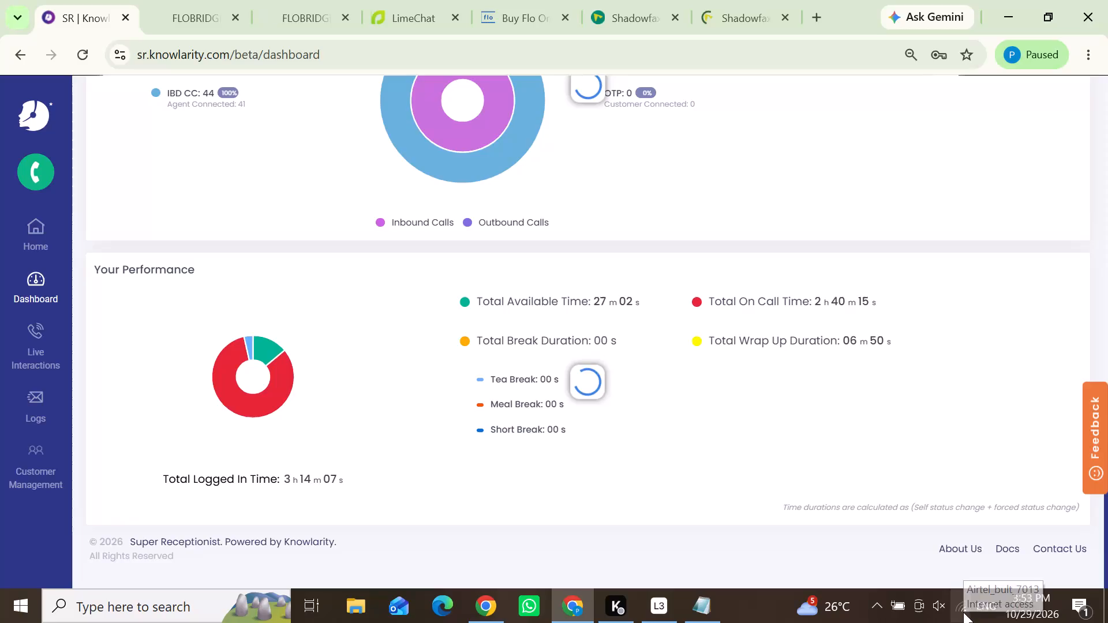
Examine the available Wi-Fi networks and the status of the current connection.
click(963, 612)
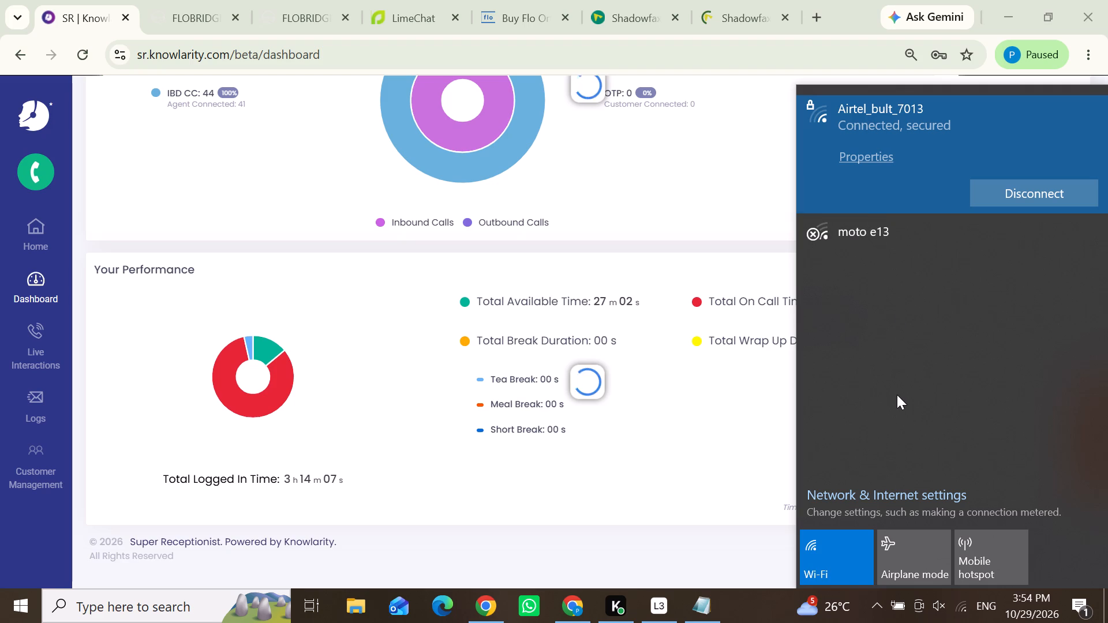
click(712, 454)
click(965, 611)
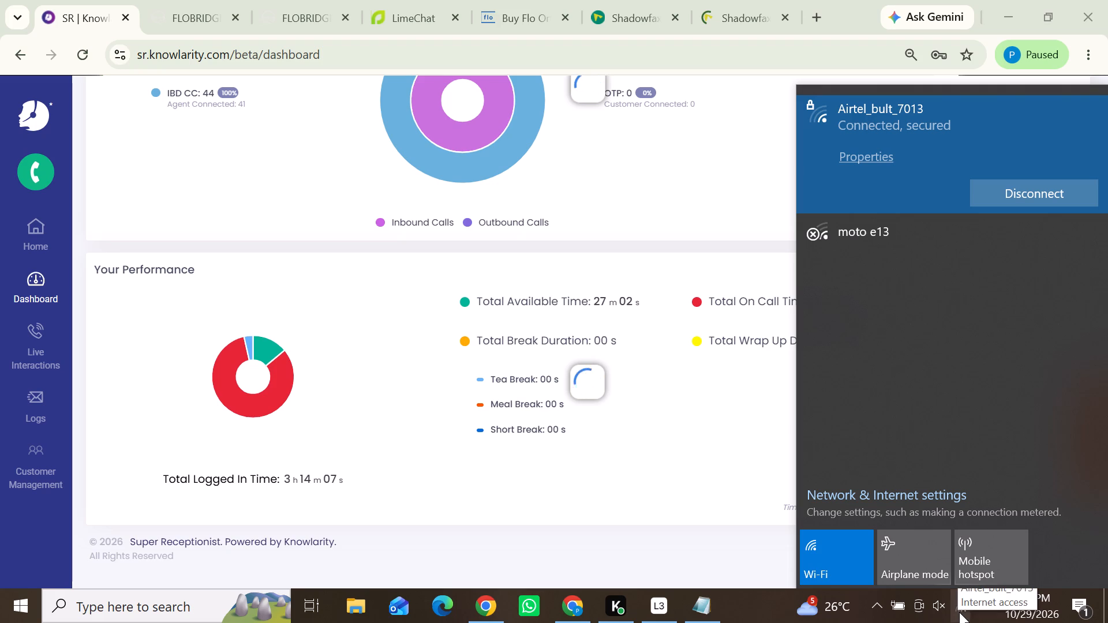
drag(921, 319, 921, 350)
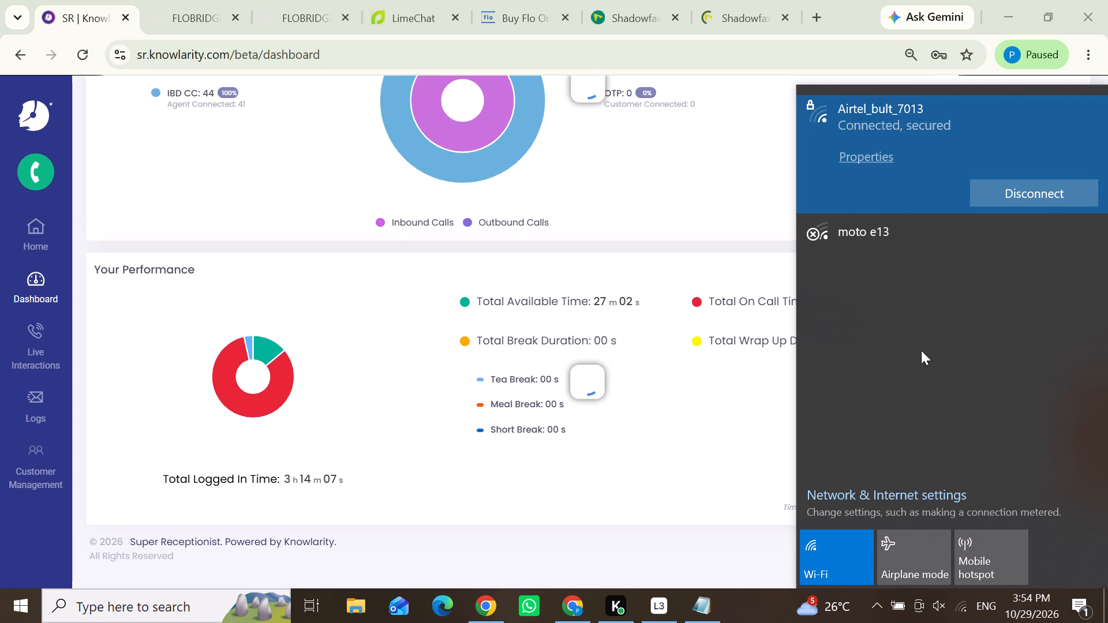
drag(921, 350, 921, 424)
drag(921, 326, 921, 433)
scroll(929, 279, down, 4)
scroll(928, 280, up, 2)
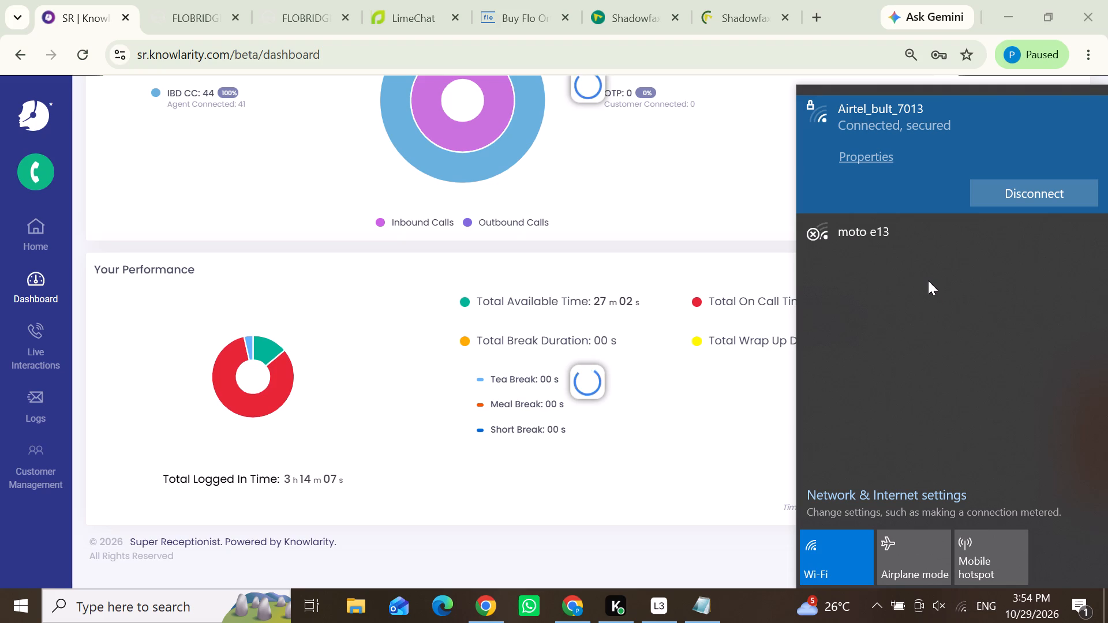
scroll(928, 280, up, 1)
scroll(928, 280, down, 9)
click(967, 606)
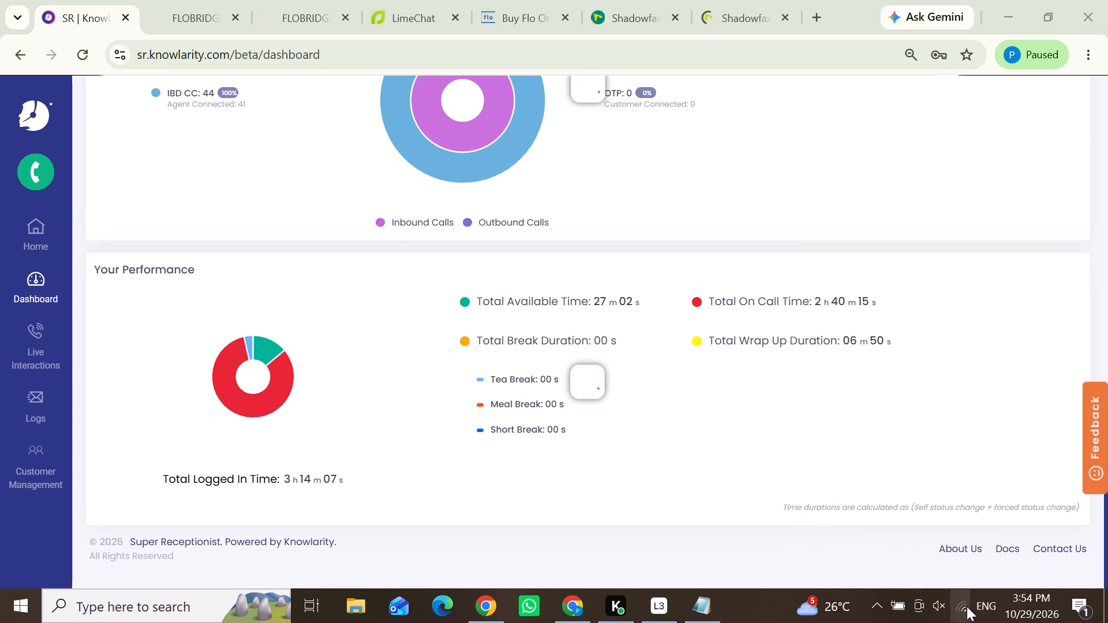
click(967, 606)
Disconnect the computer from the Airtel_bult_7013 Wi-Fi network.
click(964, 616)
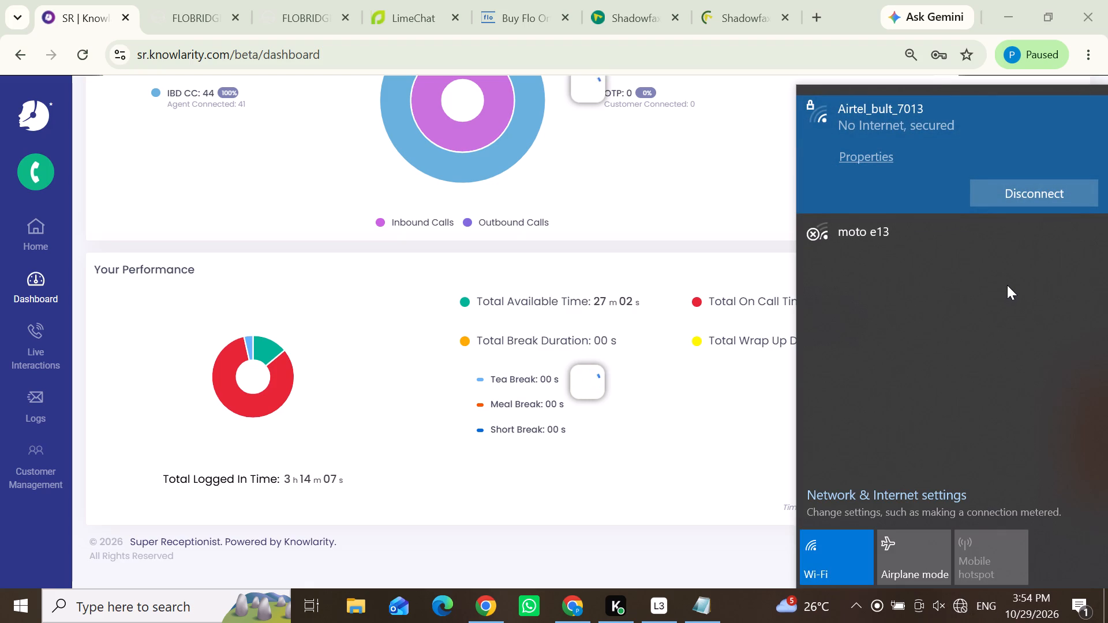
click(1060, 193)
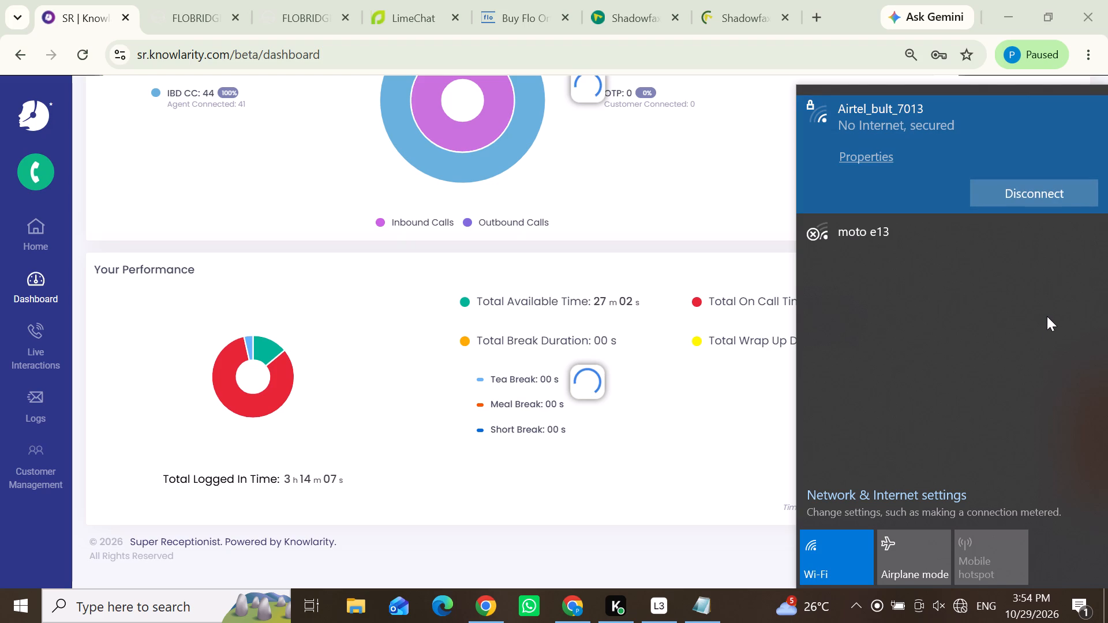
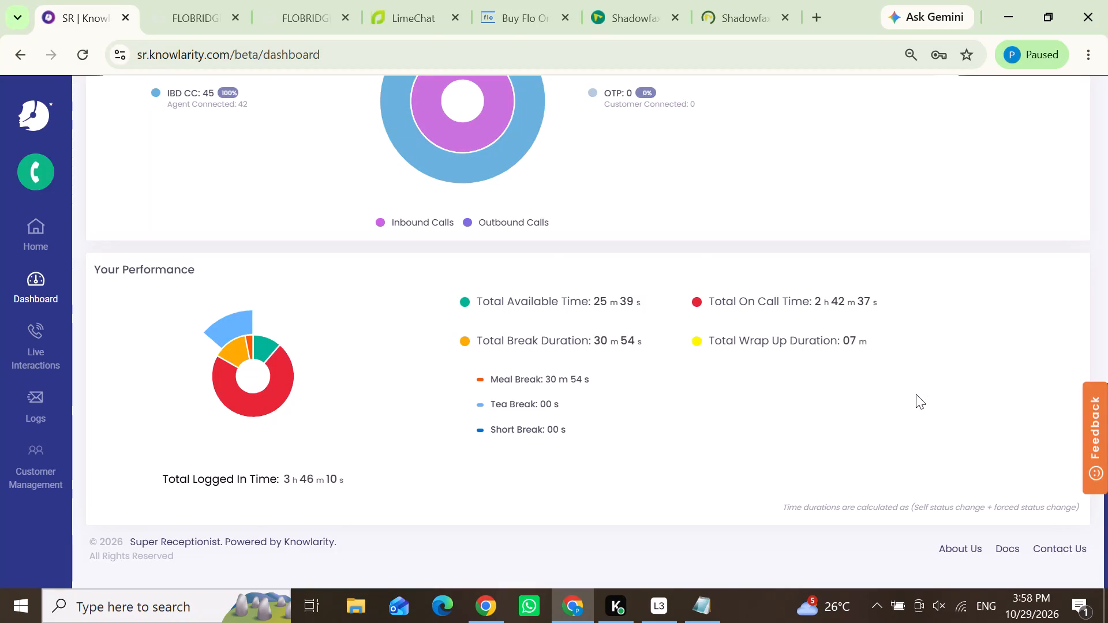
Change the agent status from the profile section of the calling dashboard to Available.
scroll(917, 392, up, 3)
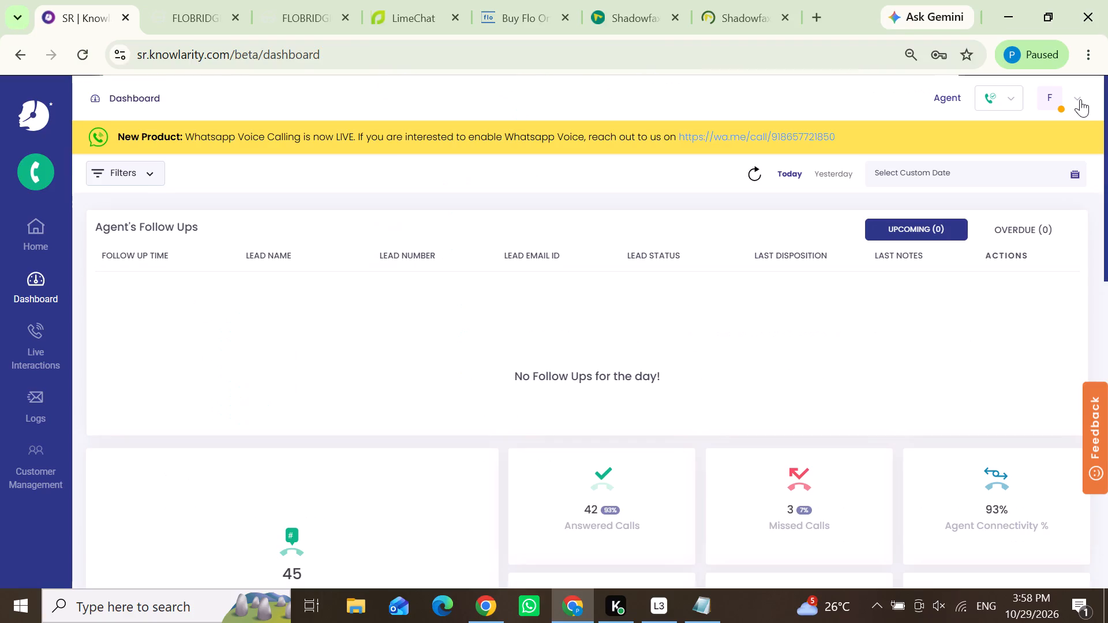
click(1073, 92)
click(960, 240)
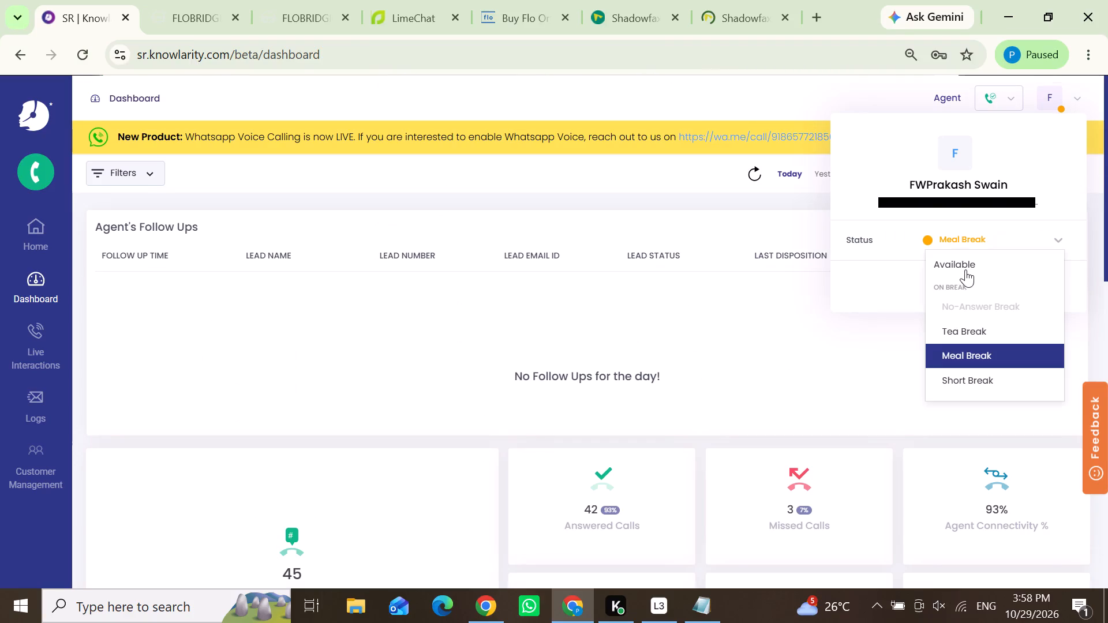
click(968, 262)
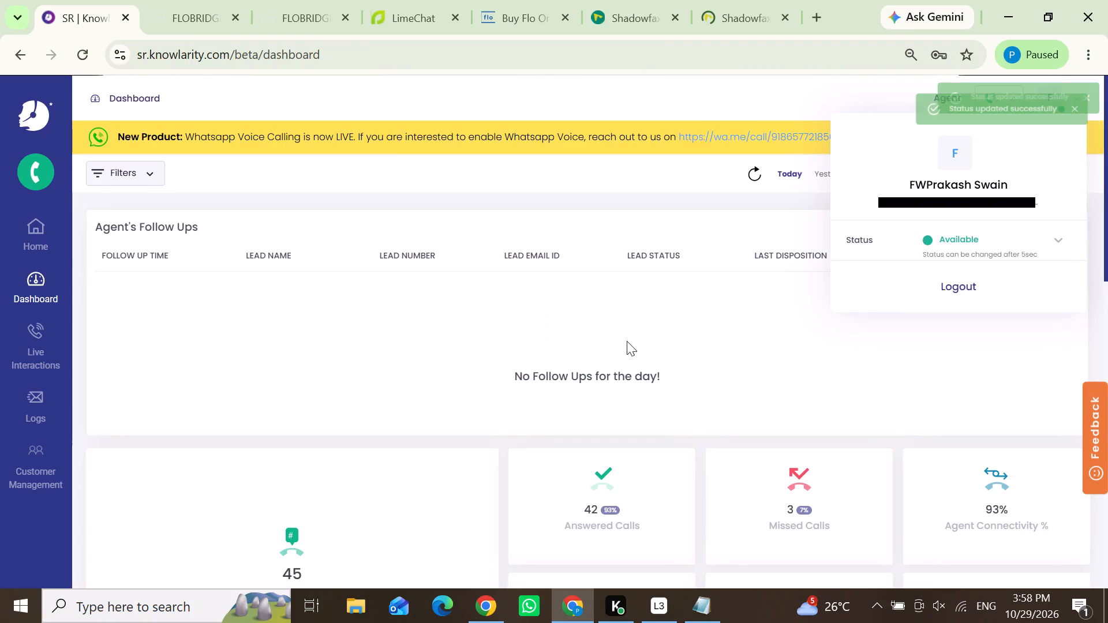
click(714, 329)
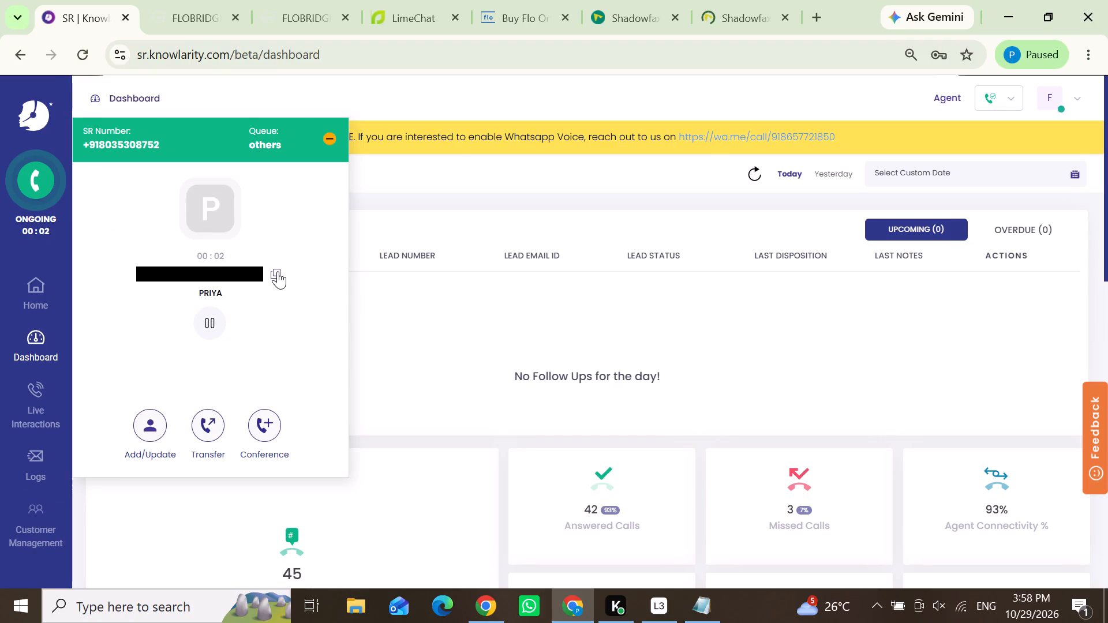
Copy the ongoing caller's phone number and search the Flobridge CRM orders for it by Notification Mobile.
click(276, 271)
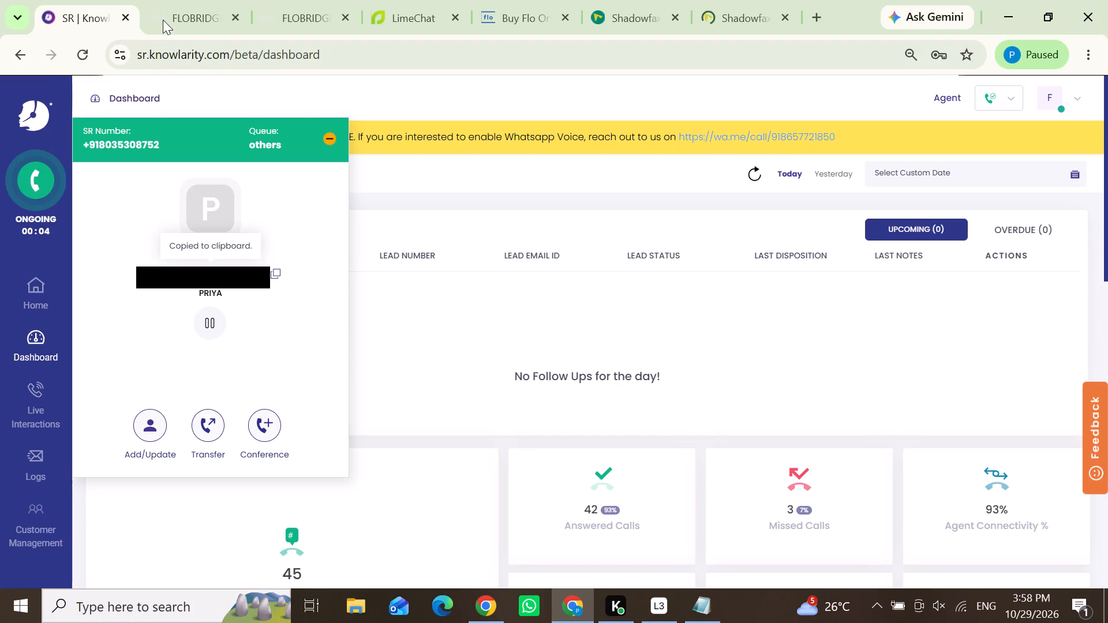
click(163, 0)
drag(432, 153, 368, 156)
key(ctrl+v)
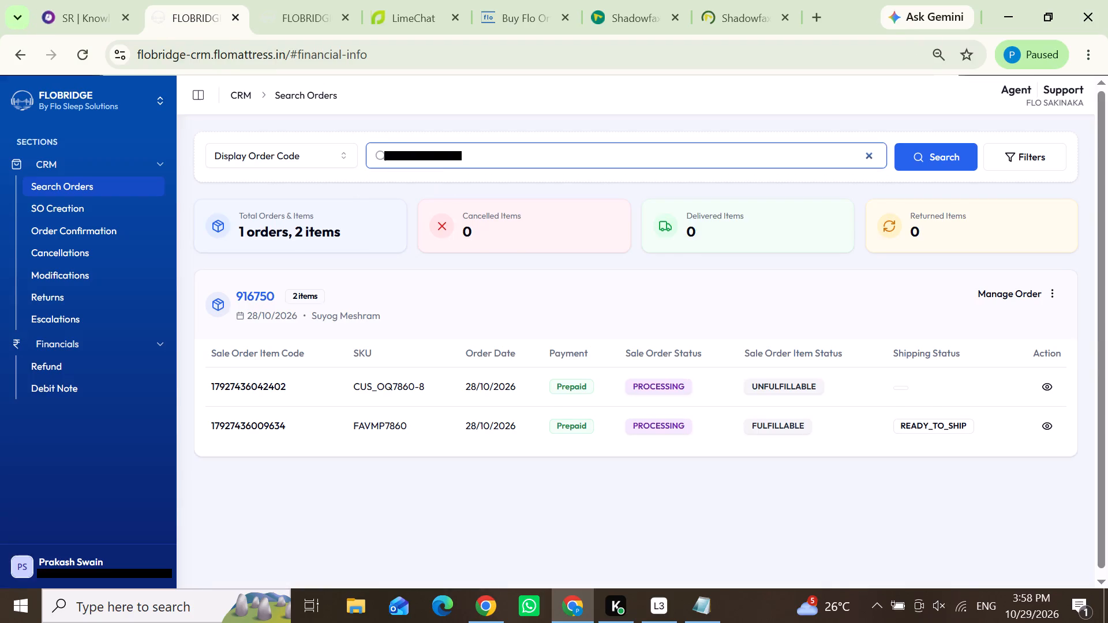
click(409, 155)
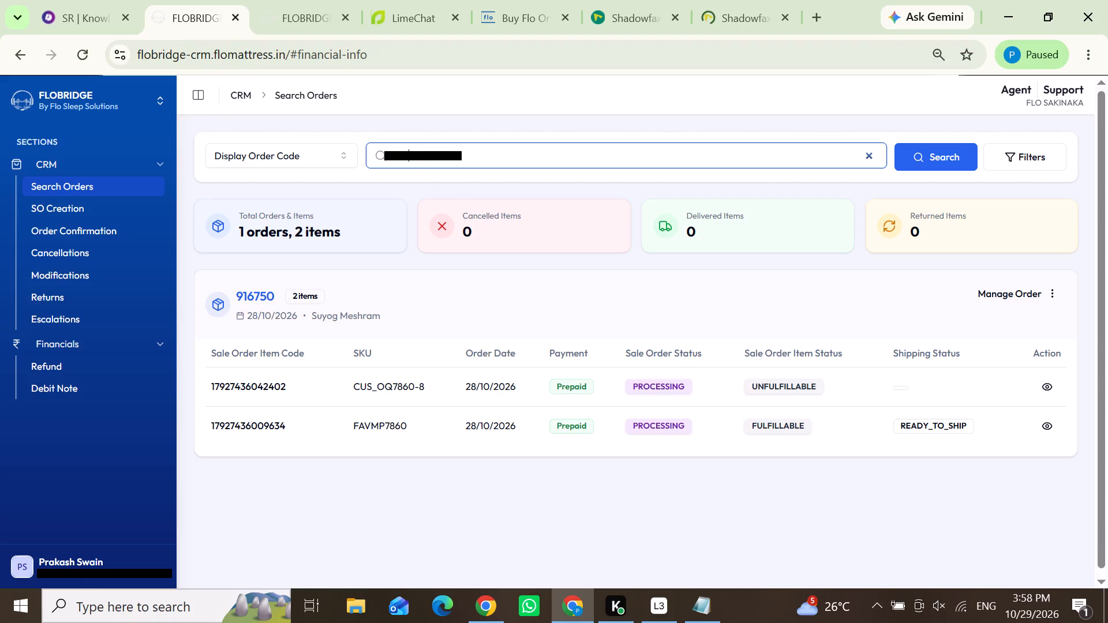
key(BackSpace)
key(BackSpace)
key(BackSpace)
click(338, 159)
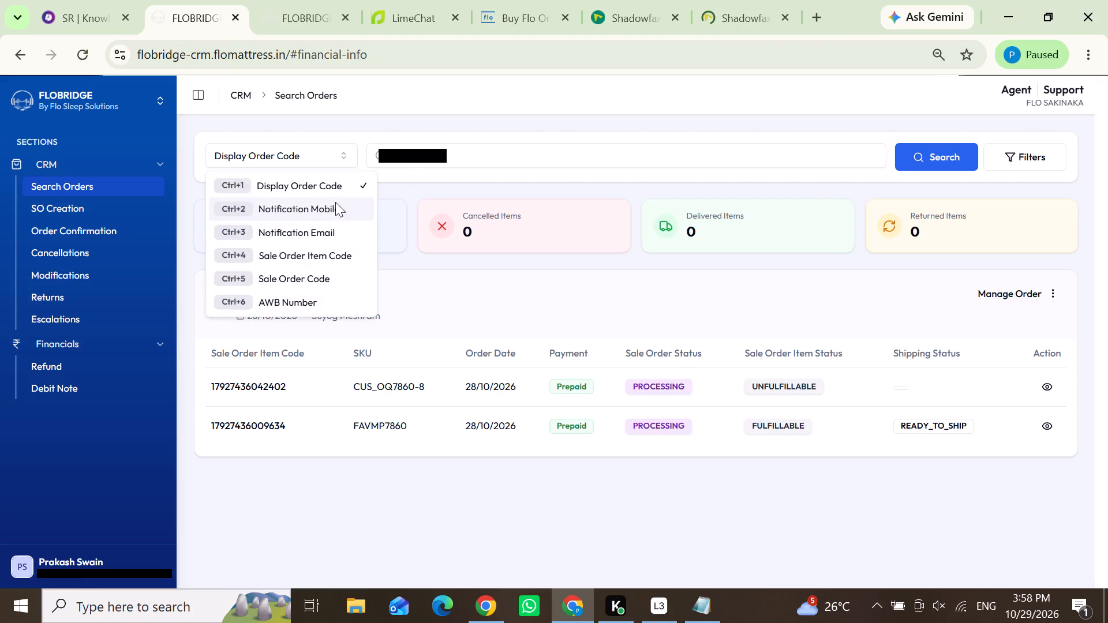
click(334, 207)
click(930, 168)
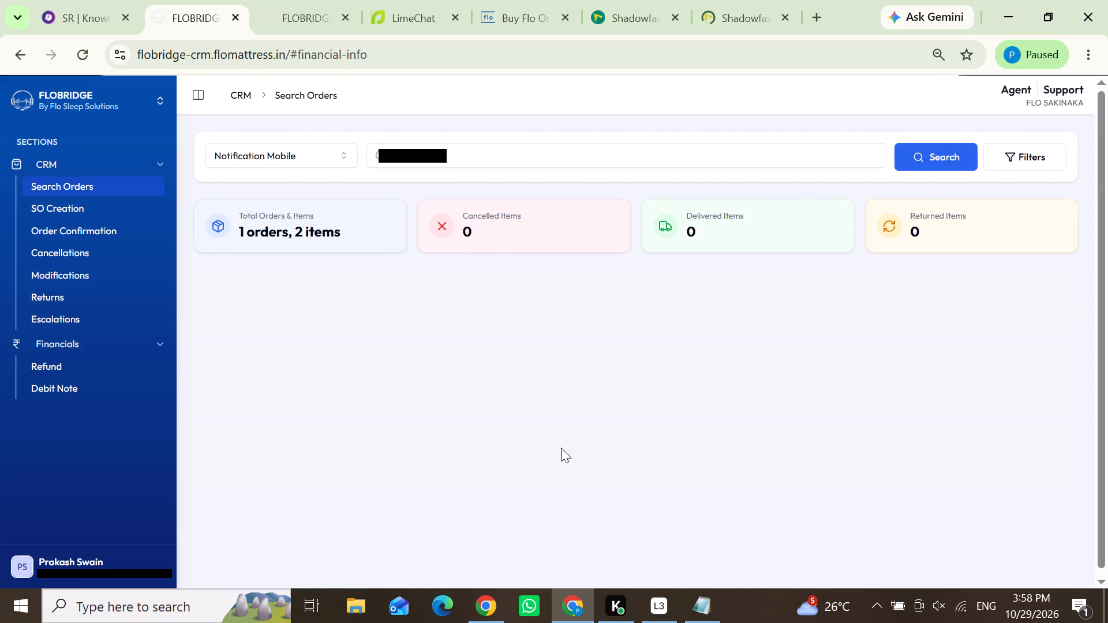
Back in the Knowlarity call window, set the caller's disposition to Product Enquiry and save the customer details.
click(83, 0)
click(152, 423)
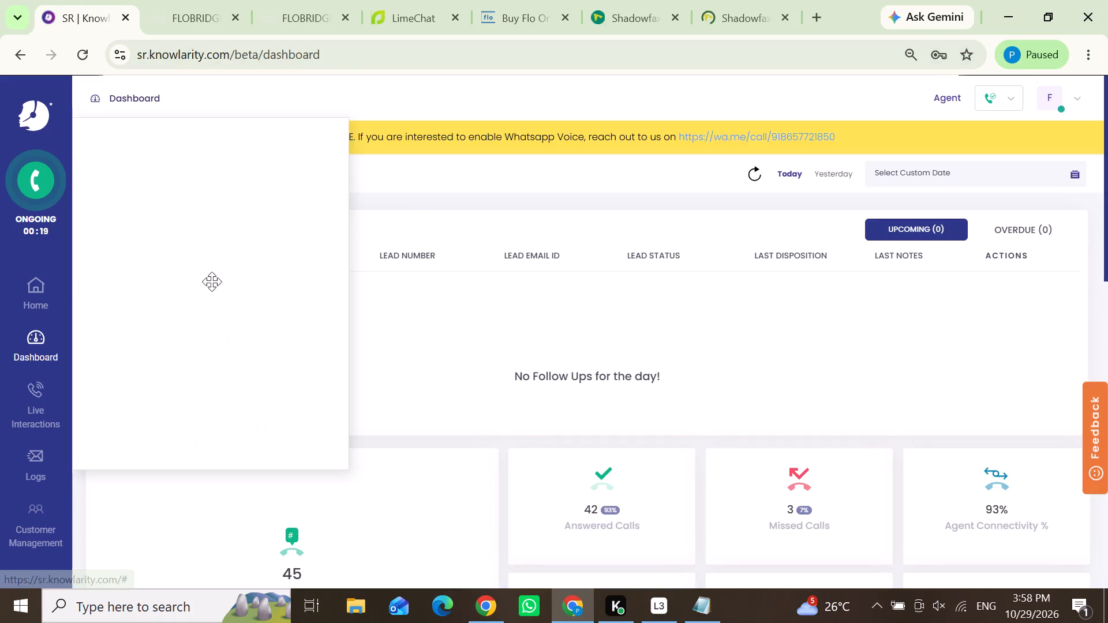
scroll(212, 354, down, 1)
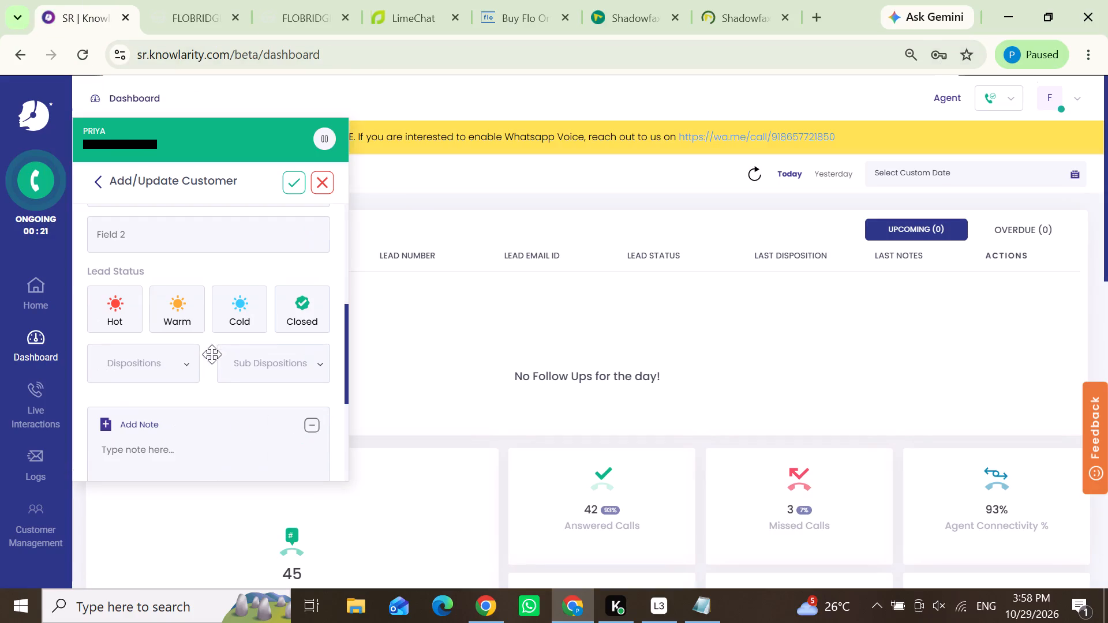
click(178, 367)
click(152, 455)
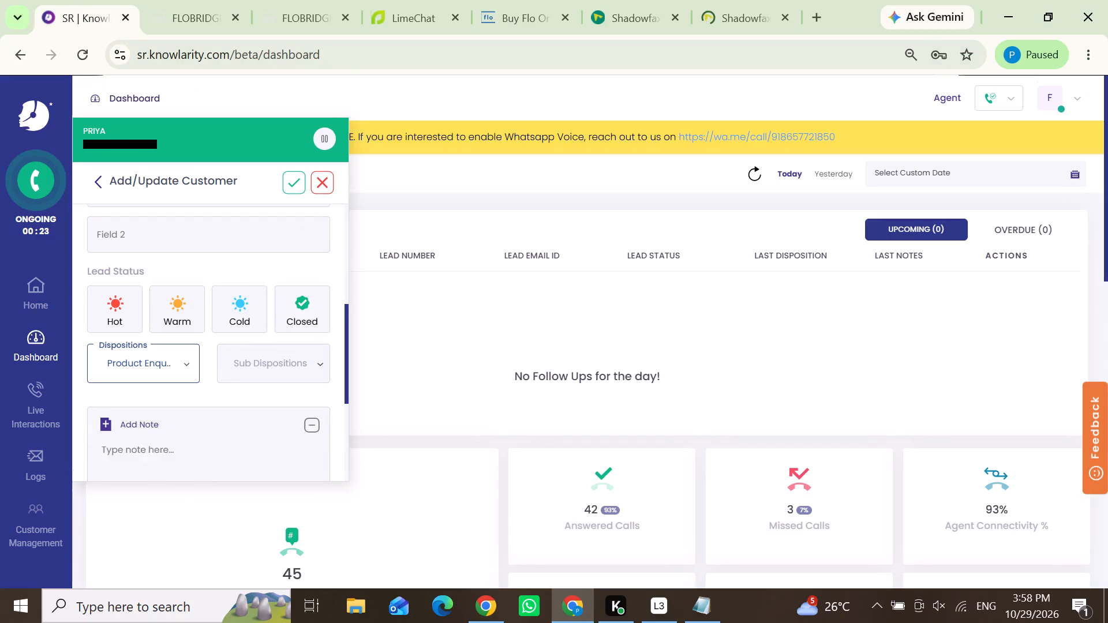
scroll(230, 314, up, 1)
click(294, 181)
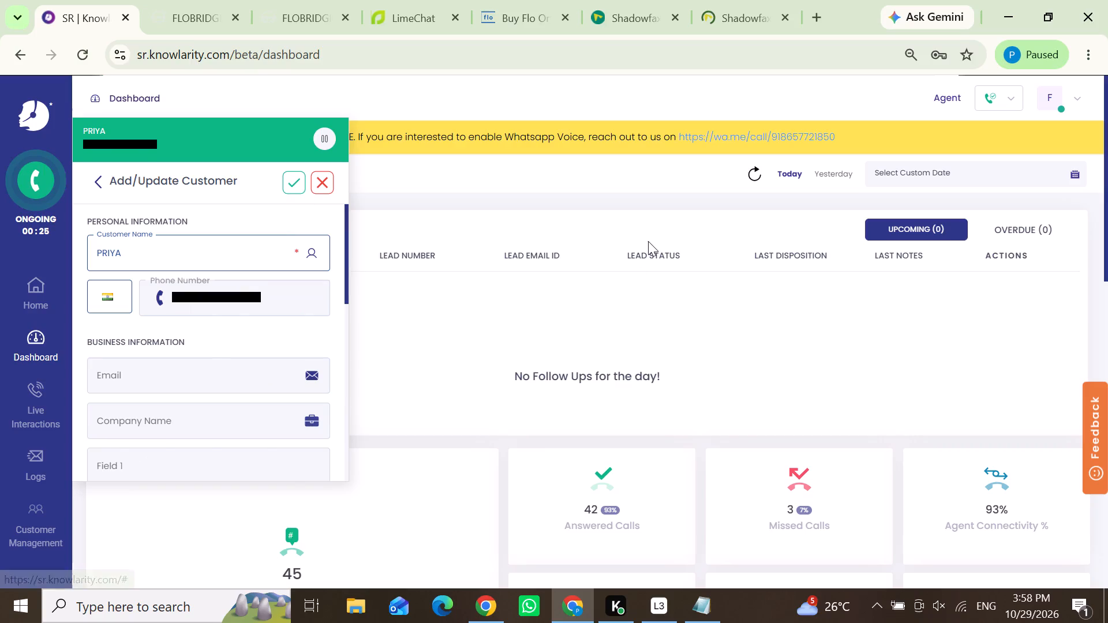
drag(180, 137, 185, 175)
Return to the Flobridge order search page to review the caller's search.
click(182, 29)
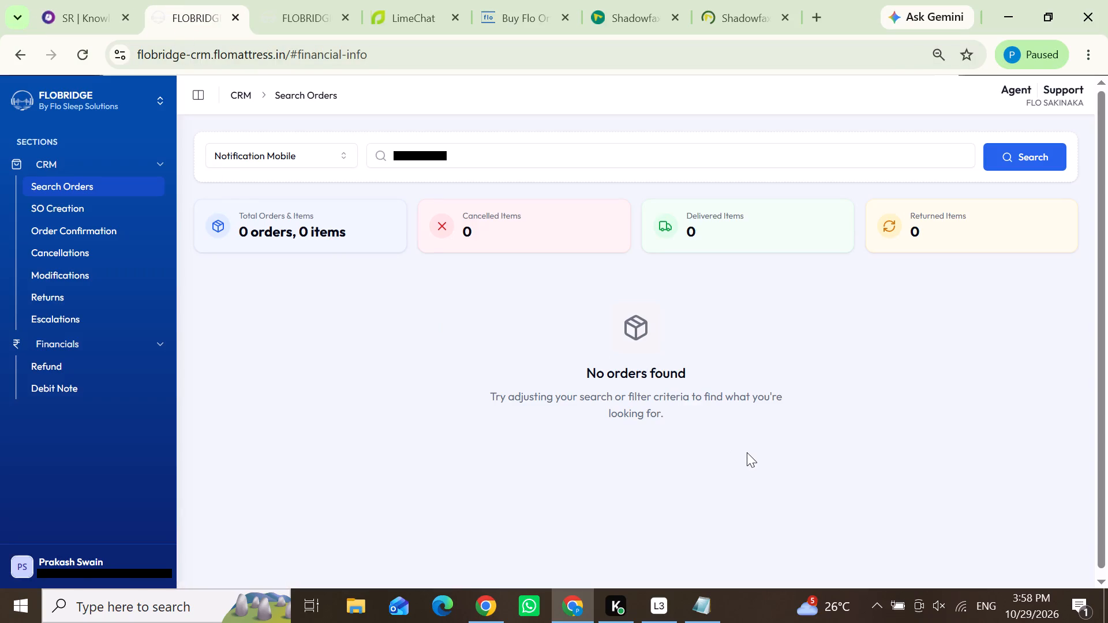
drag(1107, 325, 1107, 373)
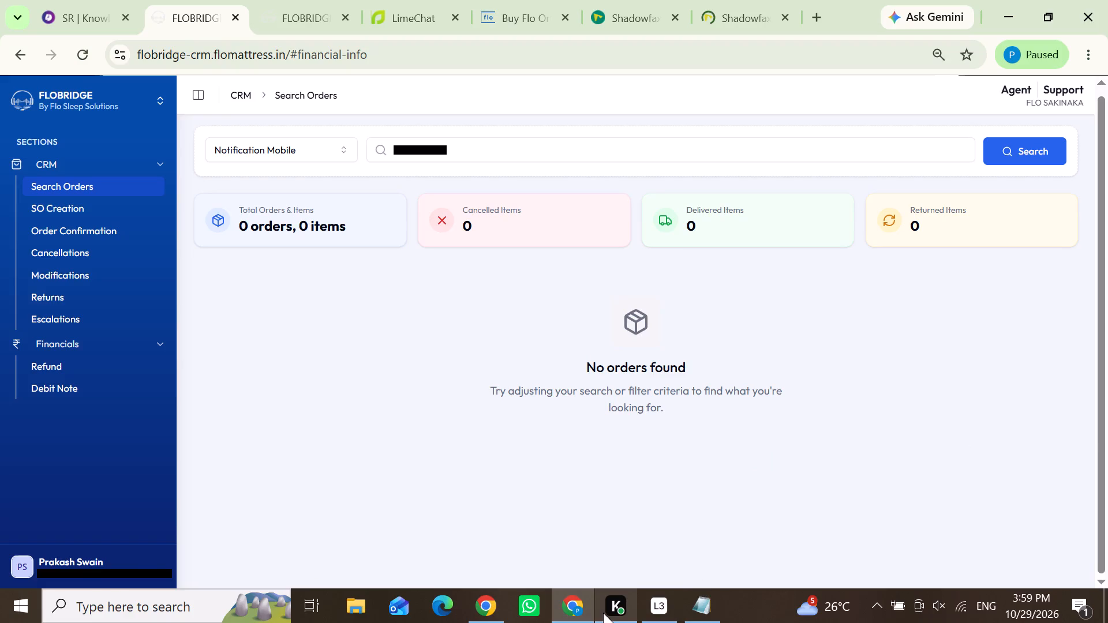
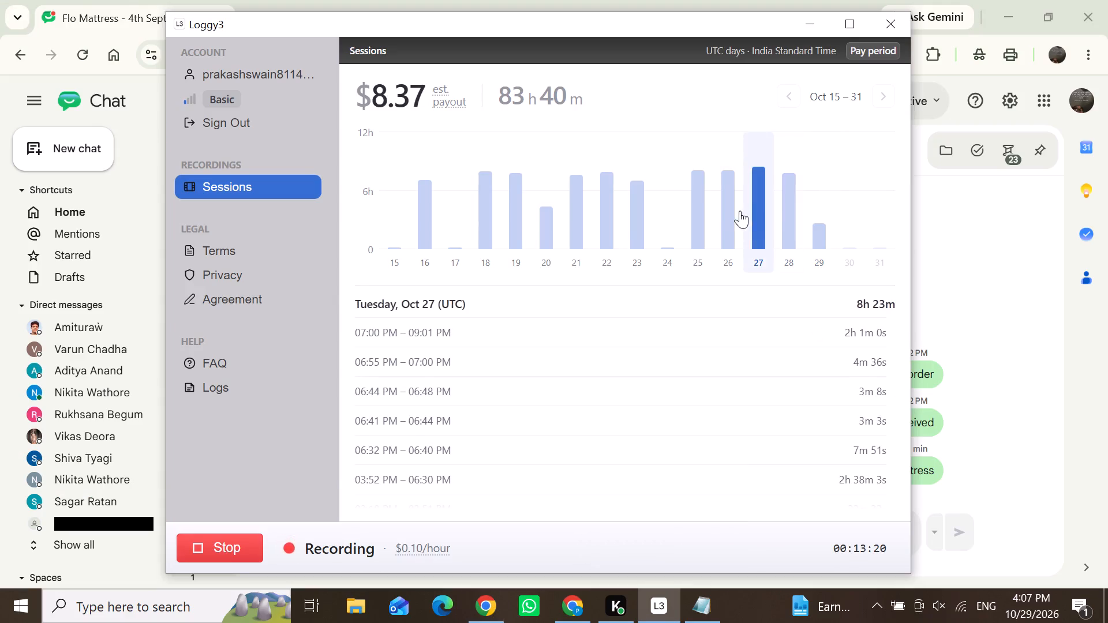
click(787, 202)
scroll(807, 375, down, 3)
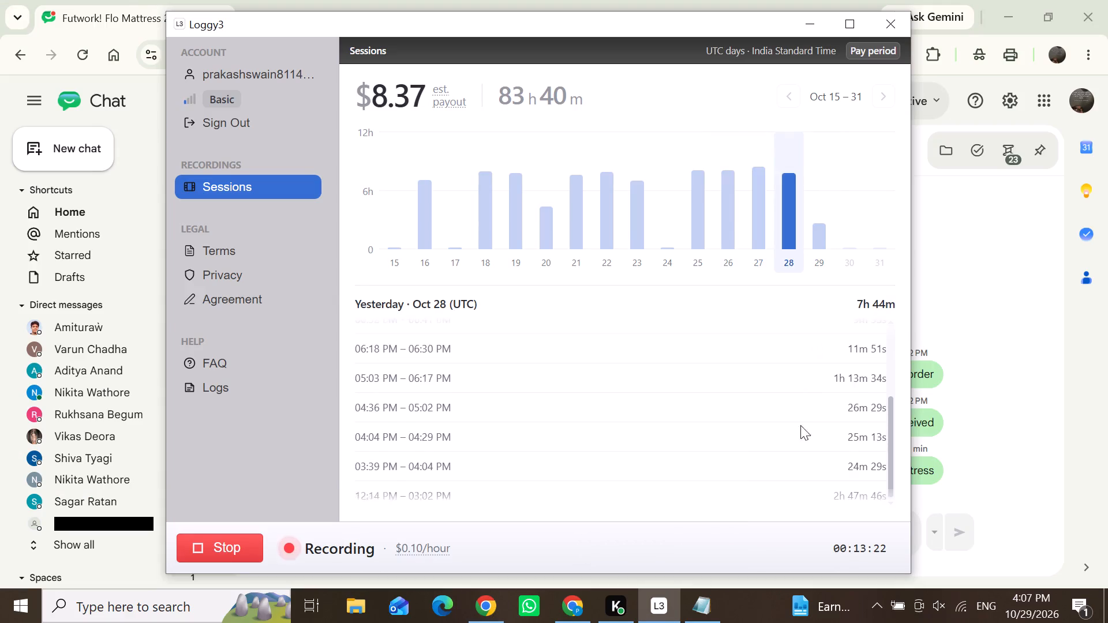
scroll(815, 500, up, 4)
click(810, 236)
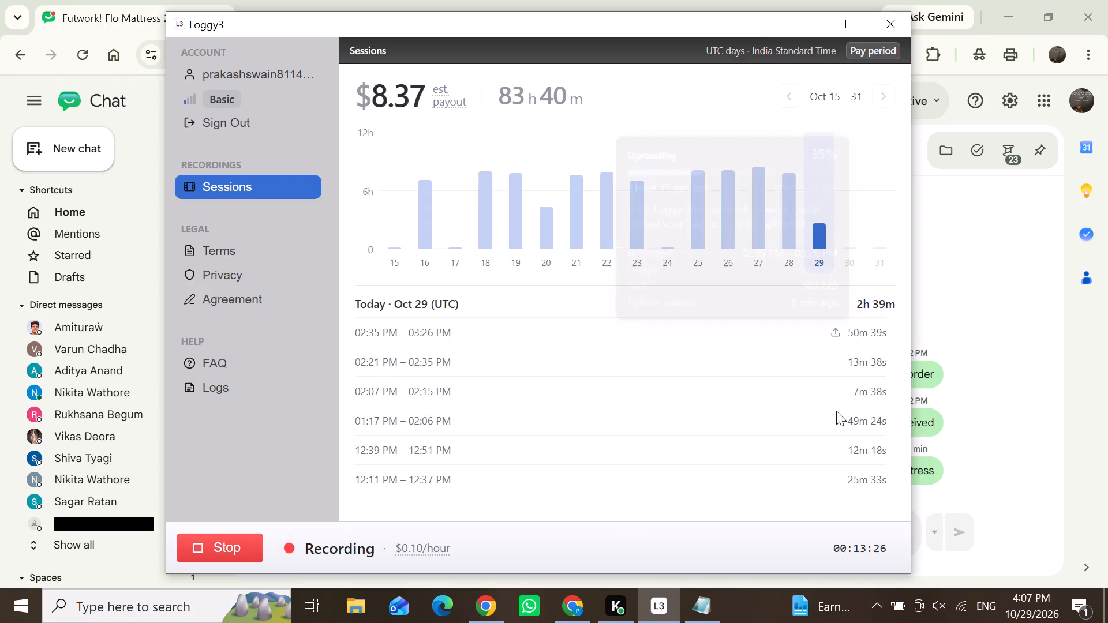
scroll(834, 441, up, 1)
scroll(834, 442, down, 7)
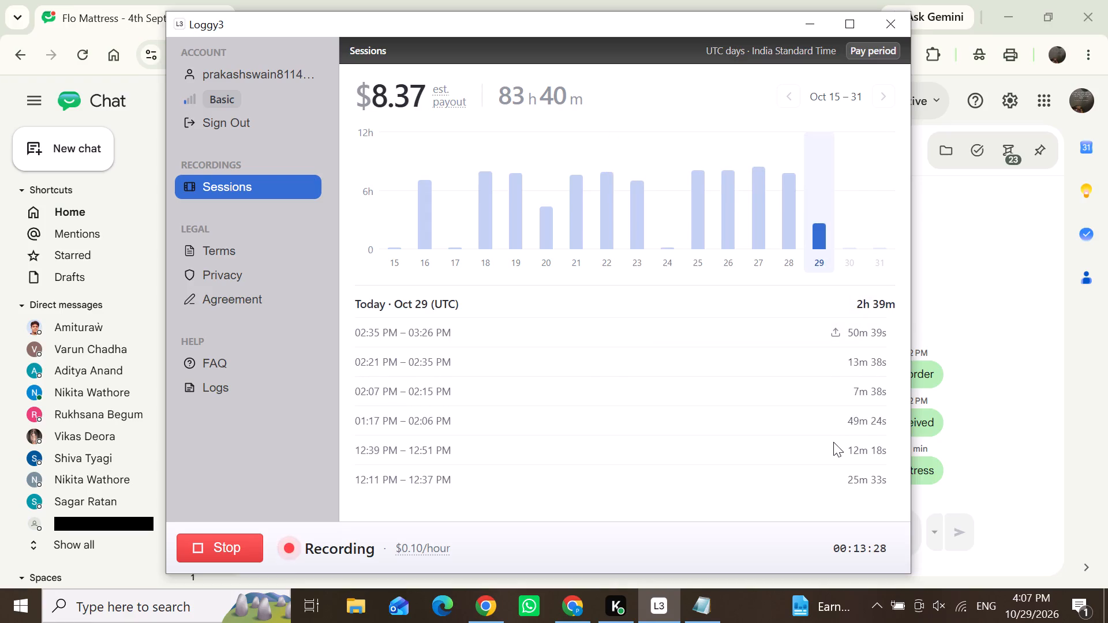
drag(888, 479, 847, 481)
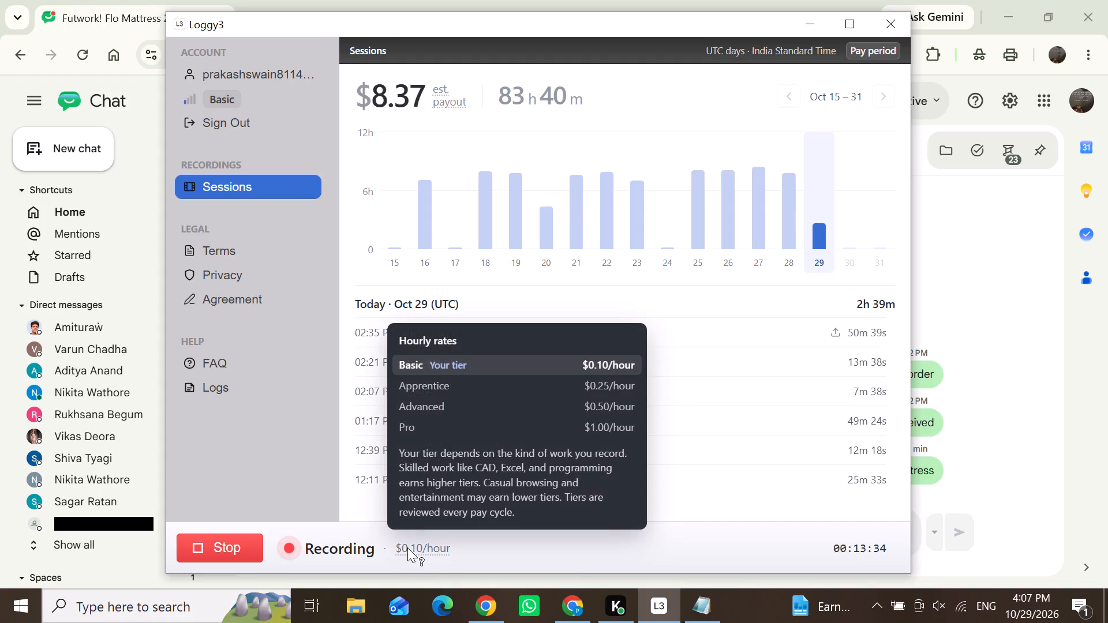
Check the hourly rate details for the current recording.
click(441, 545)
click(439, 551)
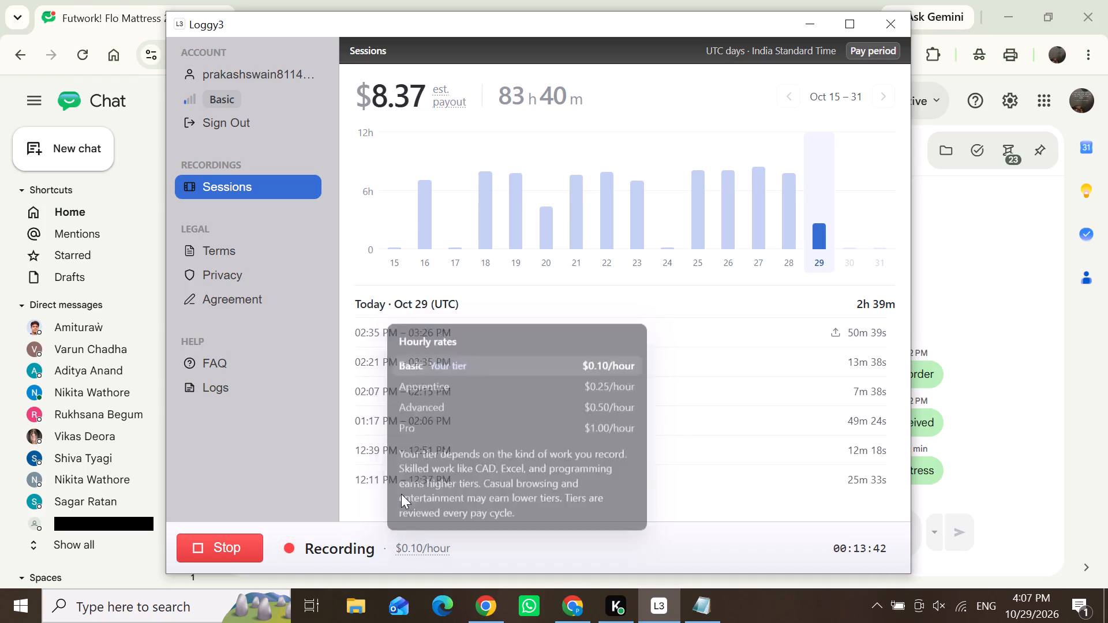
Open the Loggy3 logs and restrict the displayed log to sessions-log.
click(200, 391)
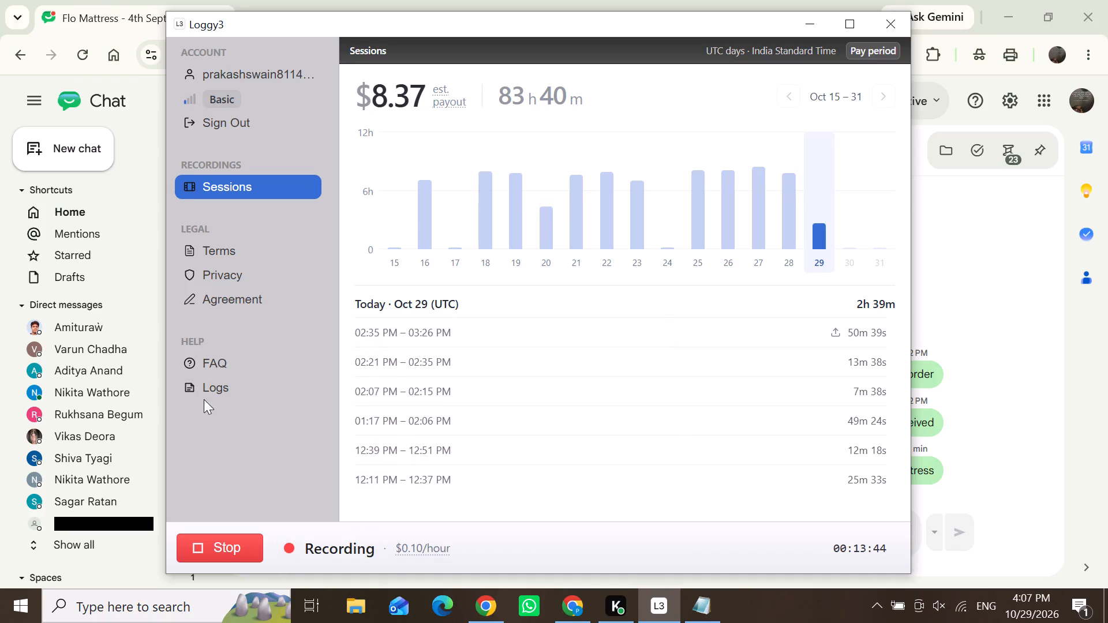
scroll(658, 313, down, 1)
scroll(658, 313, up, 1)
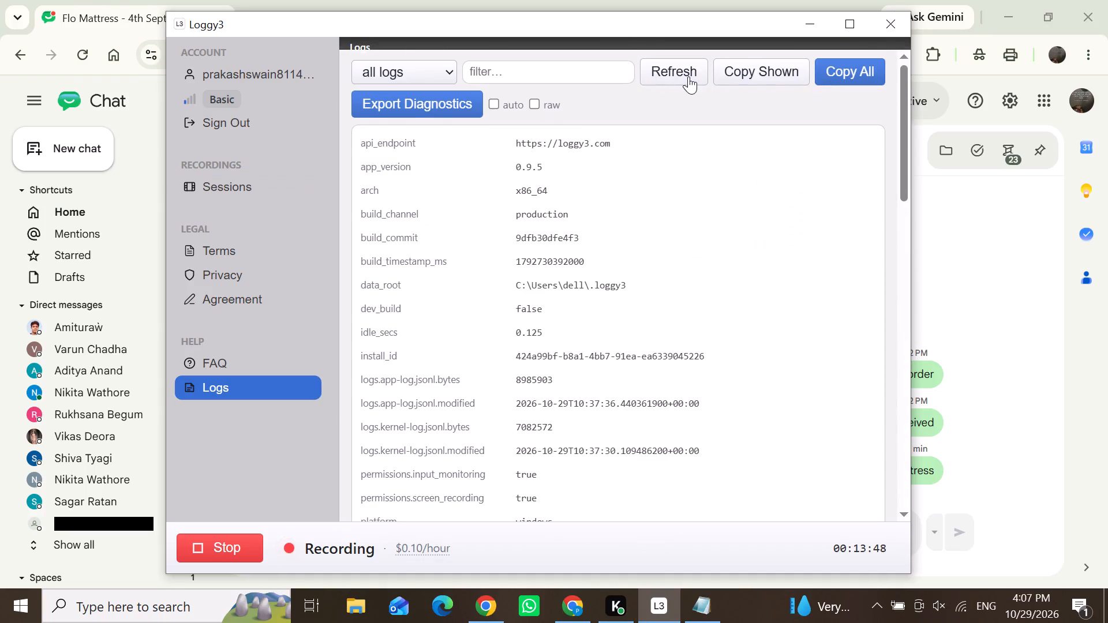
click(430, 76)
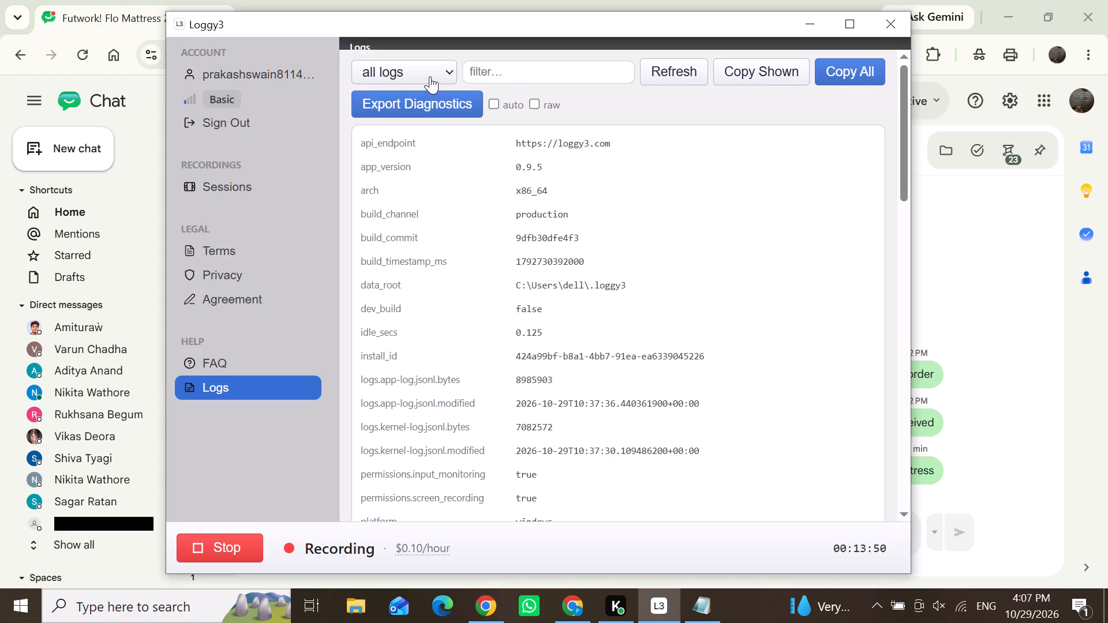
click(429, 73)
click(428, 76)
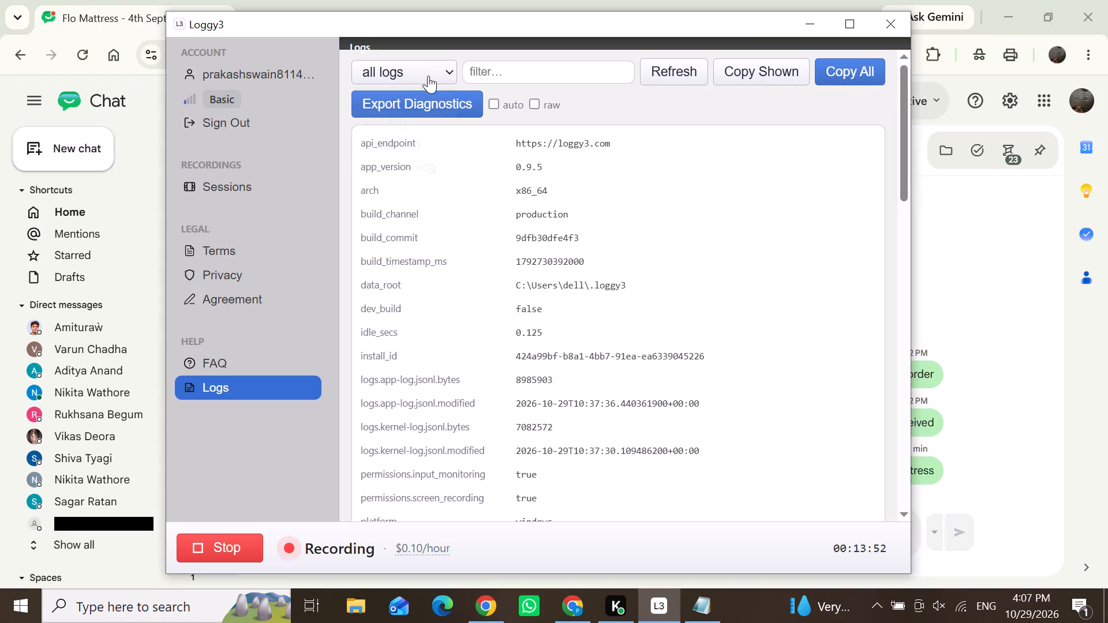
click(425, 71)
scroll(514, 284, down, 1)
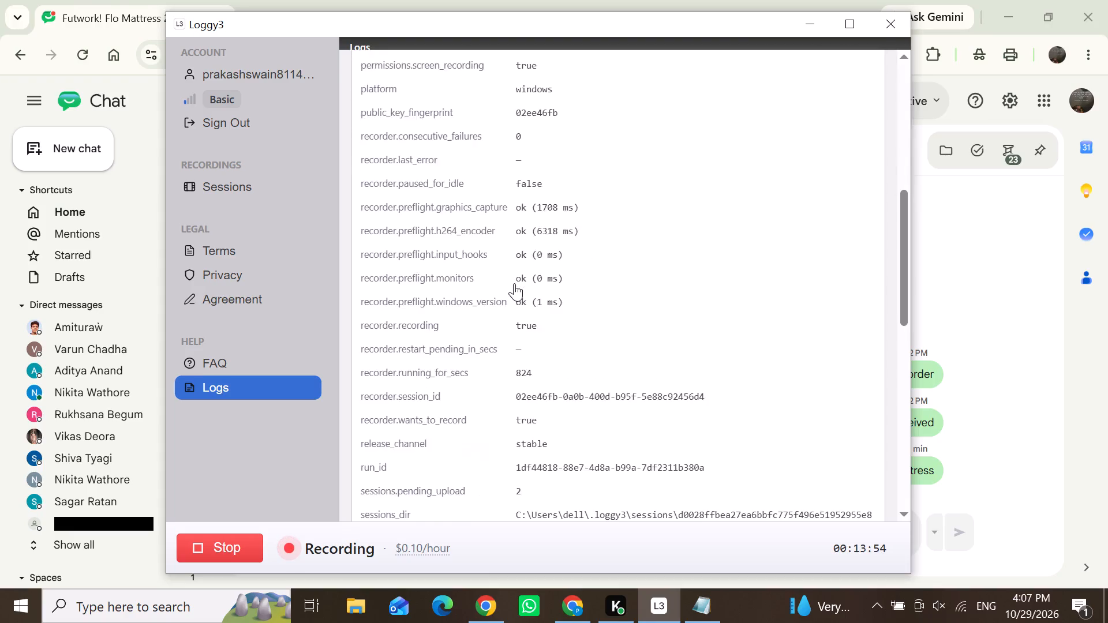
scroll(504, 268, up, 1)
click(425, 70)
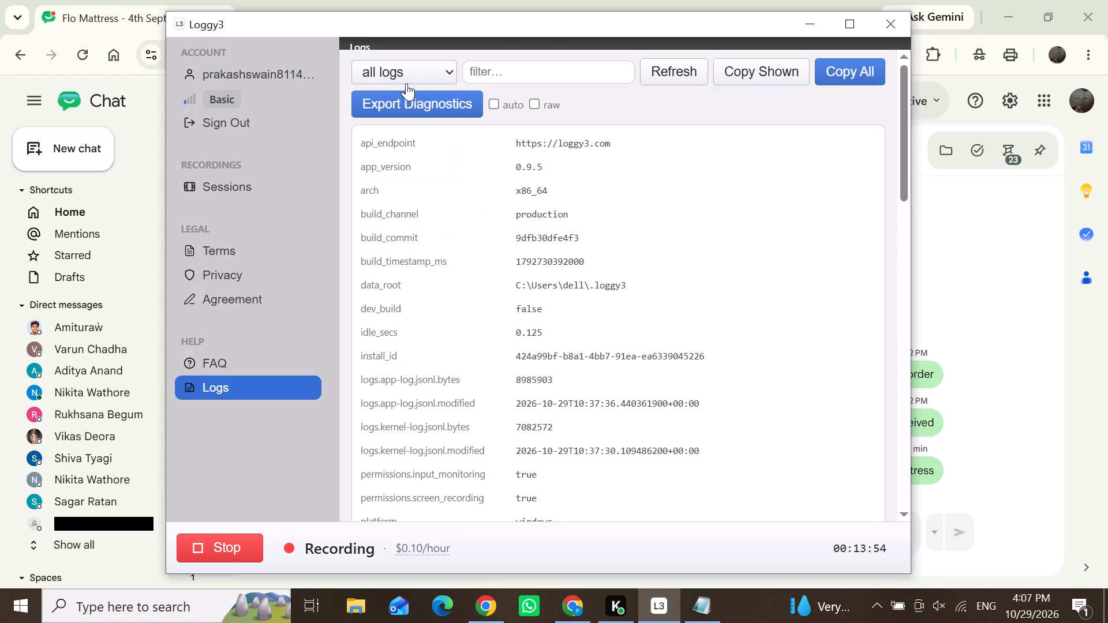
click(406, 83)
click(409, 72)
click(397, 162)
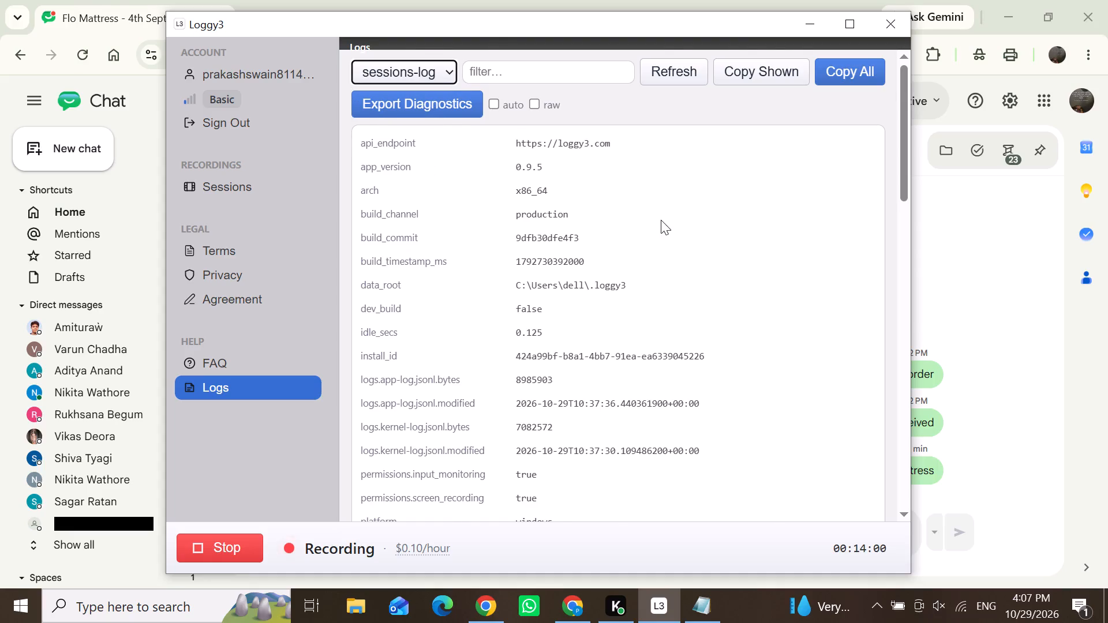
Examine the diagnostic values and the sessions-log output area beneath them.
scroll(728, 224, down, 2)
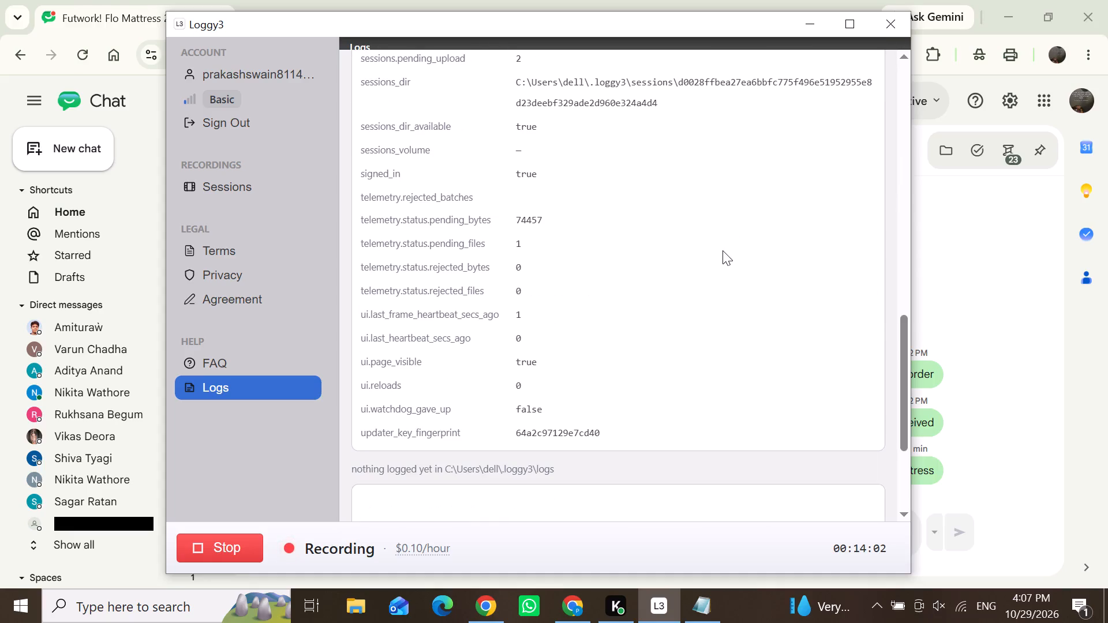
scroll(723, 250, down, 2)
scroll(723, 250, up, 3)
scroll(568, 280, down, 4)
click(525, 373)
drag(447, 339, 461, 454)
drag(496, 388, 485, 402)
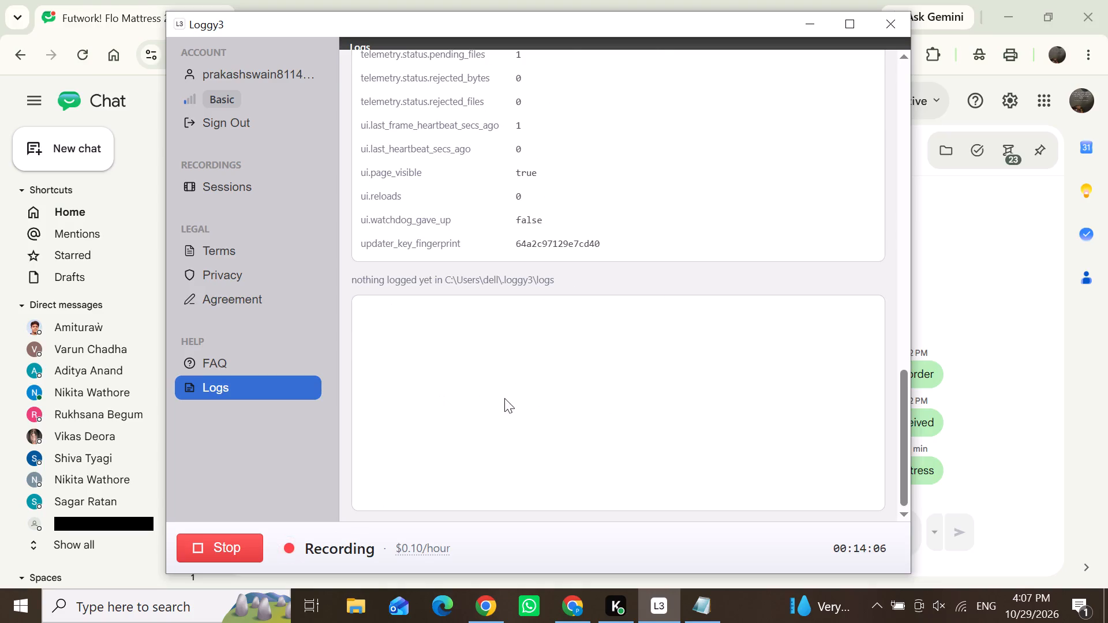
scroll(504, 398, up, 3)
Return to the recorded sessions overview and review the list of session times for Oct 28.
click(213, 187)
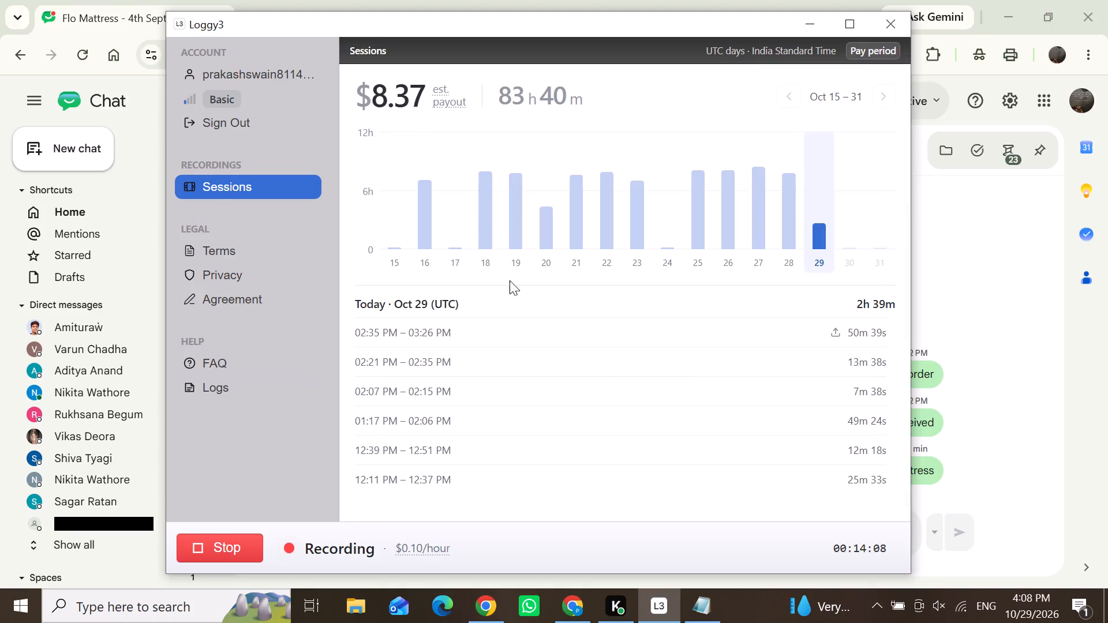
click(788, 202)
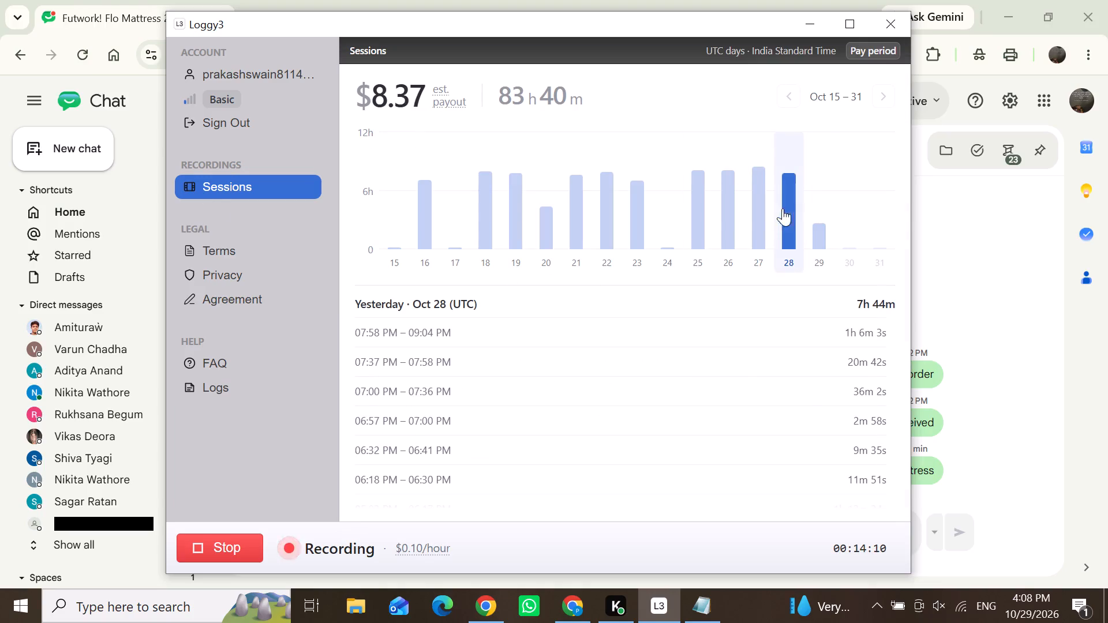
scroll(662, 395, down, 3)
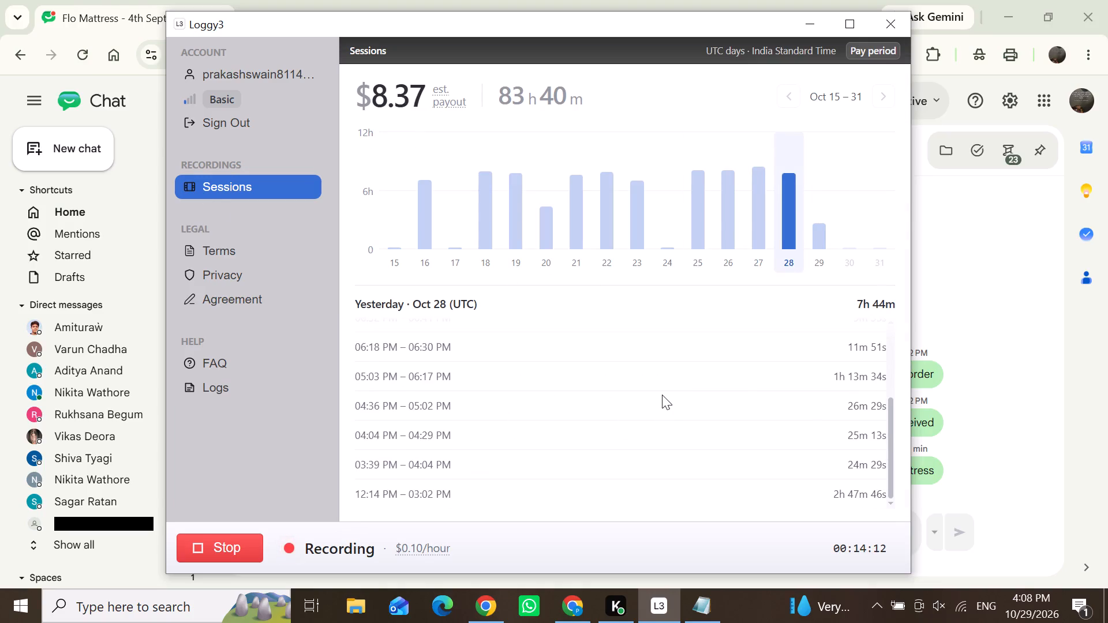
scroll(662, 395, up, 2)
scroll(852, 352, down, 3)
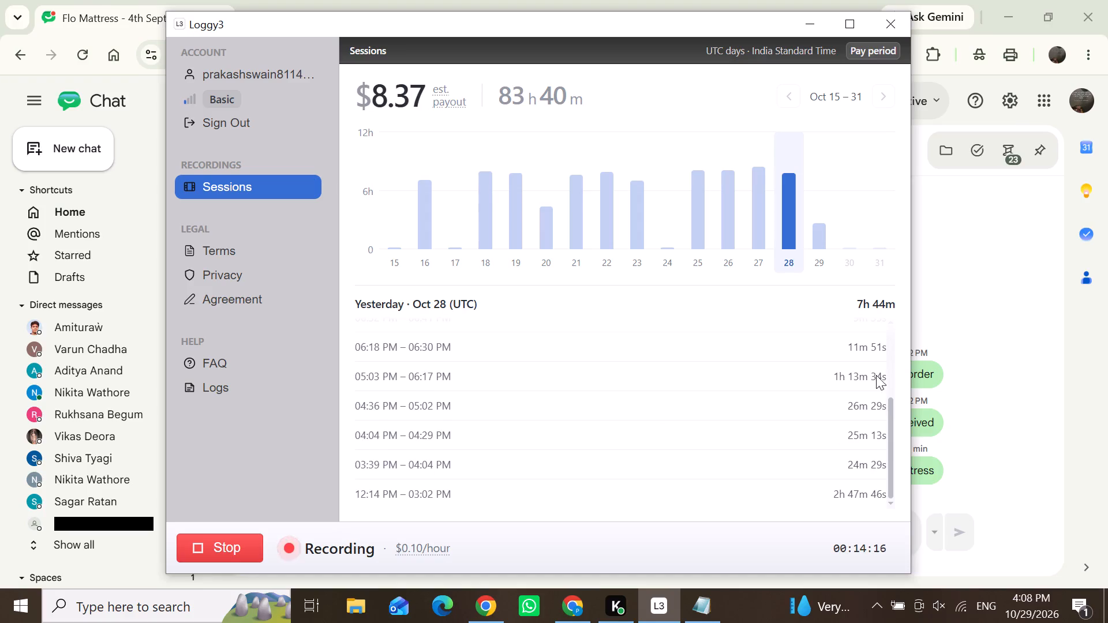
drag(889, 424, 893, 320)
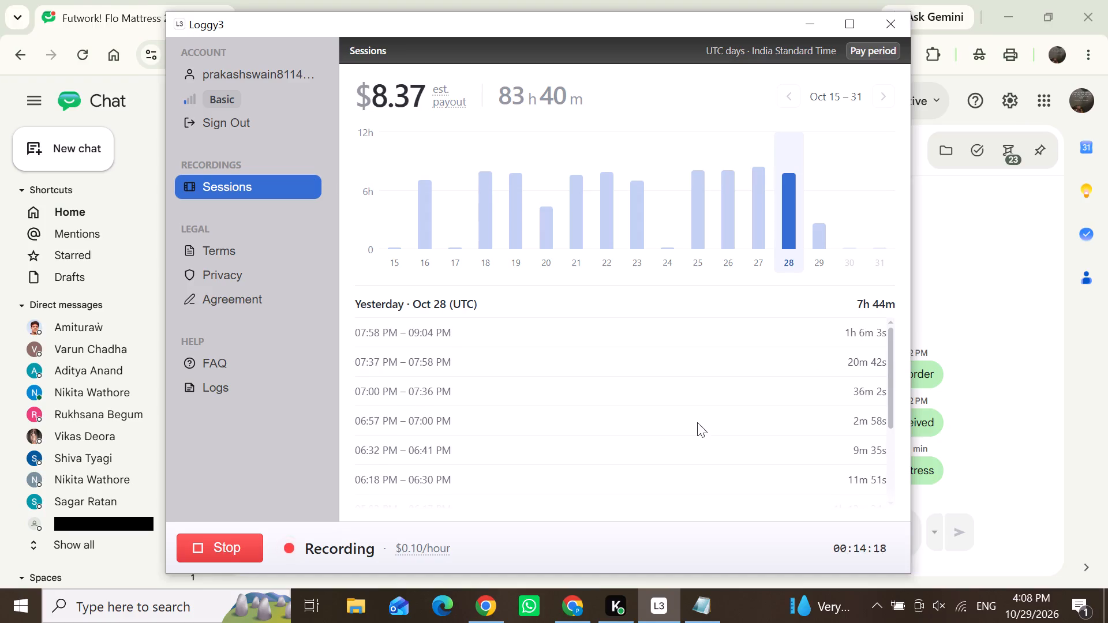
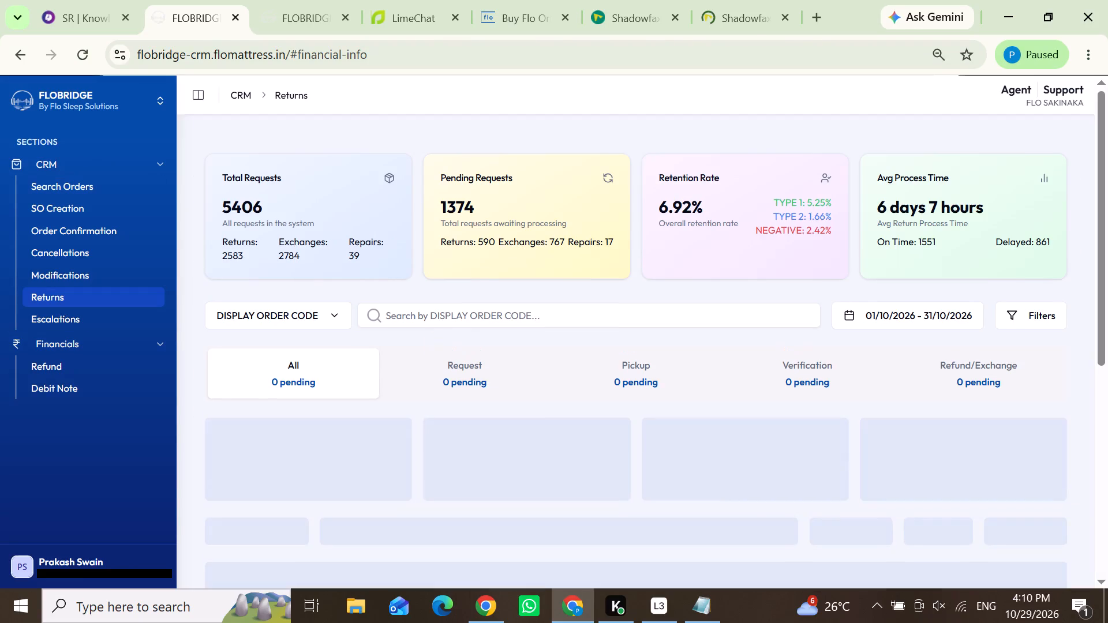
click(482, 320)
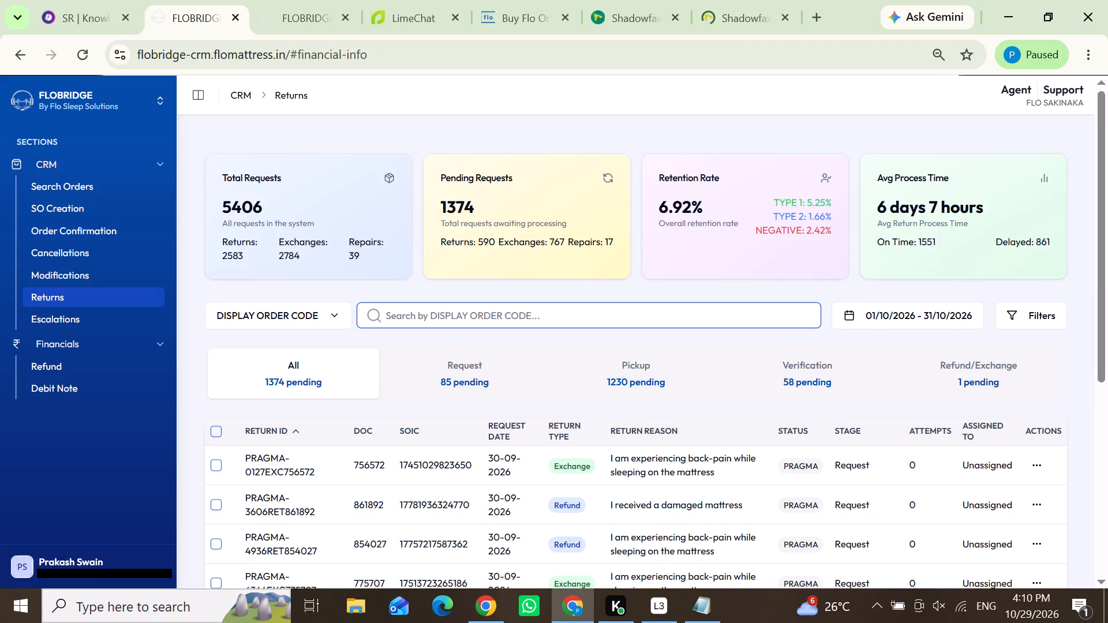
key(ctrl+v)
key(Return)
key(Return)
key(Return)
key(Return)
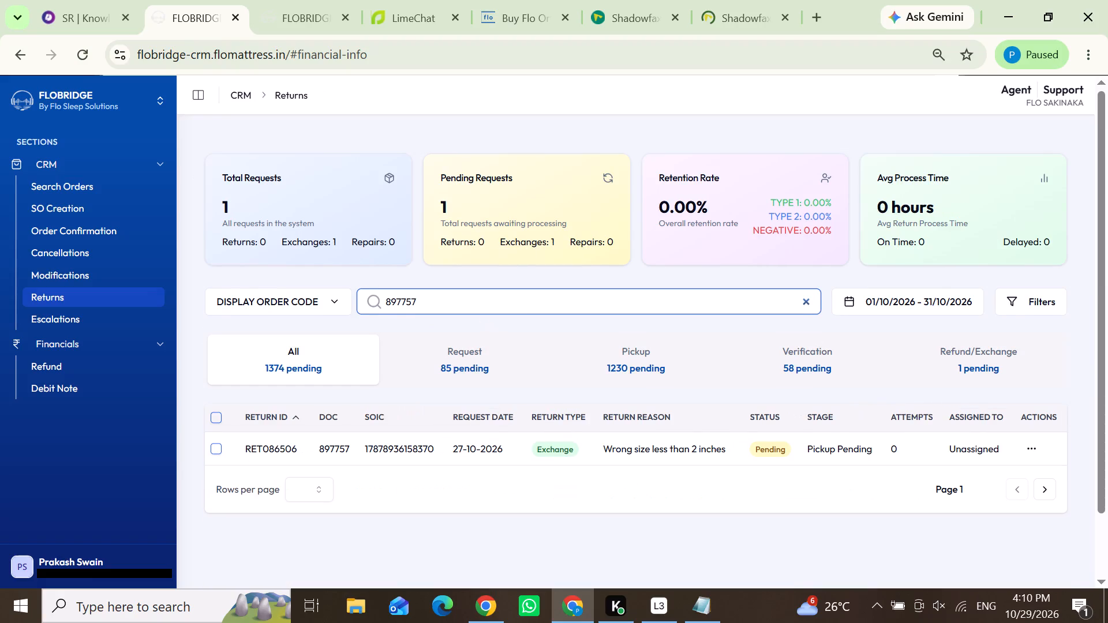
click(1036, 442)
click(992, 490)
scroll(702, 381, down, 1)
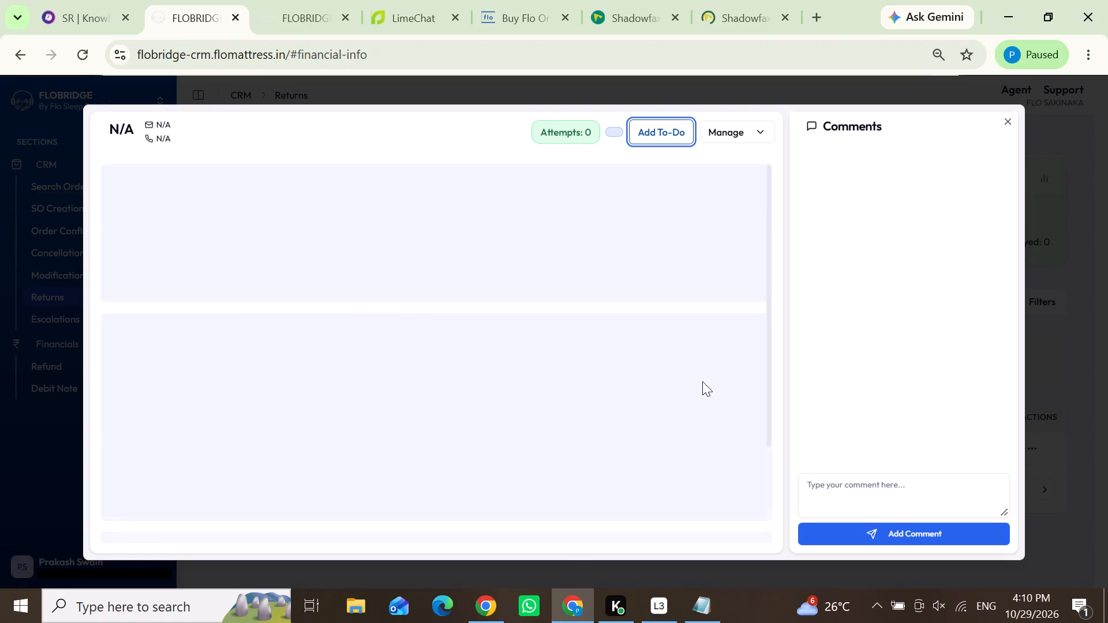
scroll(702, 381, down, 3)
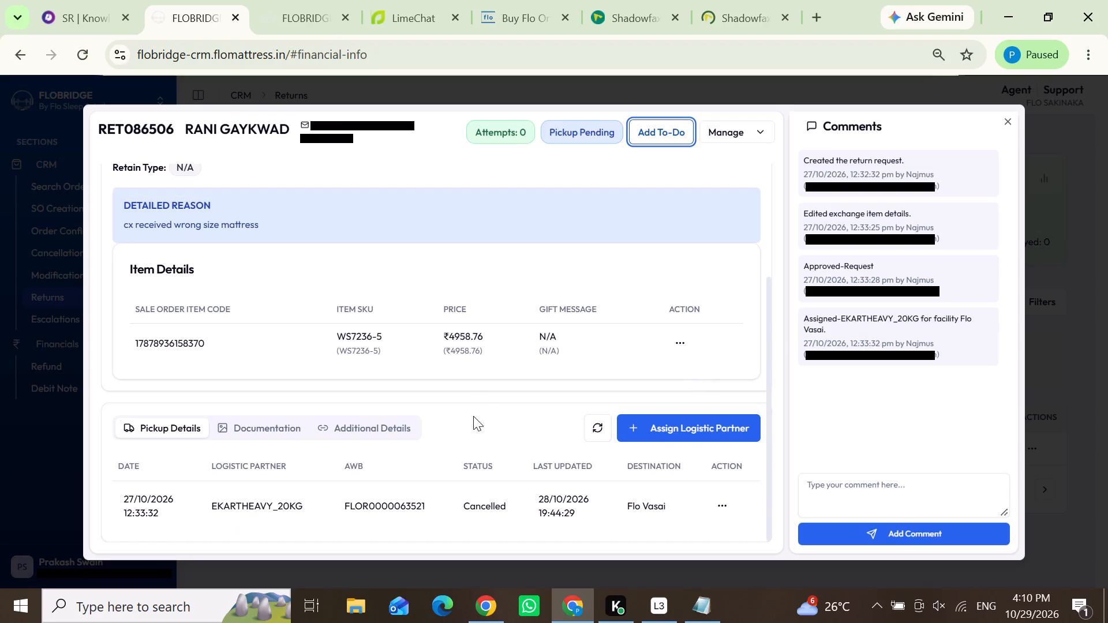
scroll(470, 393, up, 1)
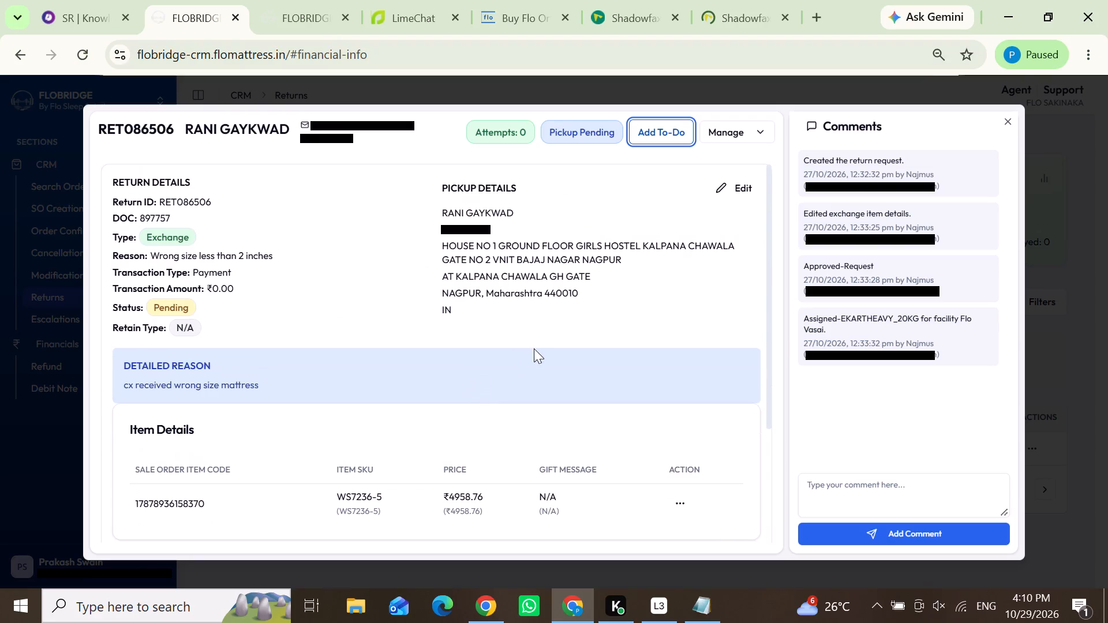
scroll(524, 436, down, 2)
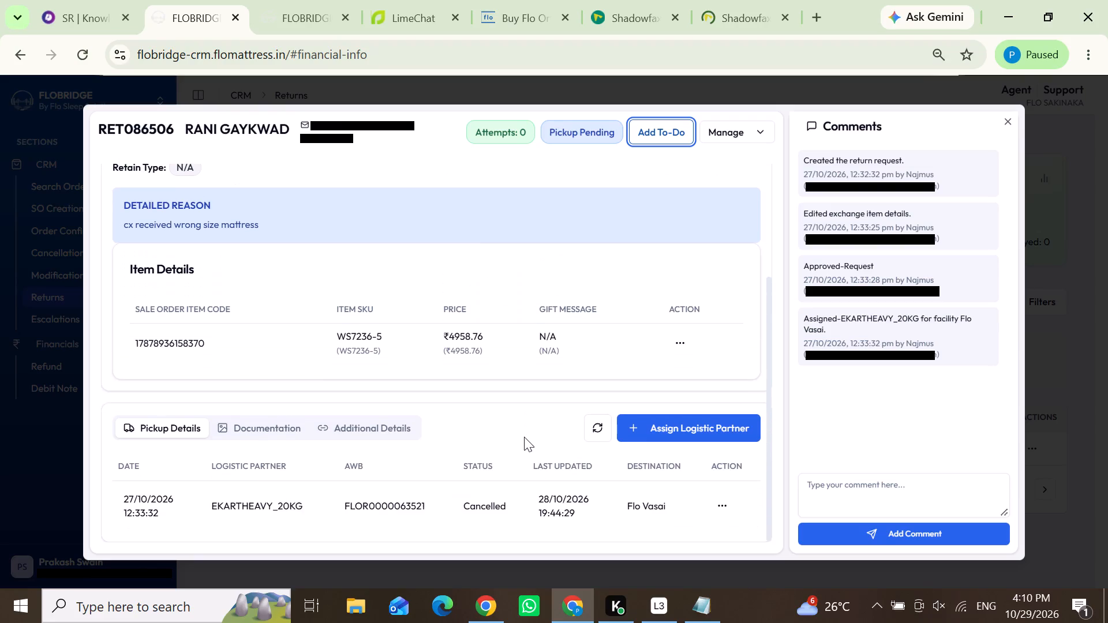
scroll(466, 346, up, 1)
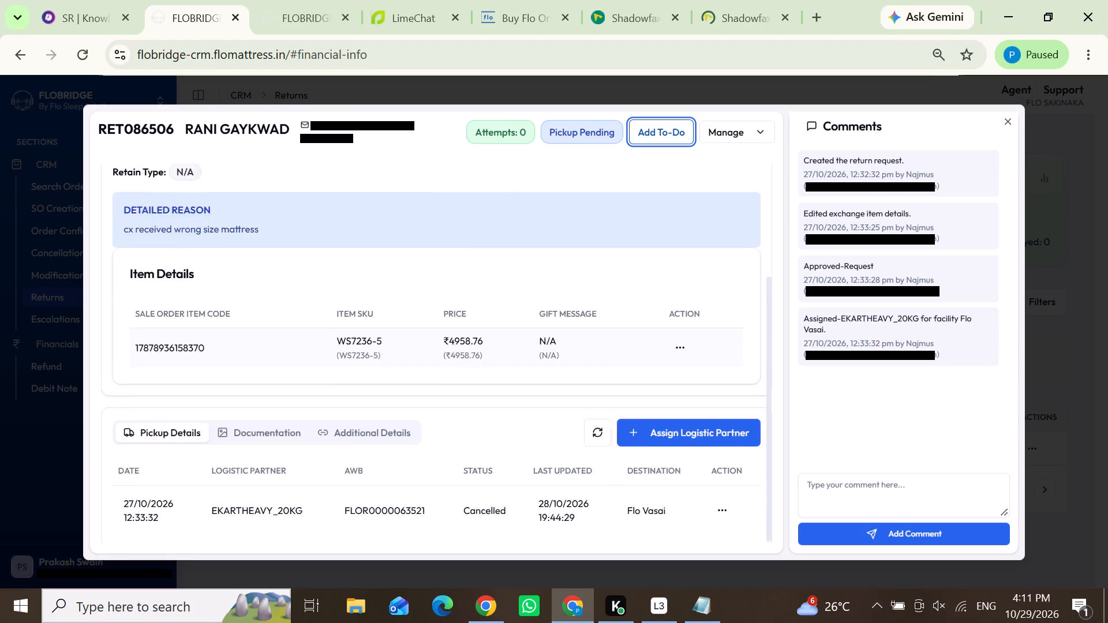
scroll(466, 346, down, 1)
click(680, 431)
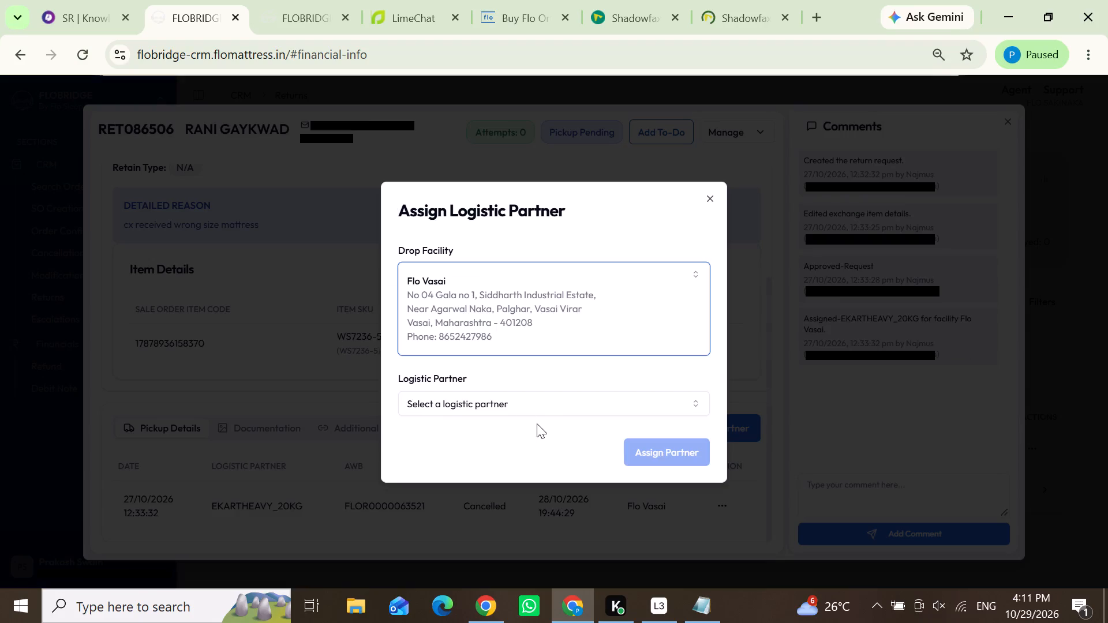
click(514, 402)
click(418, 496)
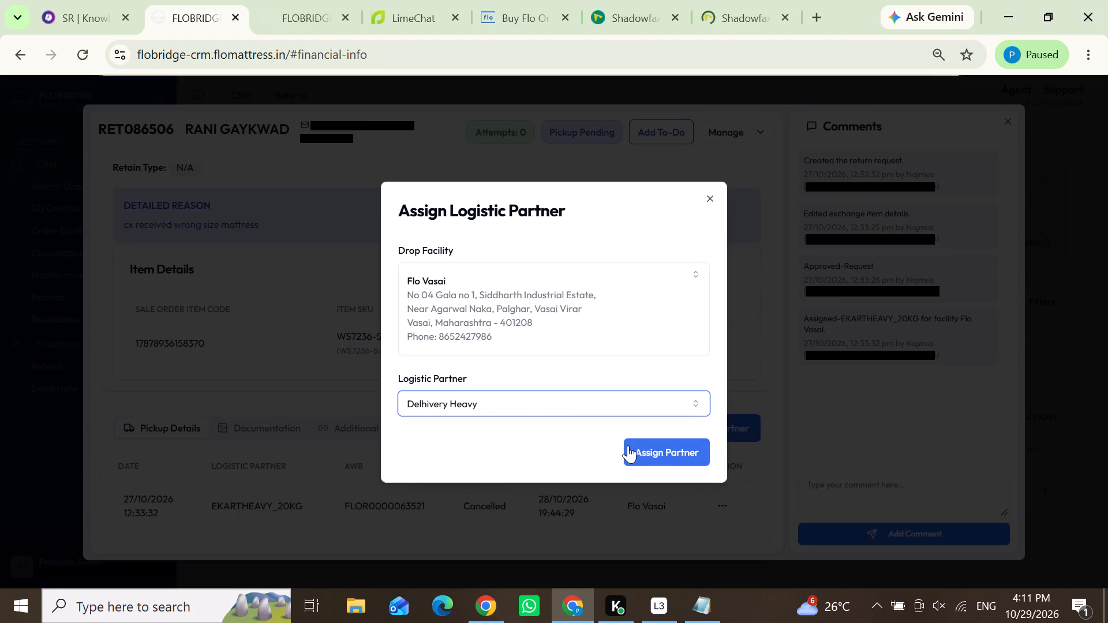
click(658, 453)
scroll(549, 460, down, 3)
click(1088, 427)
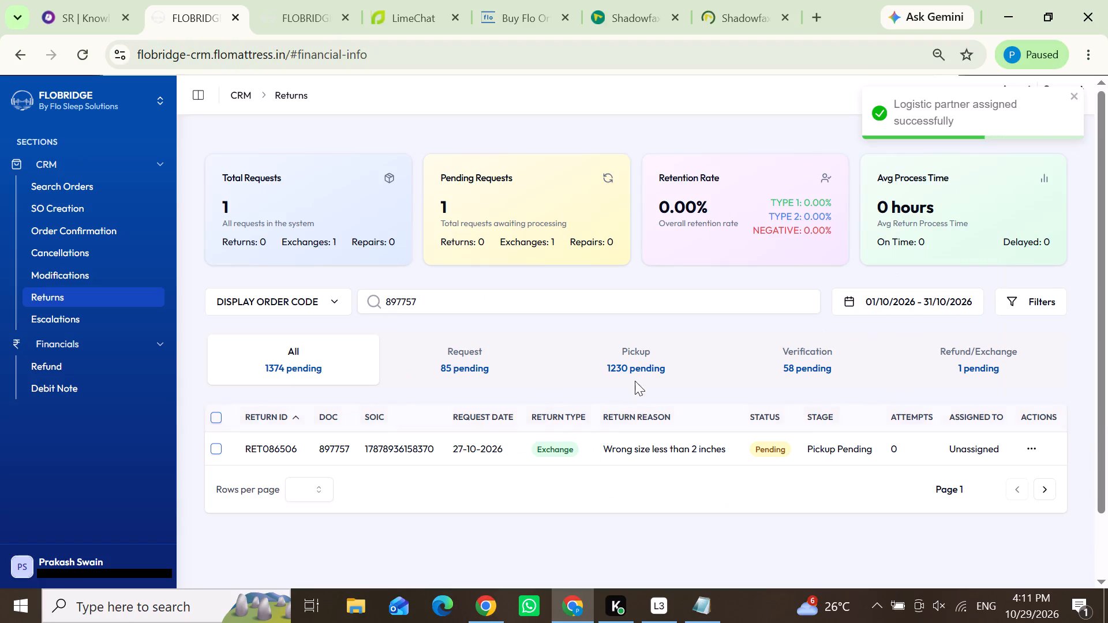
drag(440, 304, 358, 302)
key(ctrl+c)
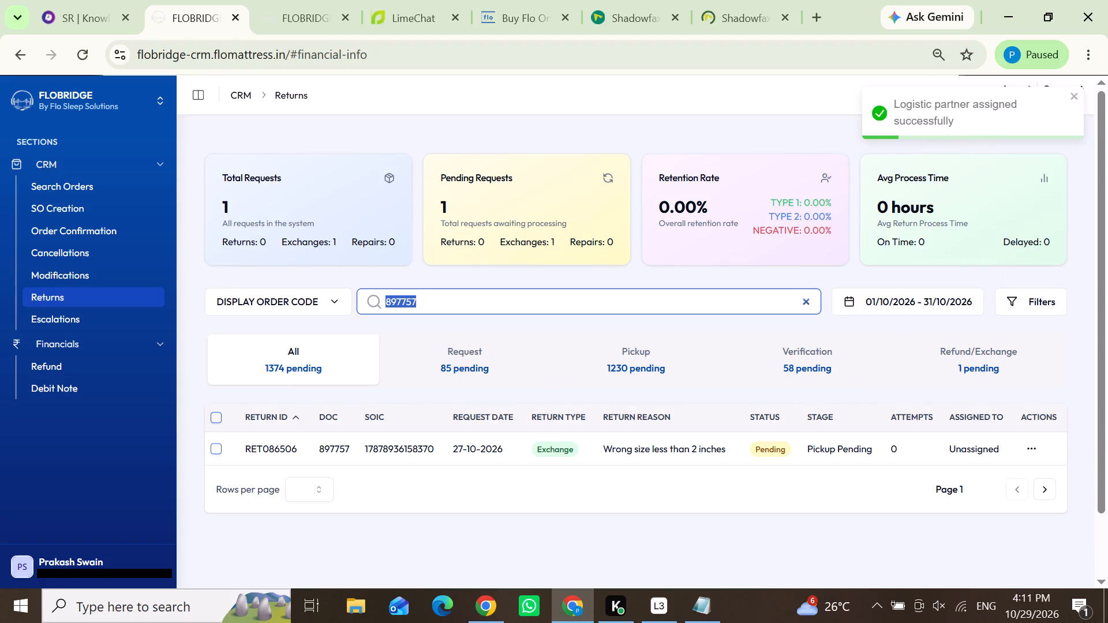
click(80, 18)
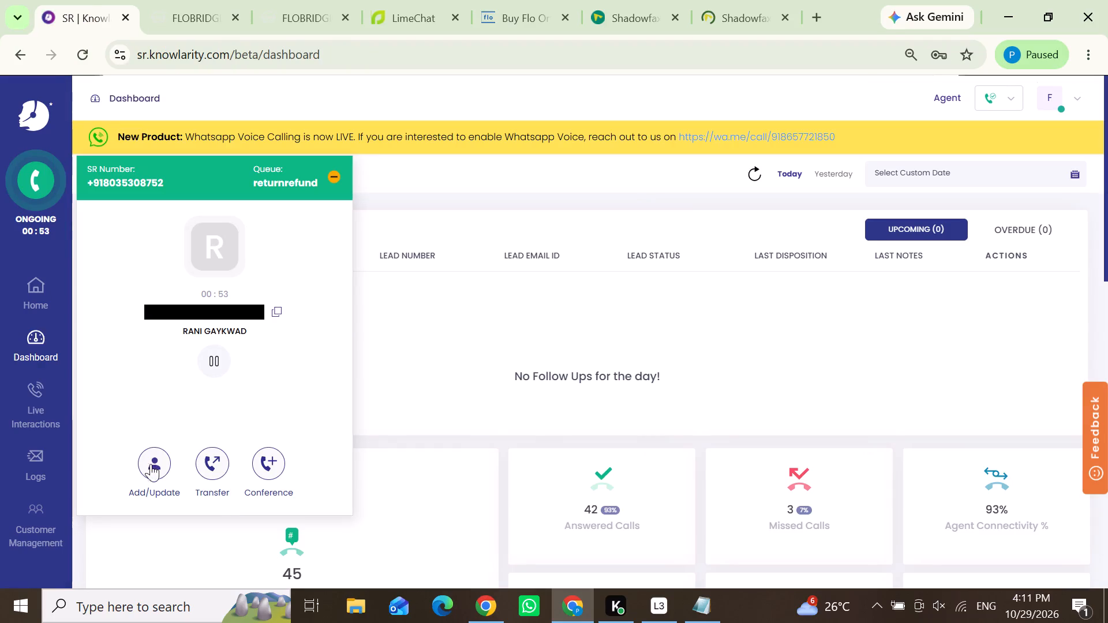
click(147, 460)
scroll(214, 371, down, 1)
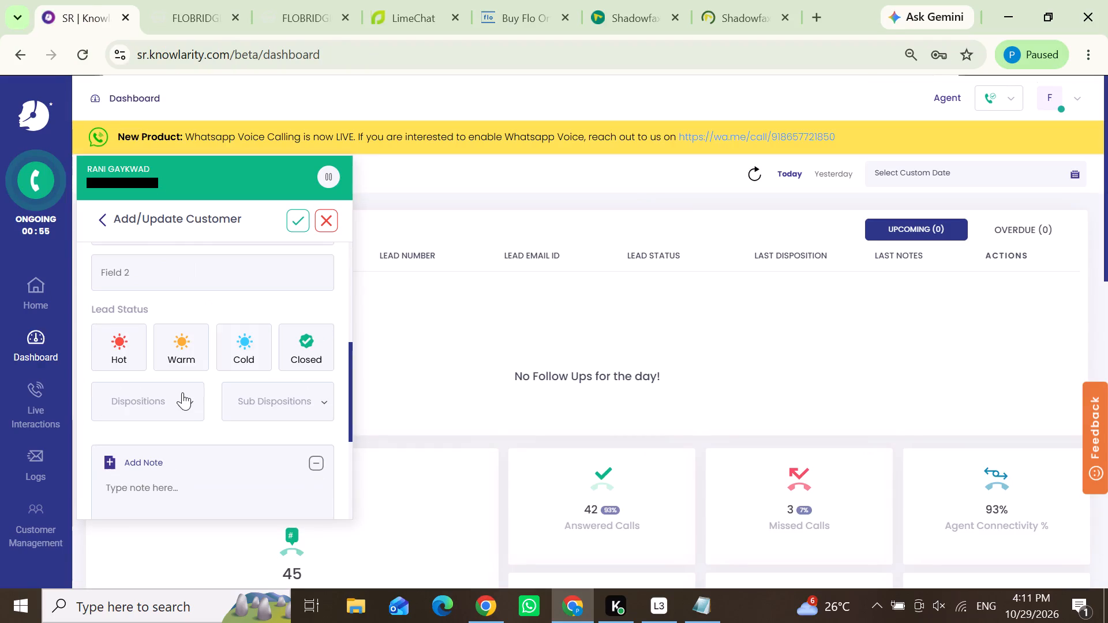
click(179, 396)
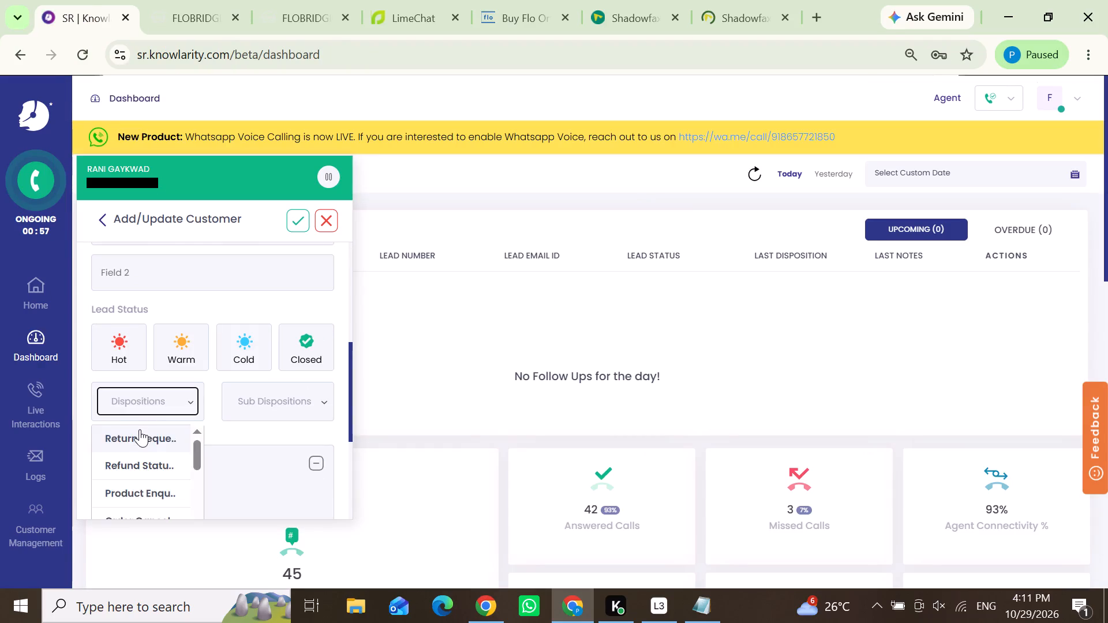
click(141, 434)
click(167, 481)
key(ctrl+v)
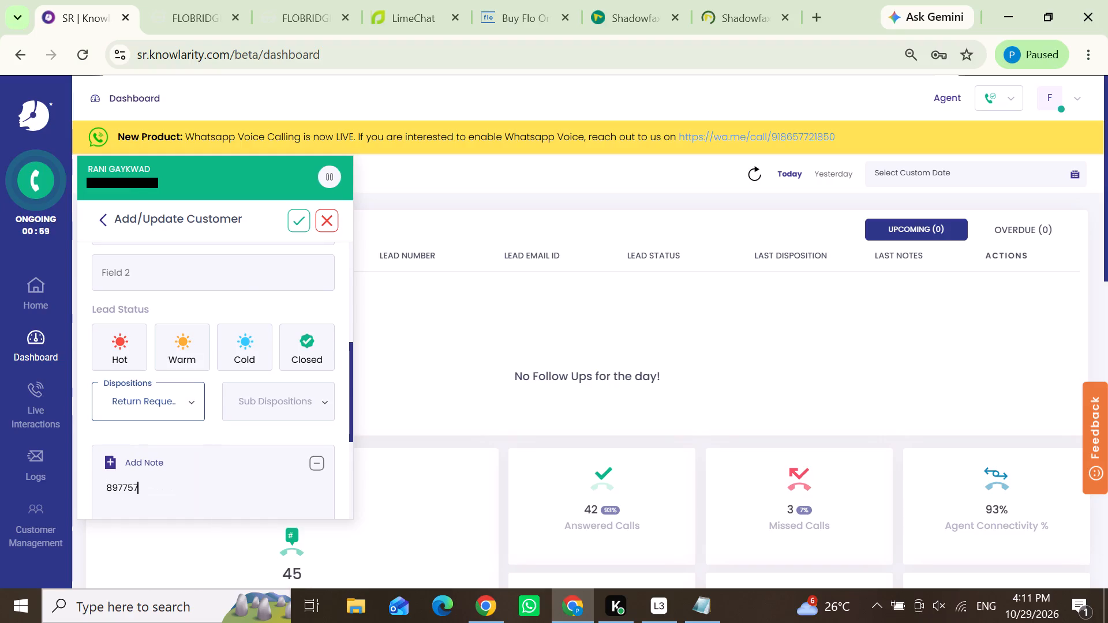
click(301, 226)
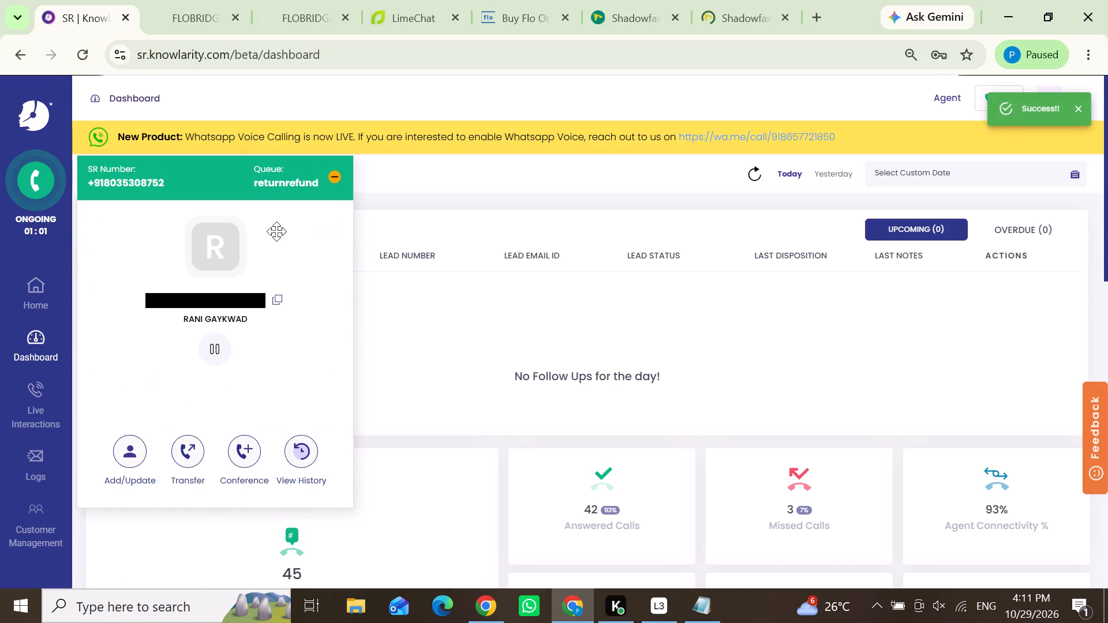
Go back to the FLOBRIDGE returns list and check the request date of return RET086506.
click(193, 0)
drag(512, 446, 475, 452)
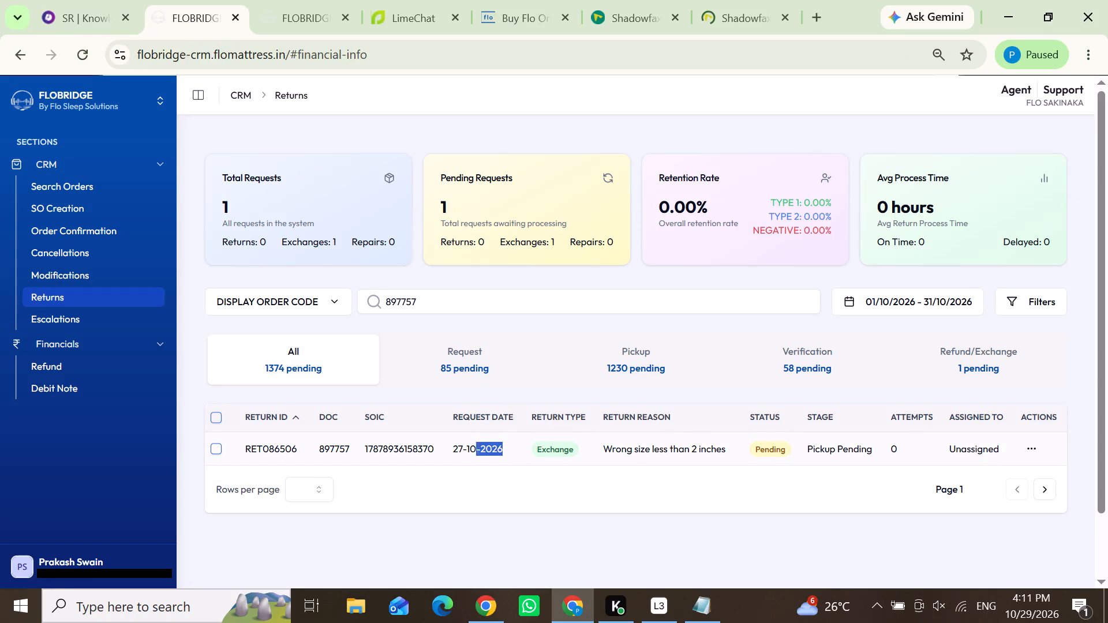
drag(475, 452, 453, 452)
click(451, 489)
drag(451, 446, 456, 446)
drag(456, 446, 510, 448)
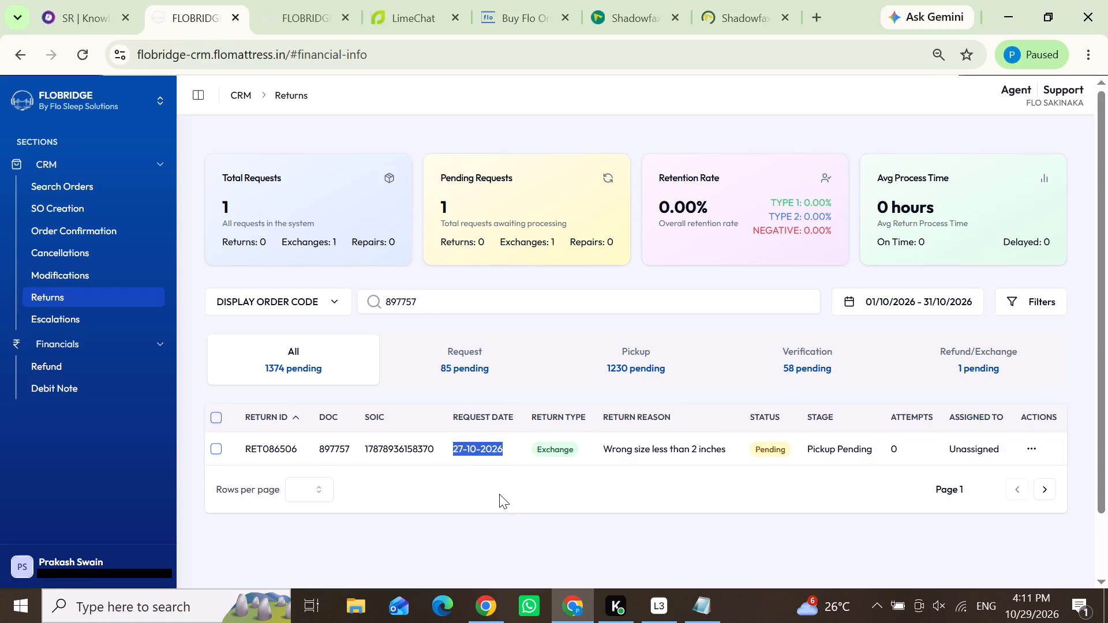
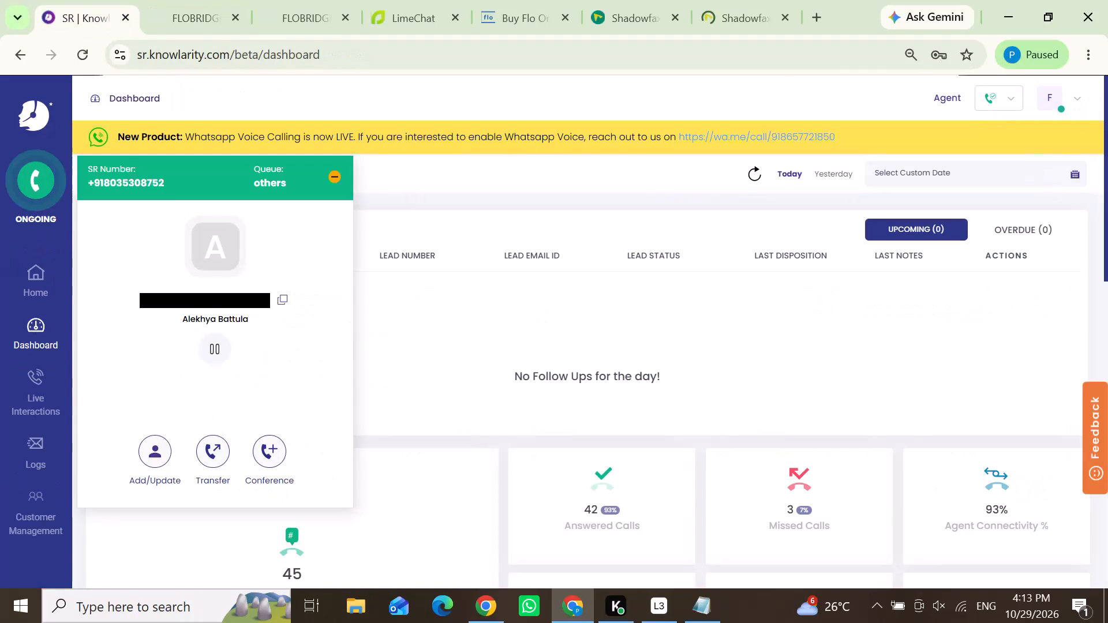
Copy the ongoing caller's number from Knowlarity and search FLOBRIDGE orders by that notification mobile without the country code.
click(282, 303)
click(186, 0)
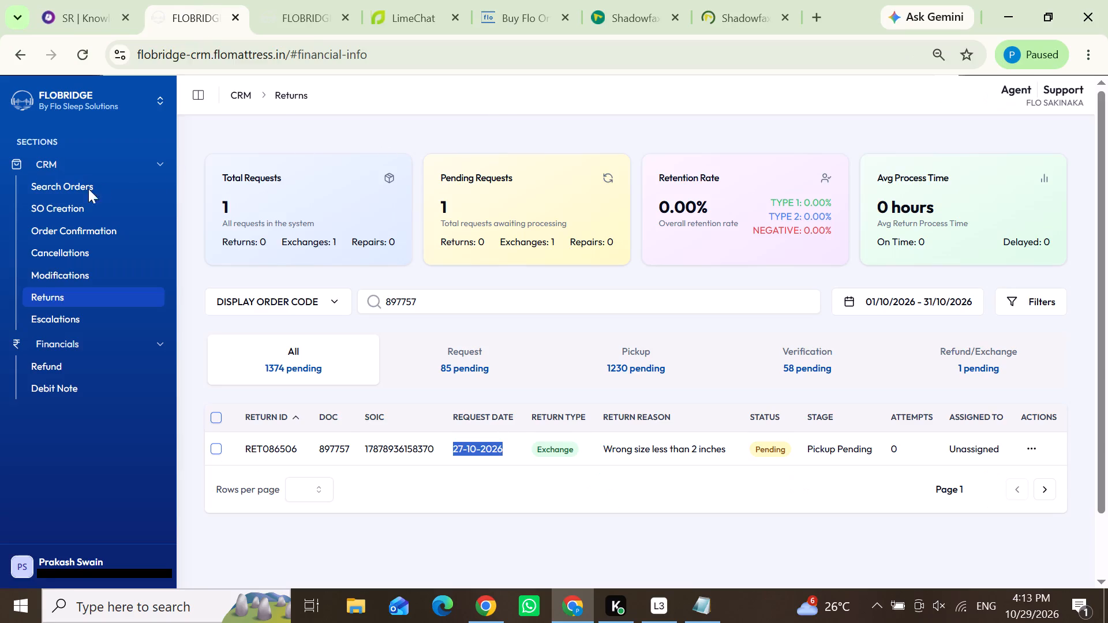
click(88, 189)
click(319, 160)
click(297, 212)
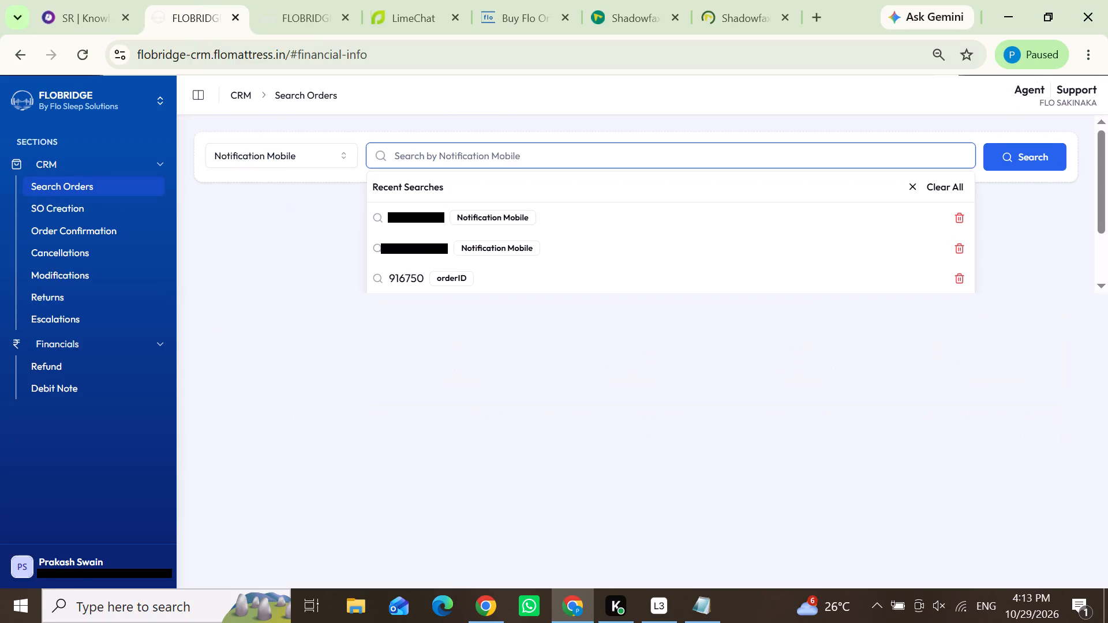
key(ctrl+v)
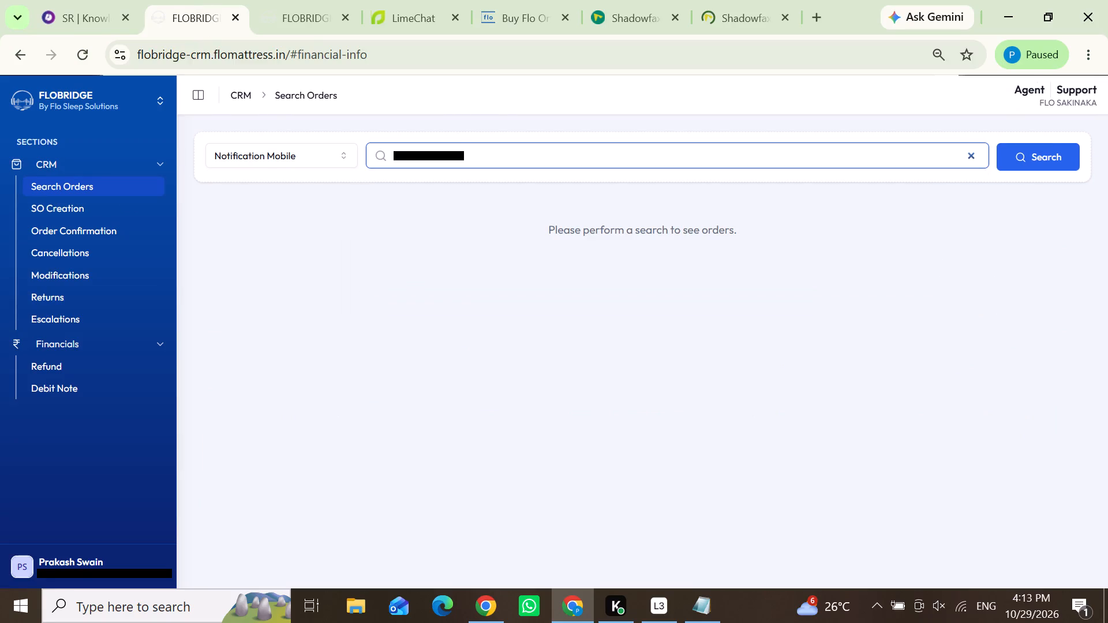
drag(409, 153, 387, 153)
key(BackSpace)
click(1044, 156)
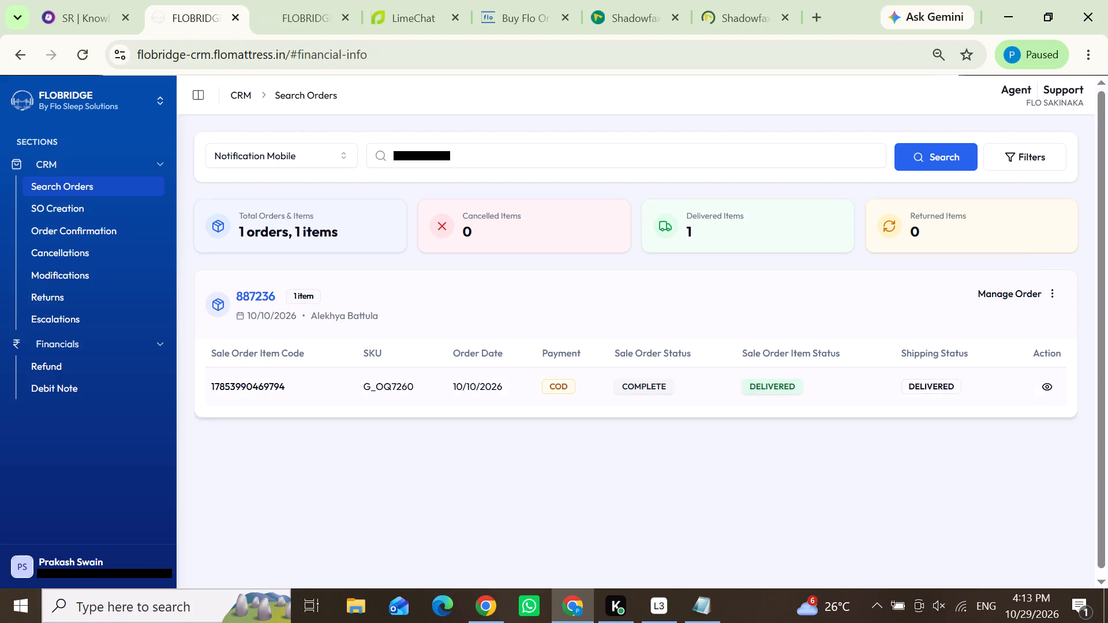
drag(1107, 379, 1106, 401)
click(1041, 382)
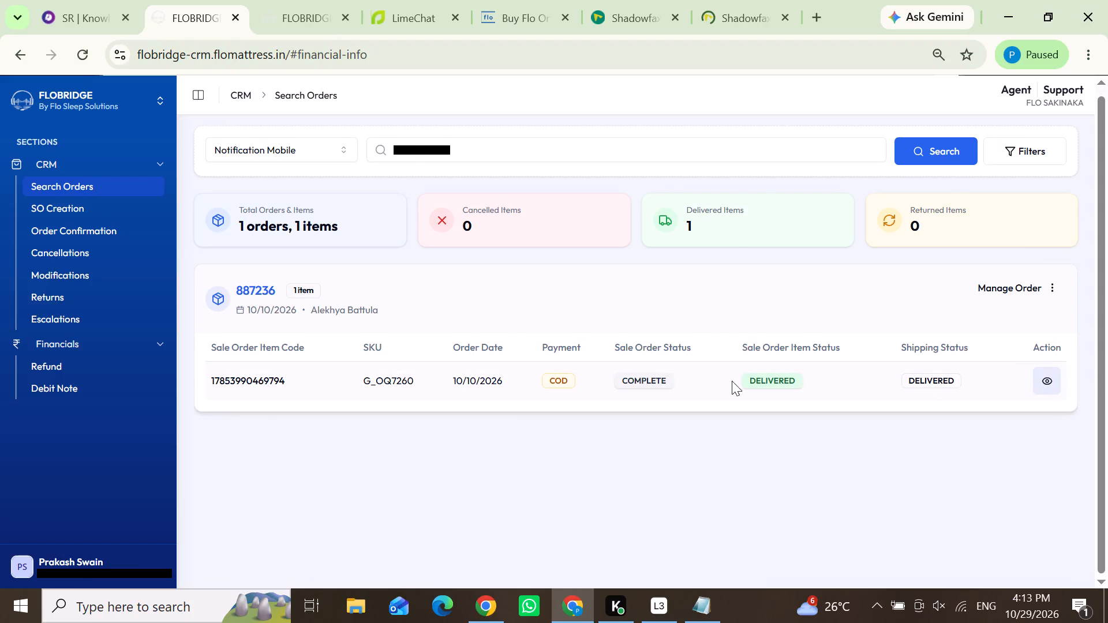
click(420, 337)
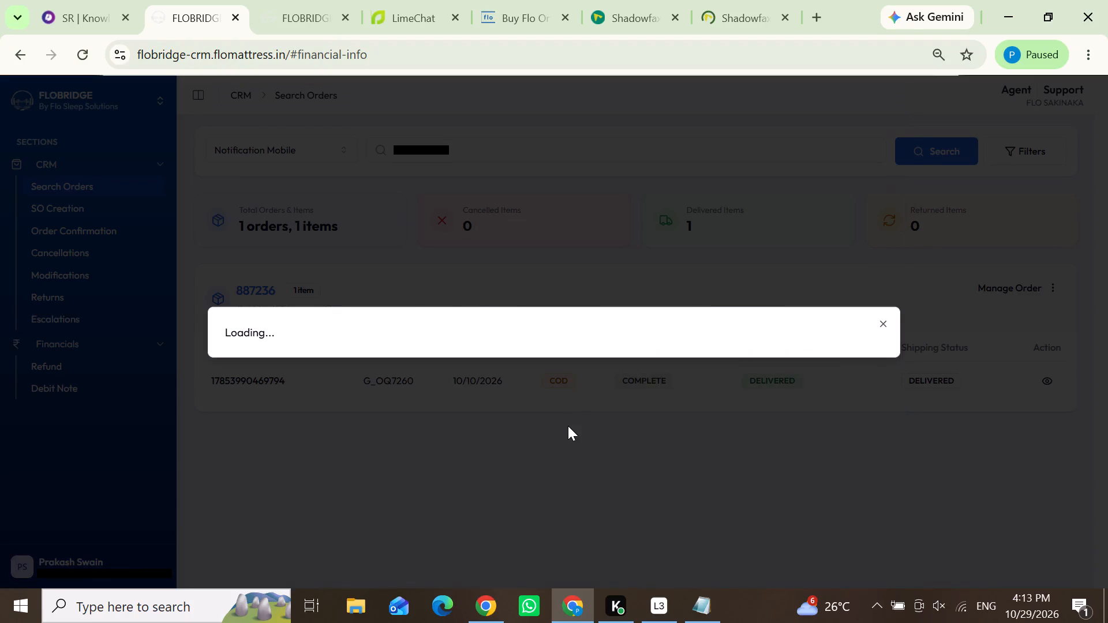
click(428, 556)
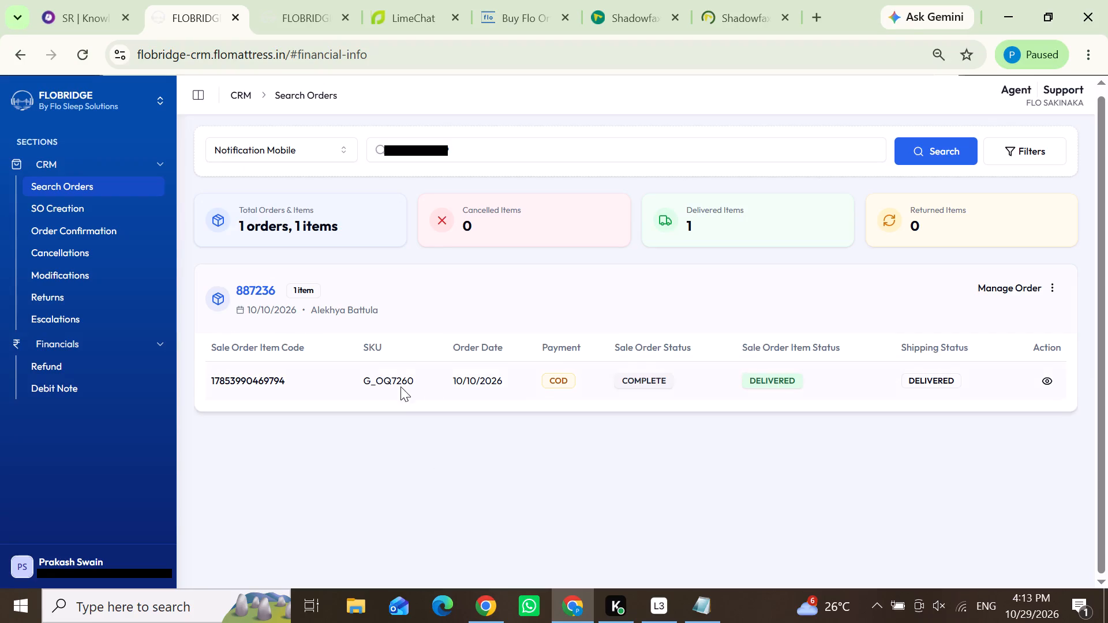
drag(279, 291, 228, 292)
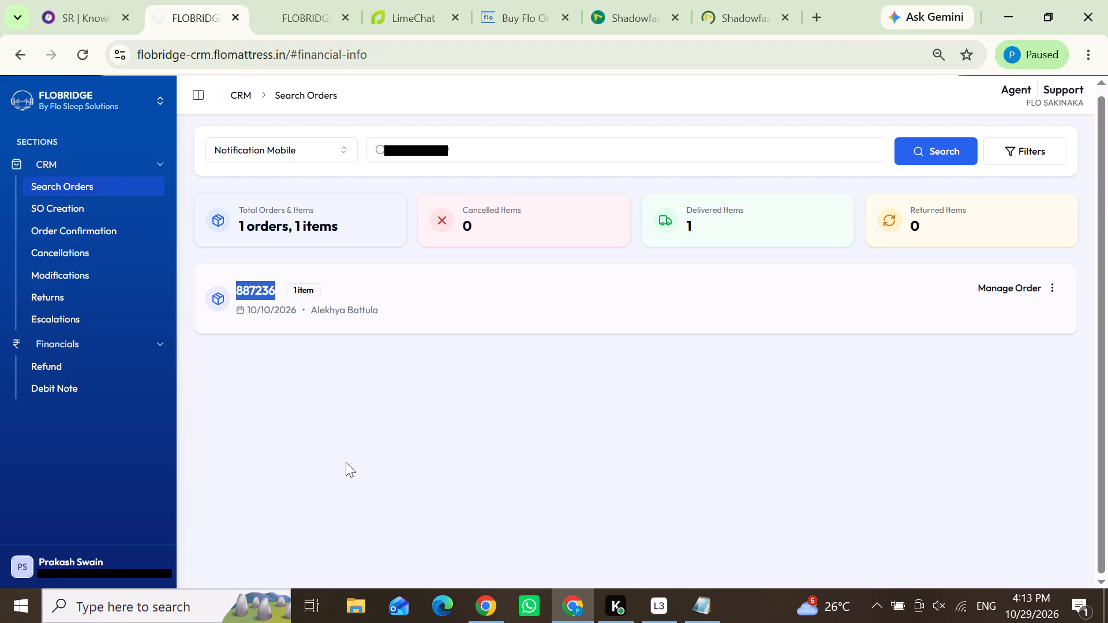
key(ctrl+c)
click(616, 307)
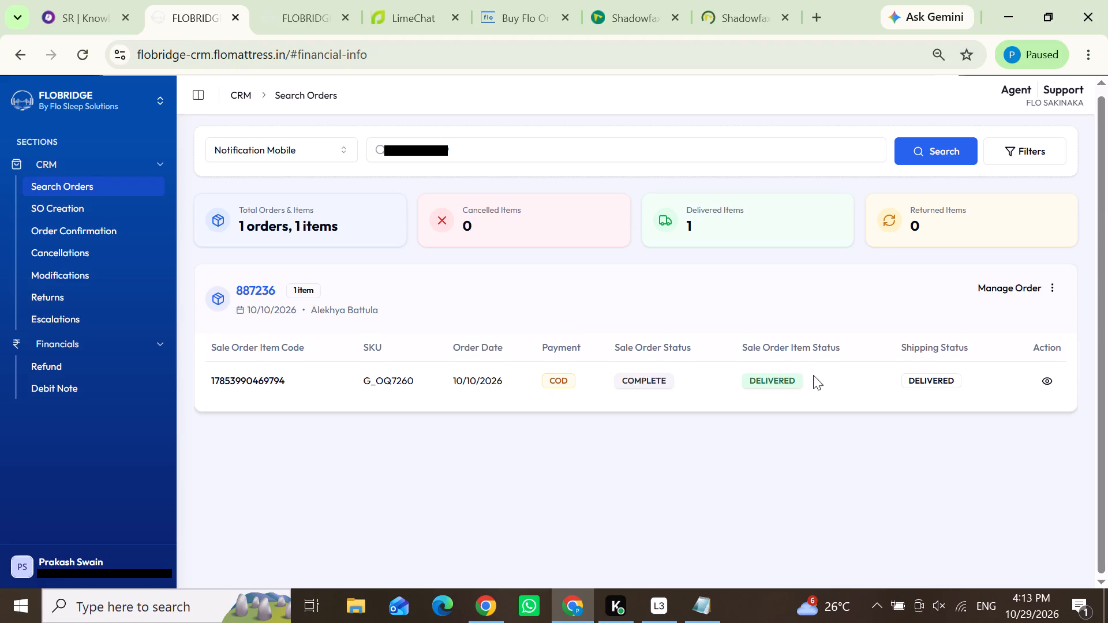
click(1043, 380)
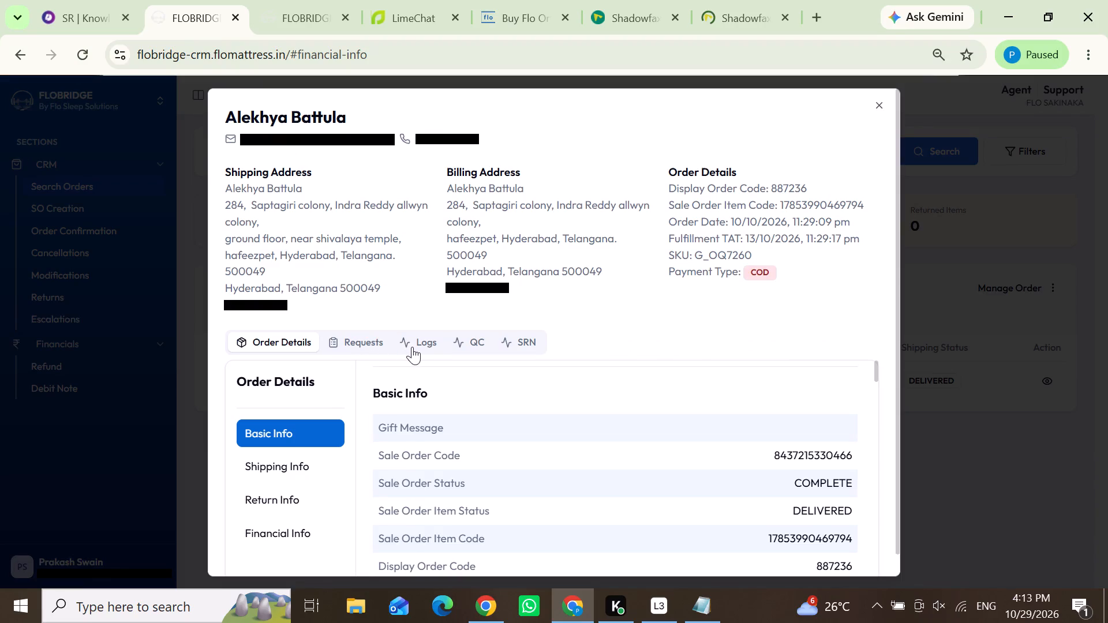
click(407, 339)
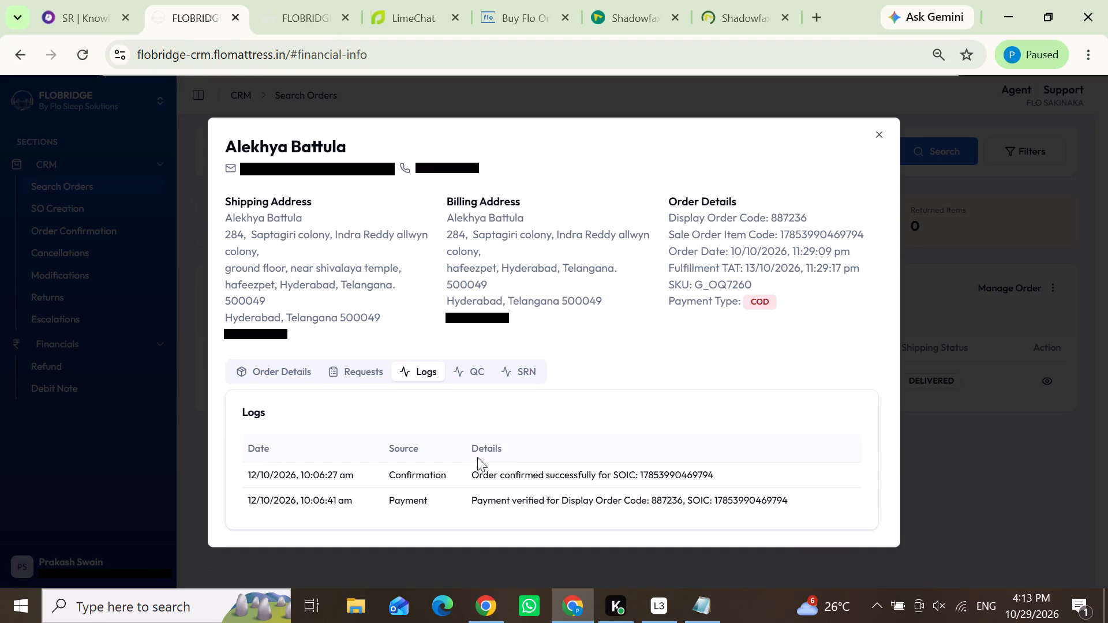
scroll(476, 467, down, 1)
click(275, 373)
click(262, 466)
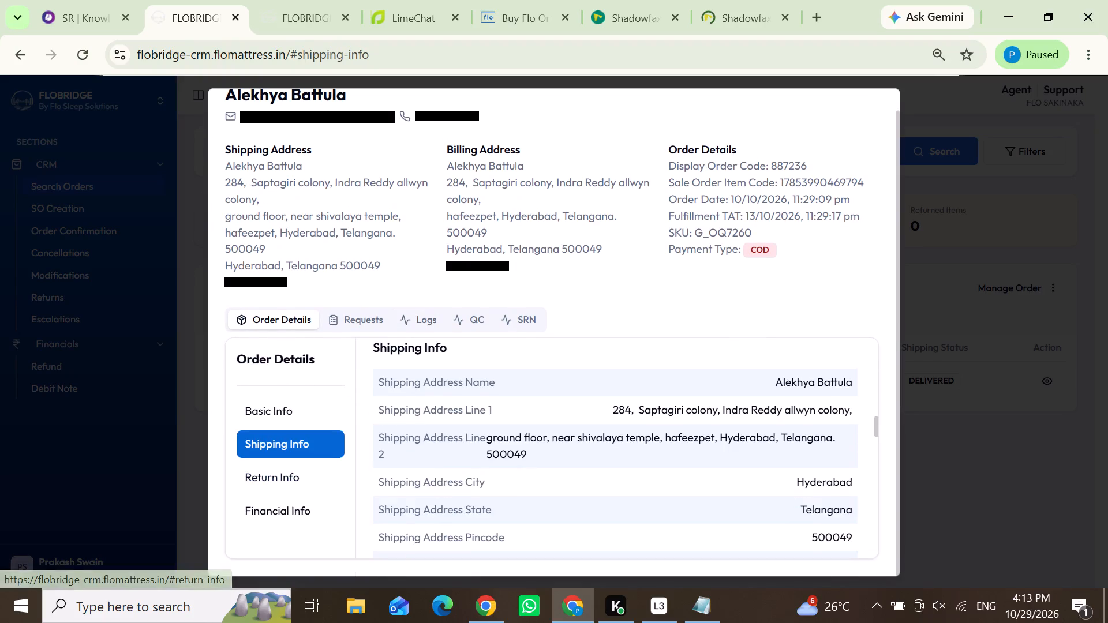
scroll(497, 442, down, 2)
click(999, 446)
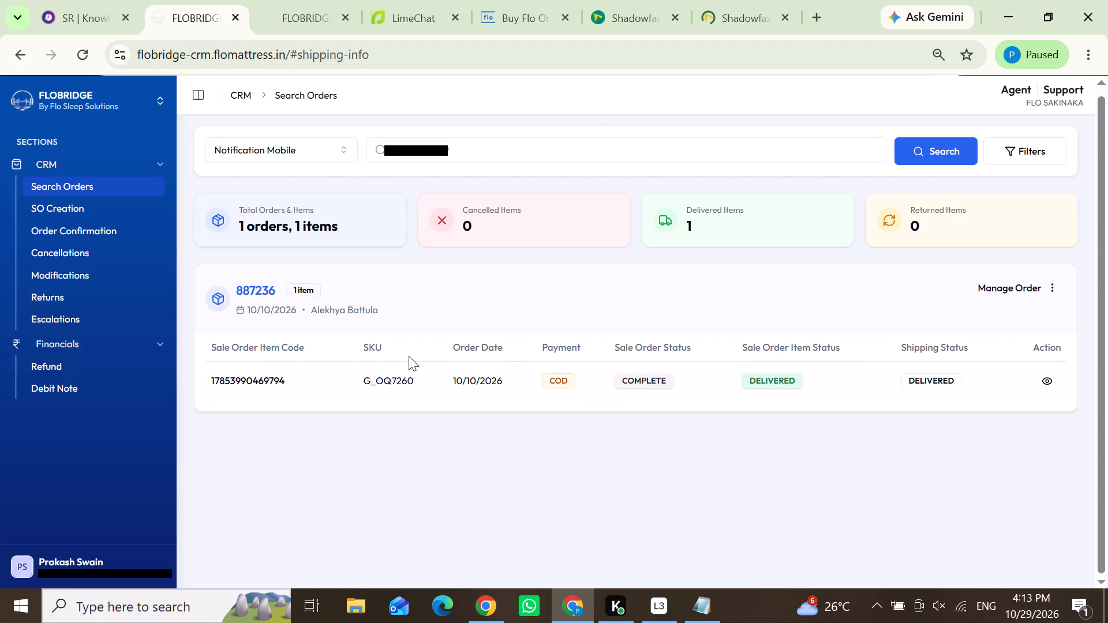
drag(283, 286, 218, 285)
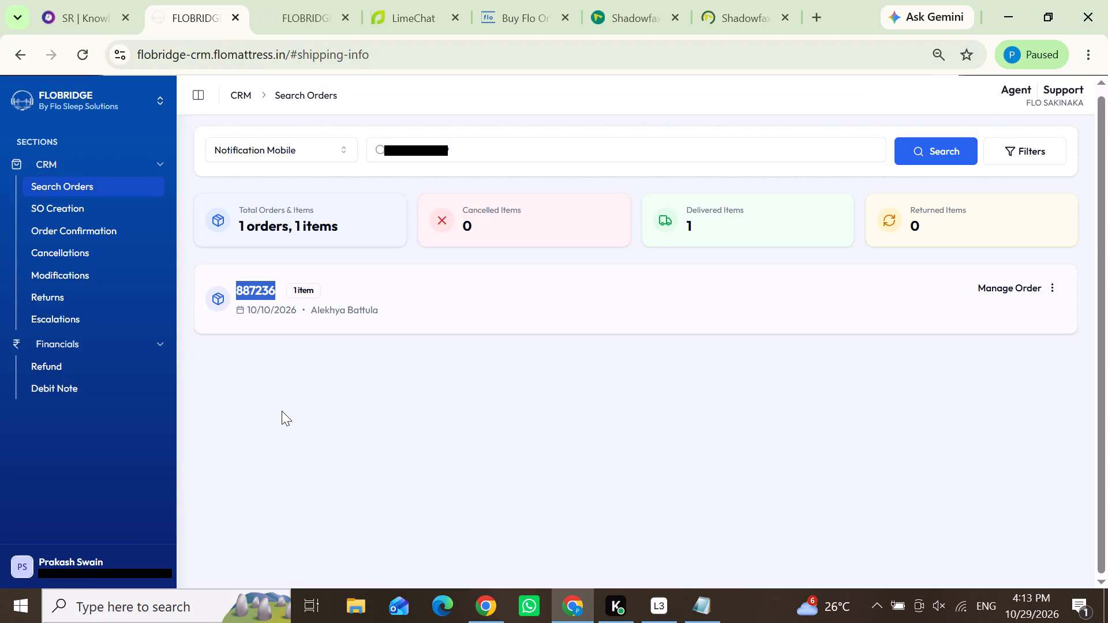
key(ctrl+c)
click(76, 26)
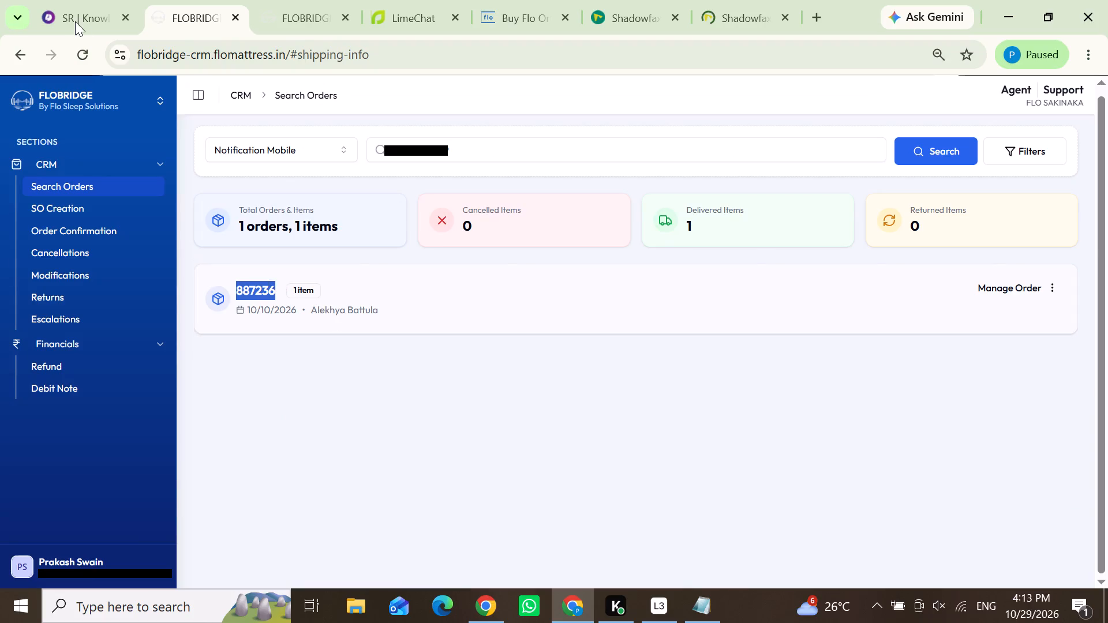
click(75, 14)
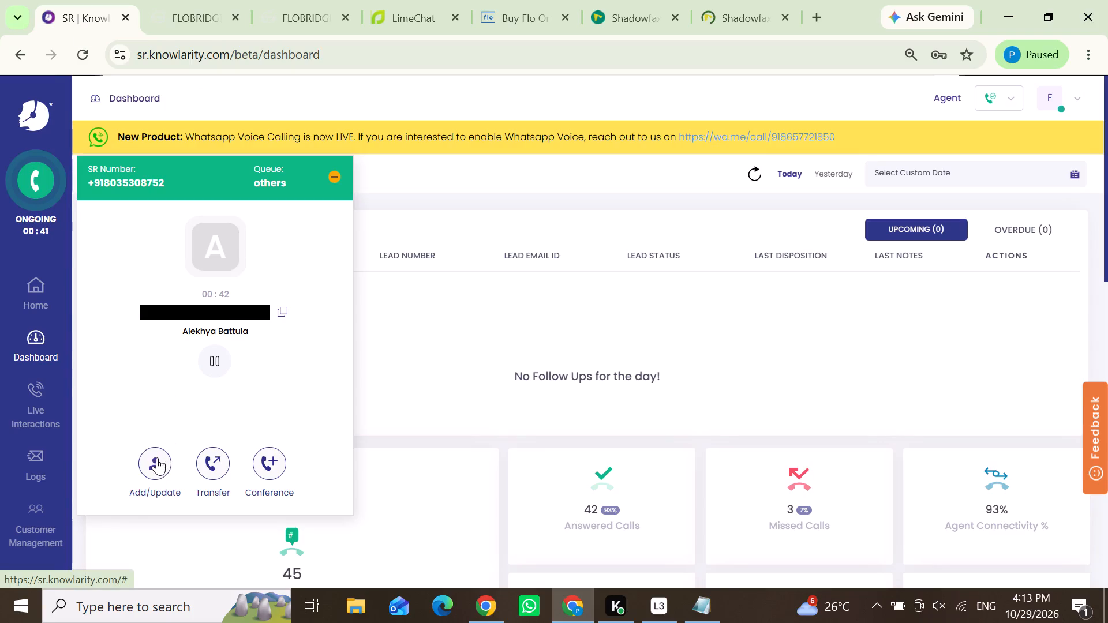
click(156, 457)
scroll(252, 388, down, 1)
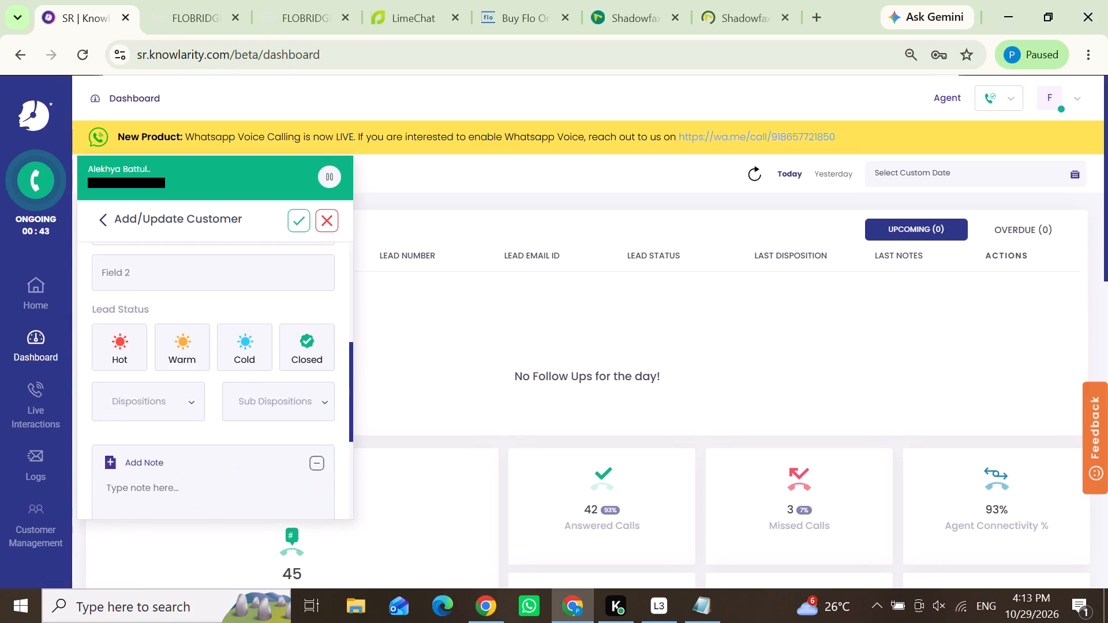
click(191, 406)
drag(200, 454, 200, 462)
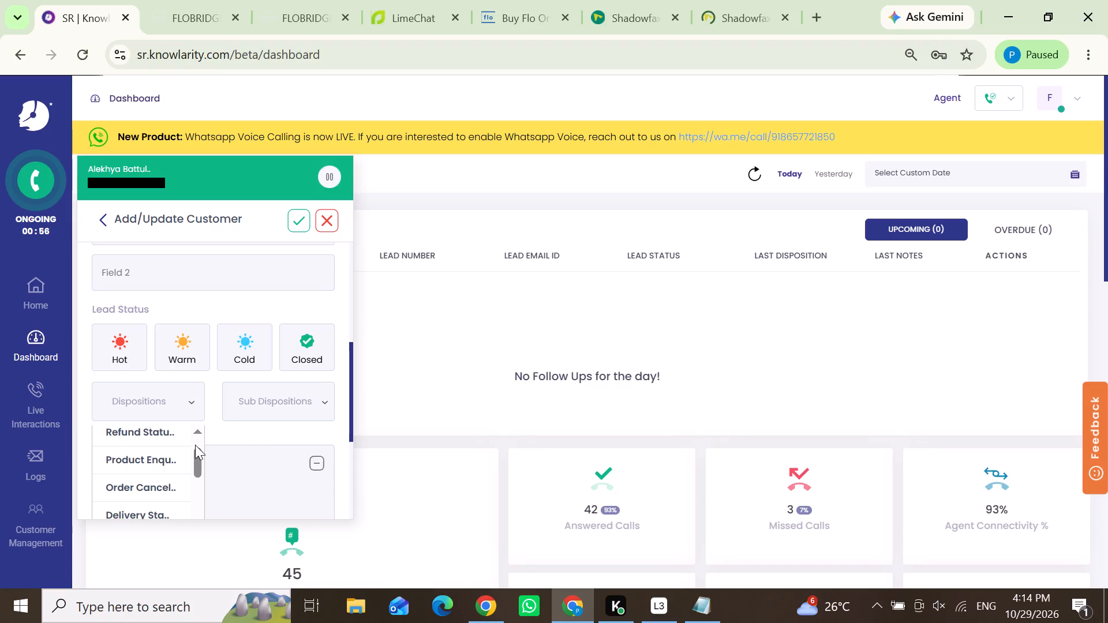
drag(195, 455, 185, 536)
click(143, 509)
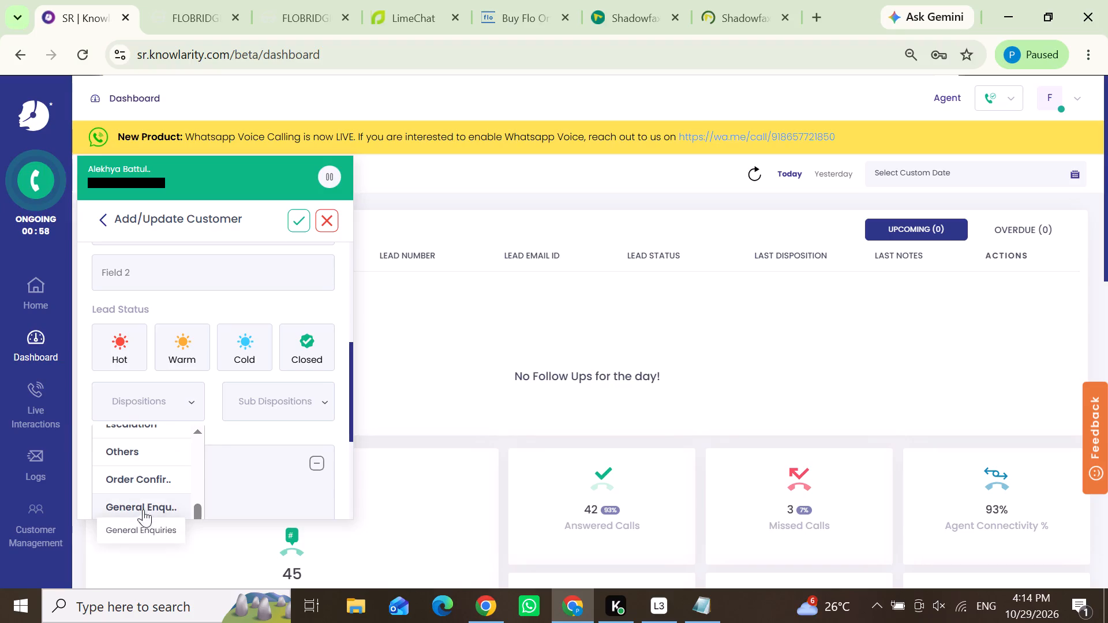
click(162, 491)
key(ctrl+v)
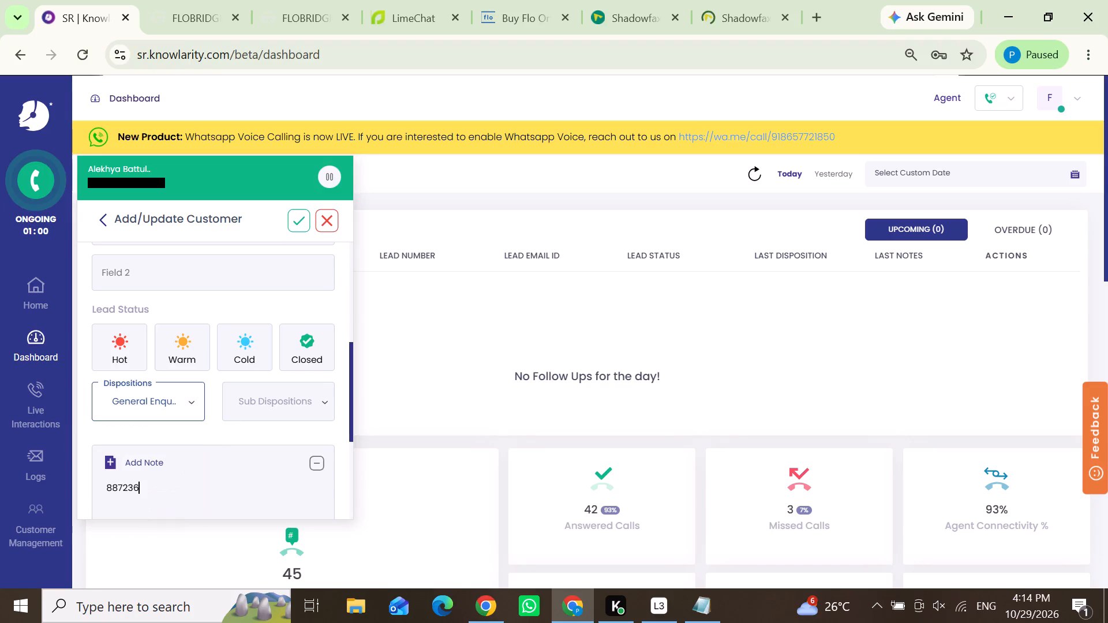
click(294, 221)
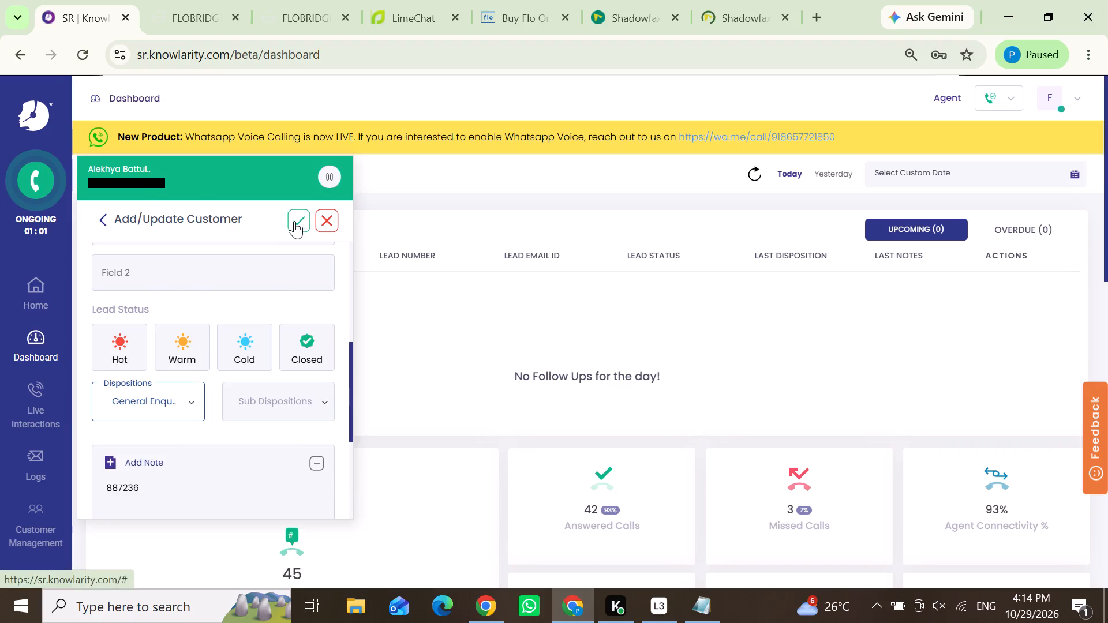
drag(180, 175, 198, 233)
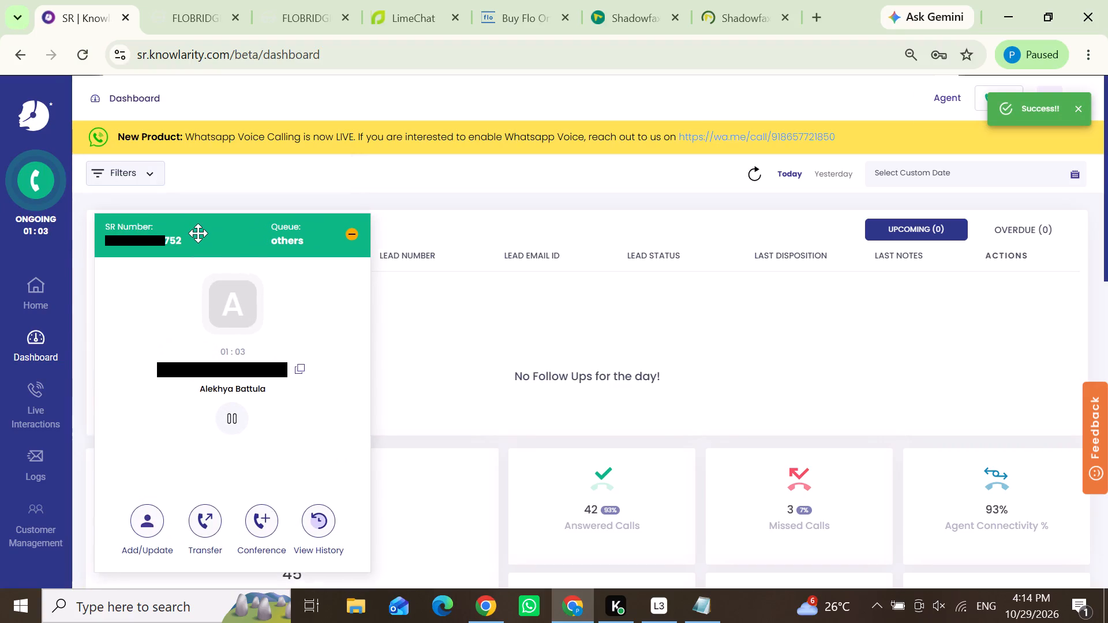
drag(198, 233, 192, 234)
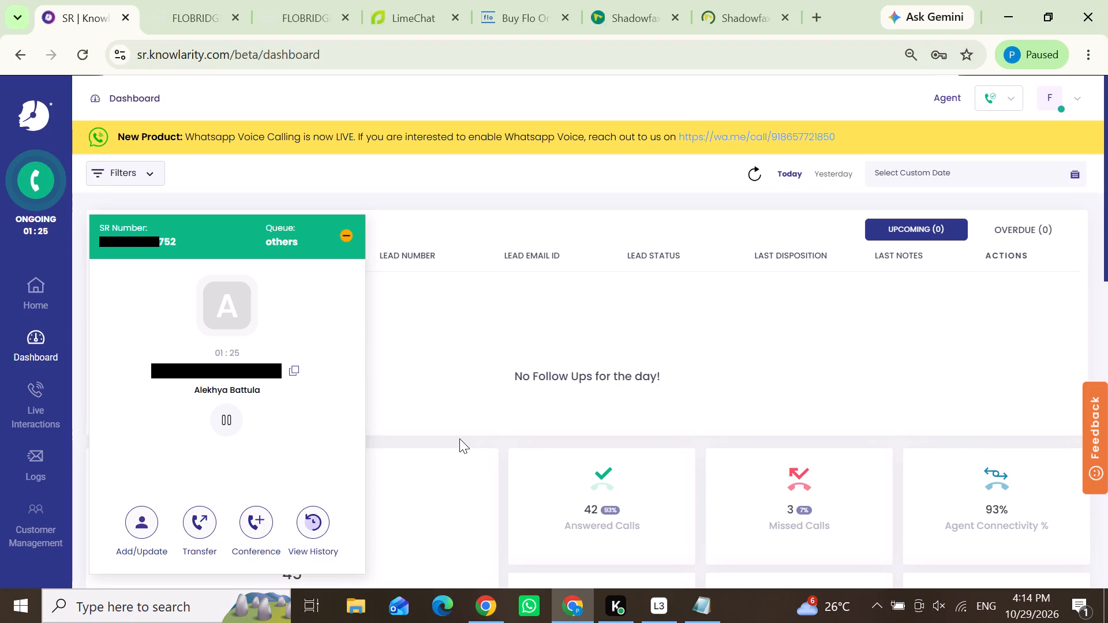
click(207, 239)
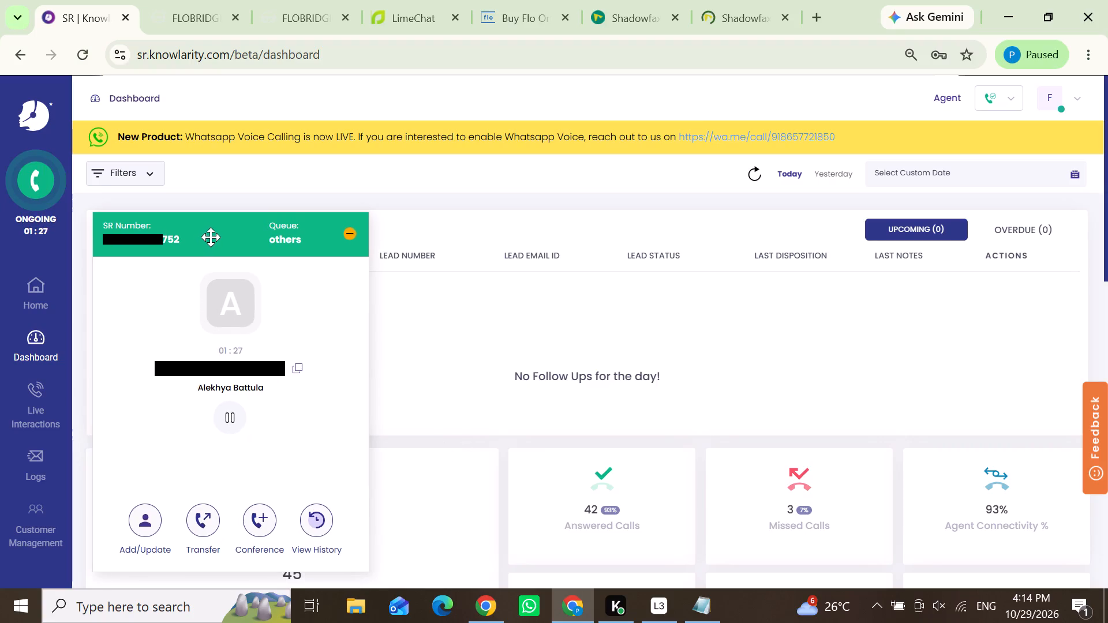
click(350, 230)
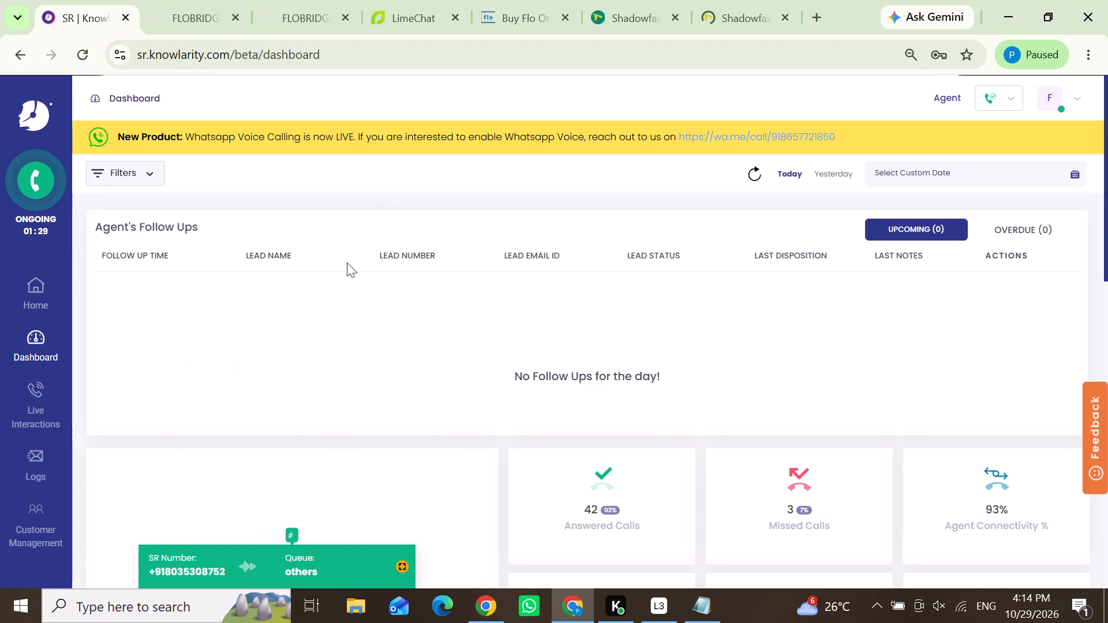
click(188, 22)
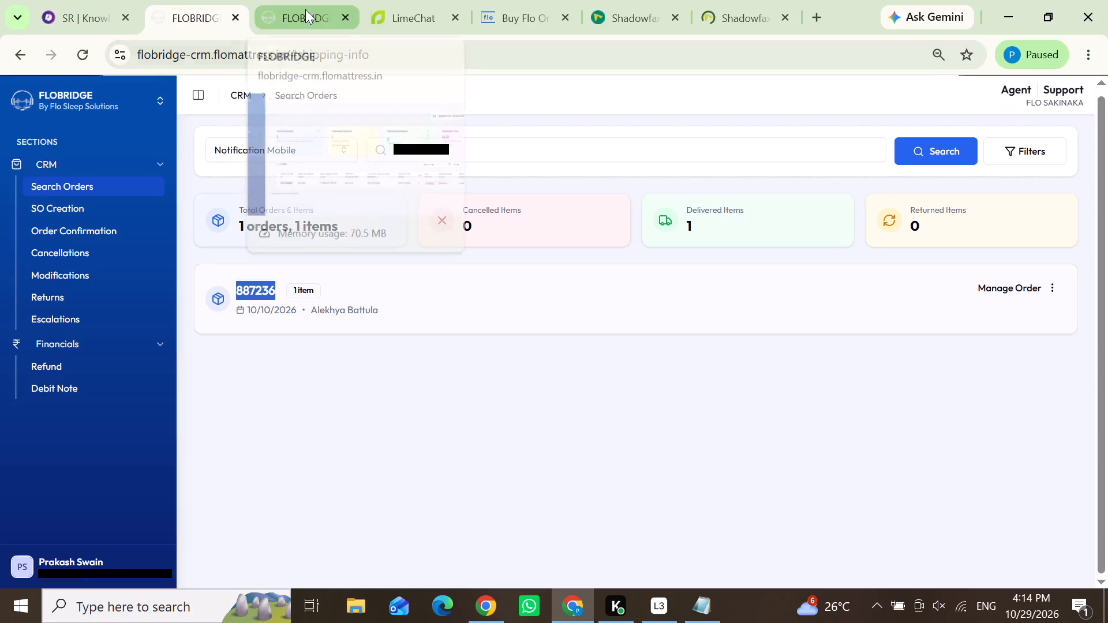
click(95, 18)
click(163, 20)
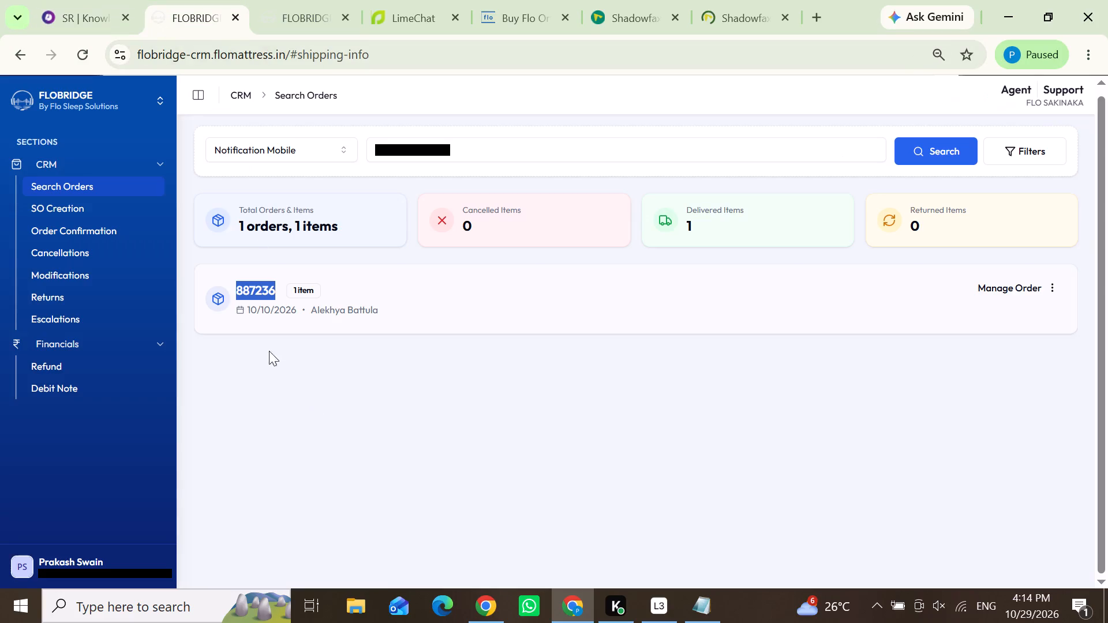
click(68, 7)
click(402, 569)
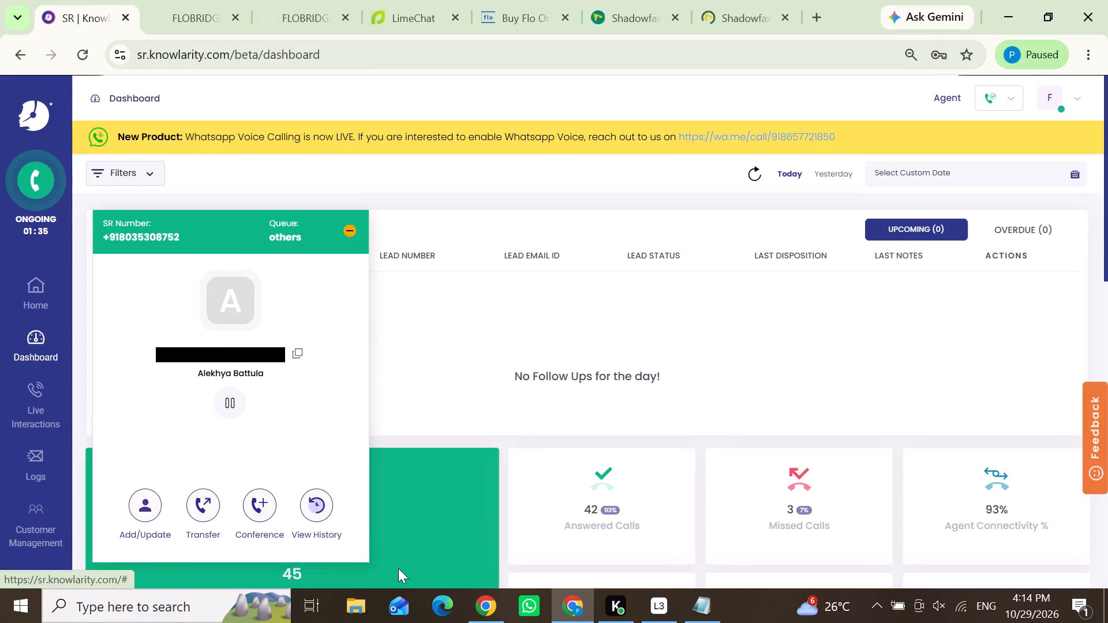
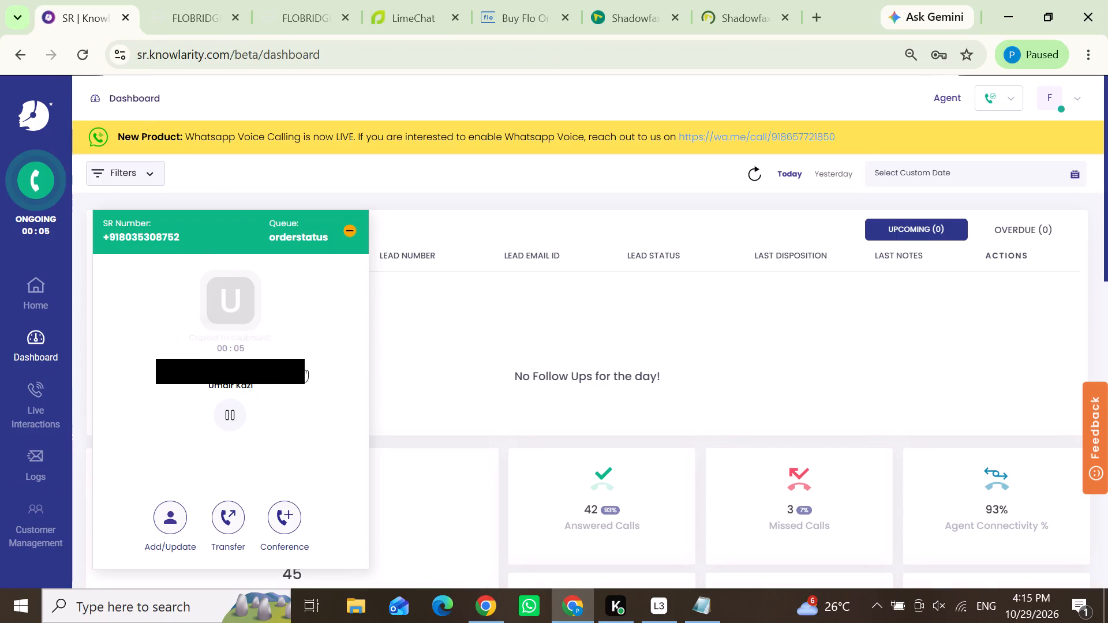
Search the CRM orders by the caller's mobile number without its leading prefix and review each order's item statuses.
click(191, 29)
drag(461, 155, 322, 151)
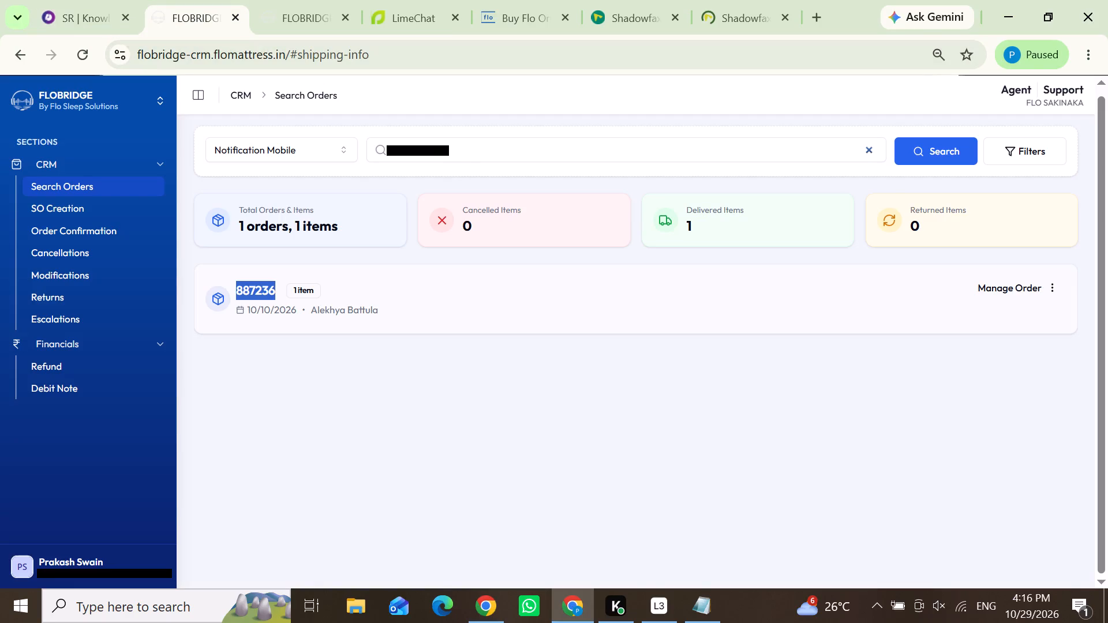
key(ctrl+v)
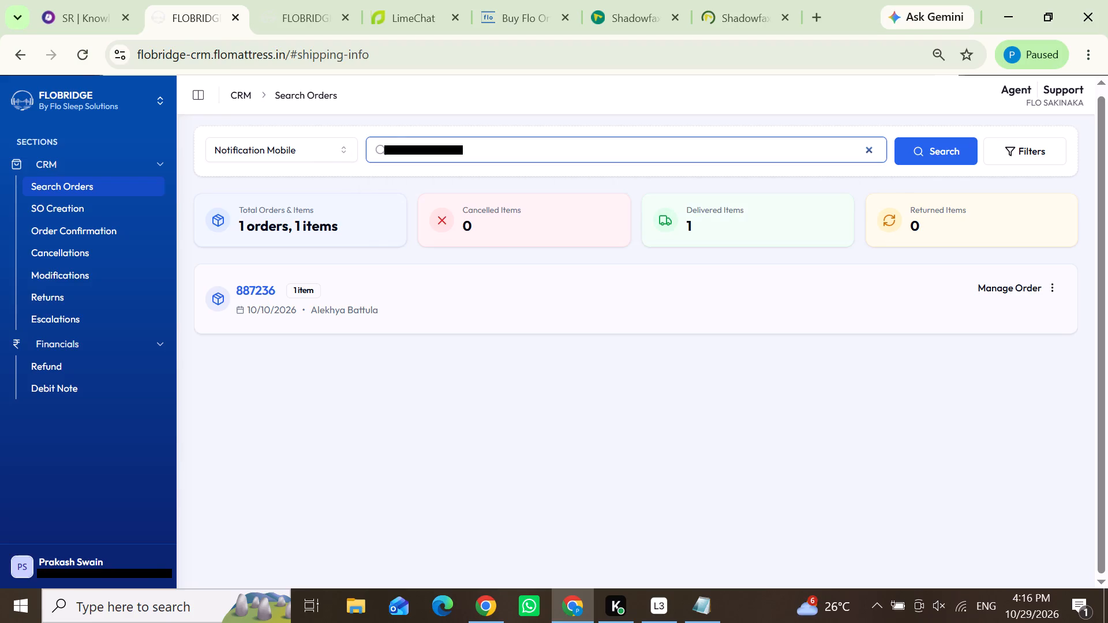
drag(410, 149, 378, 142)
key(BackSpace)
click(909, 156)
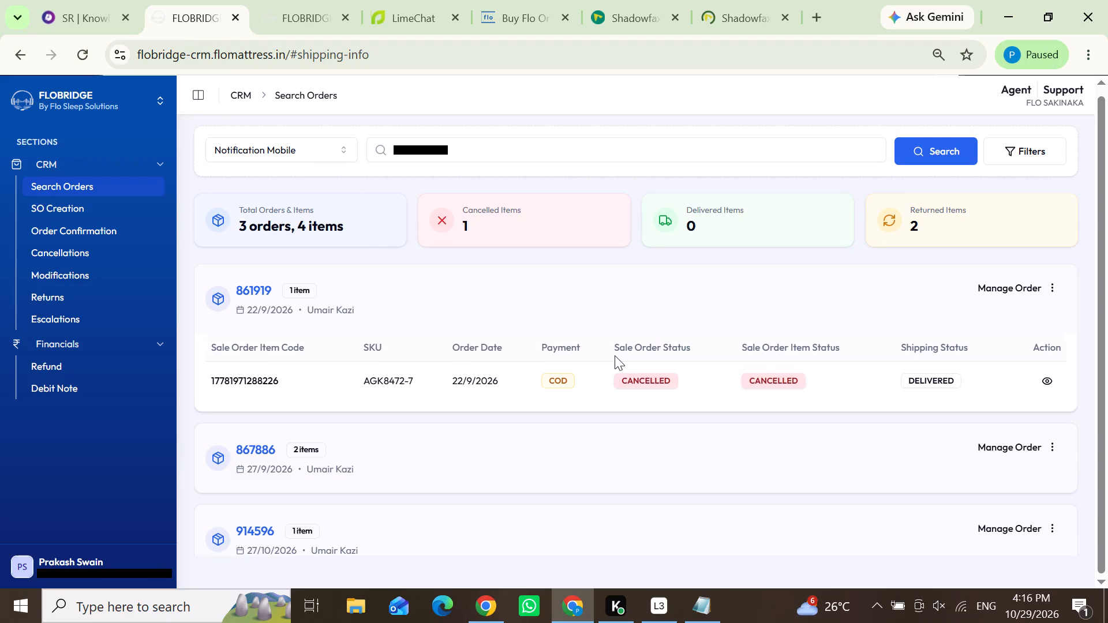
scroll(600, 441, down, 3)
click(492, 523)
scroll(492, 520, down, 3)
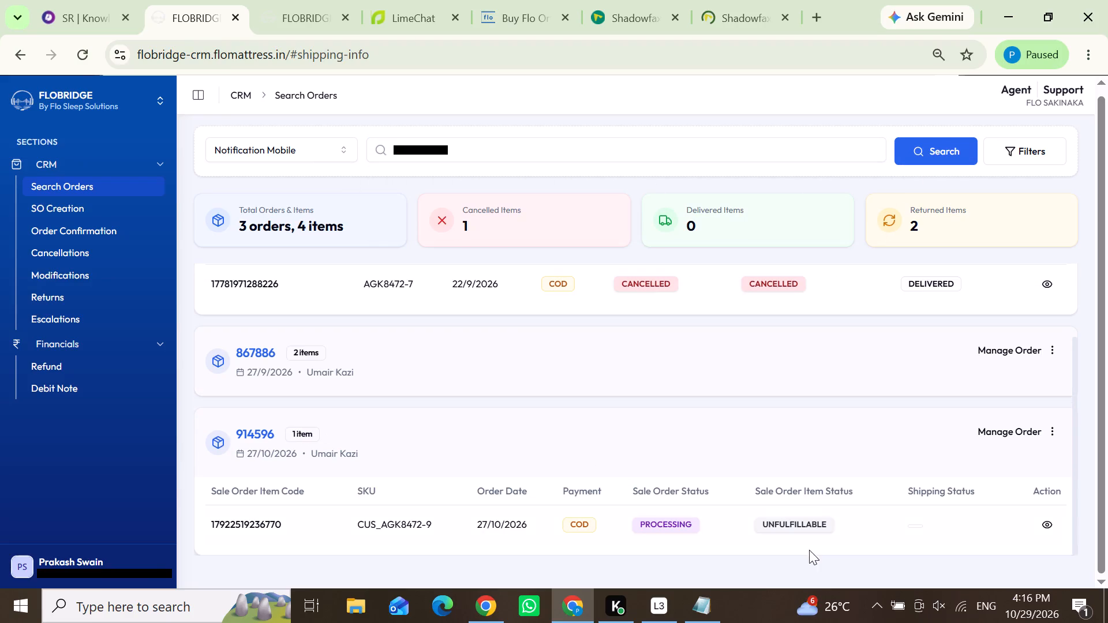
click(526, 355)
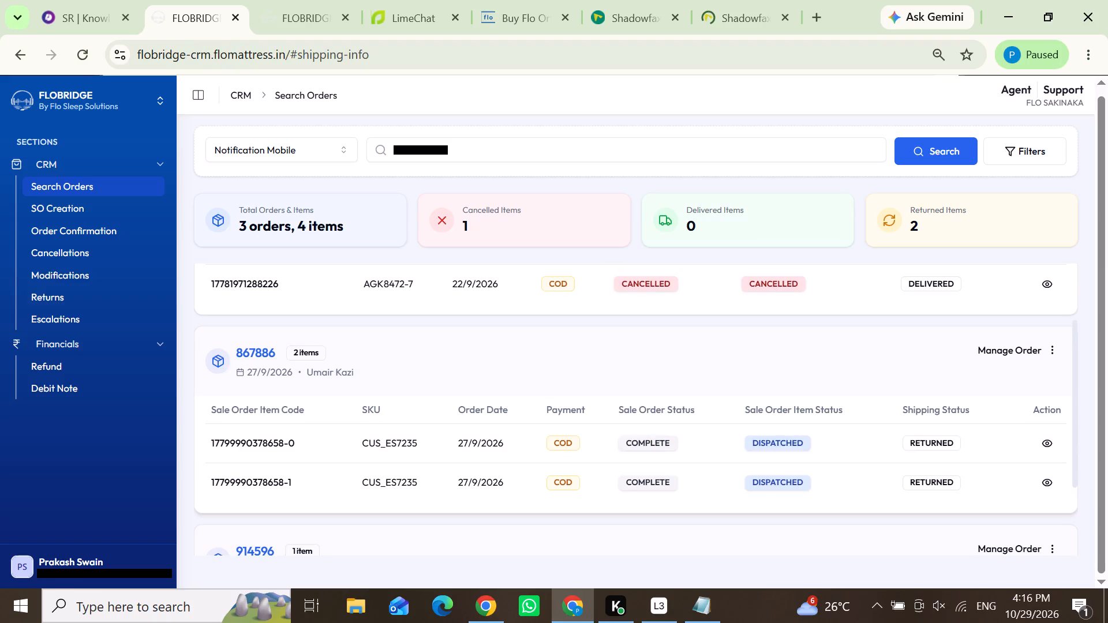
scroll(754, 380, up, 1)
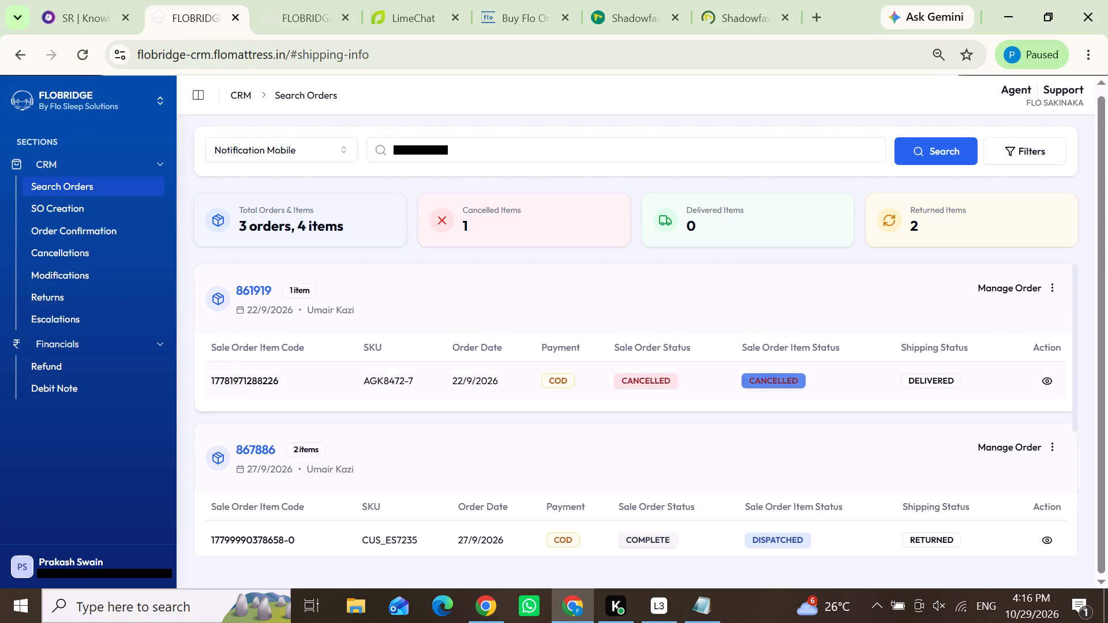
scroll(754, 380, down, 3)
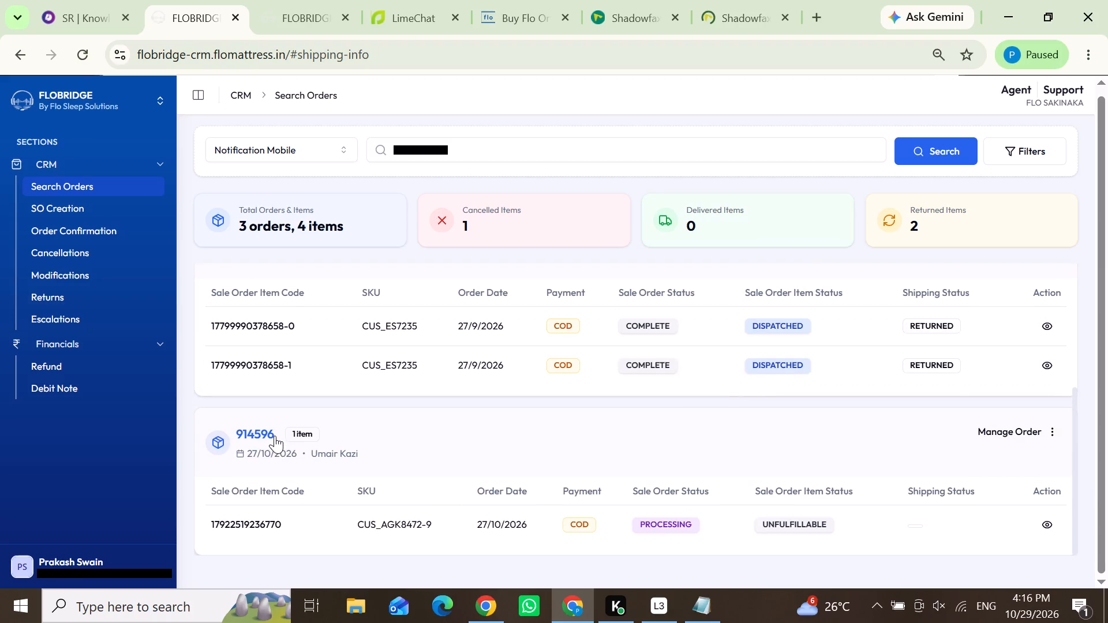
drag(275, 434, 233, 433)
key(ctrl+c)
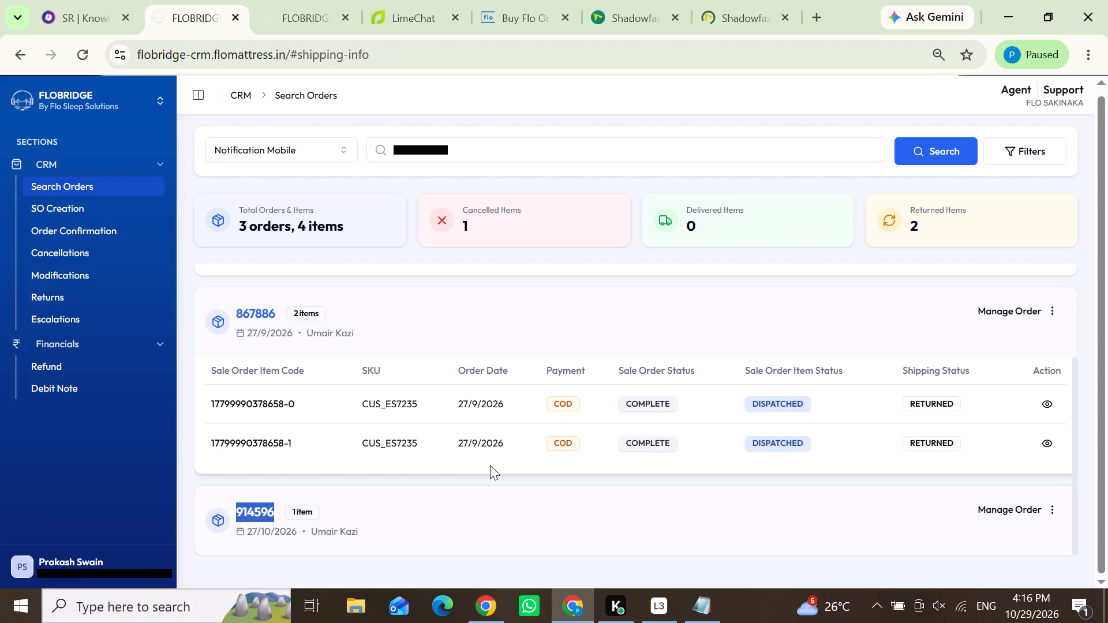
click(106, 0)
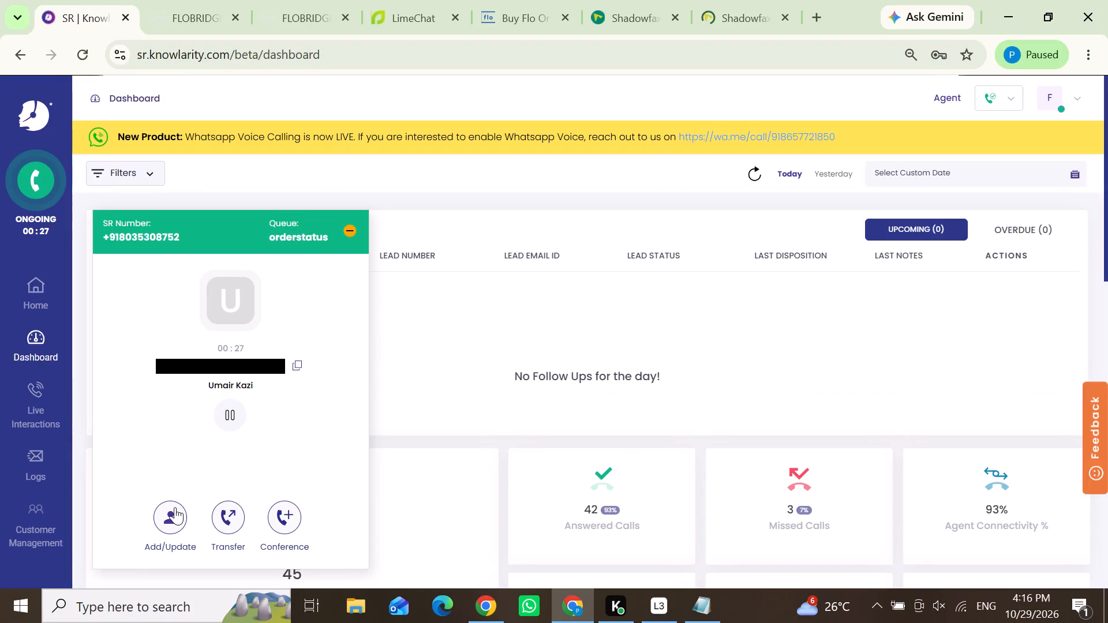
click(175, 508)
scroll(237, 413, down, 1)
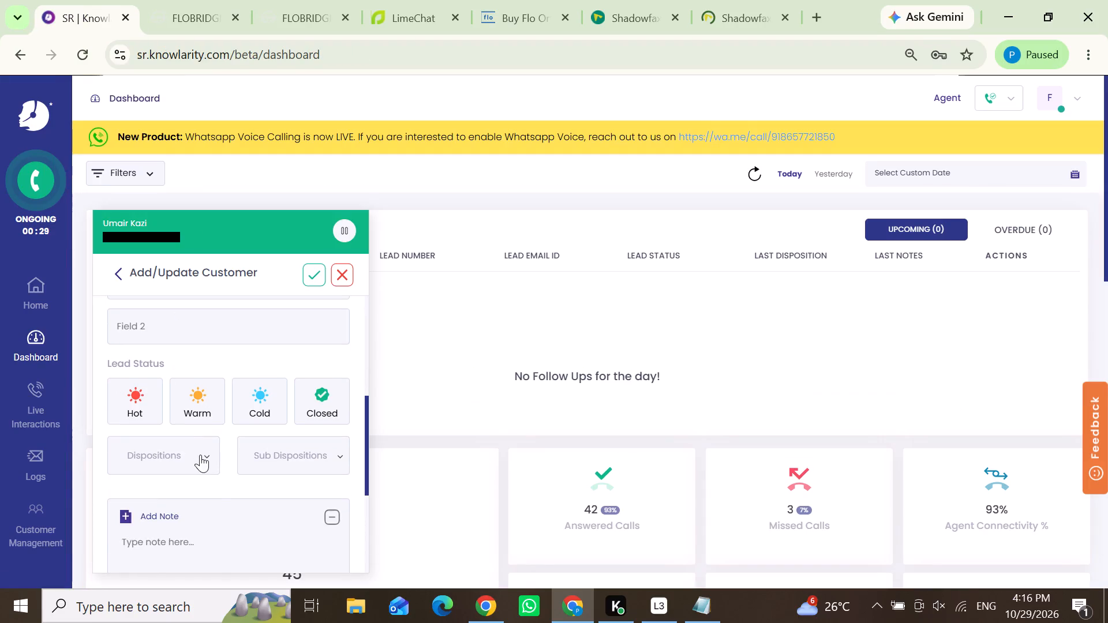
click(200, 455)
drag(212, 512, 209, 527)
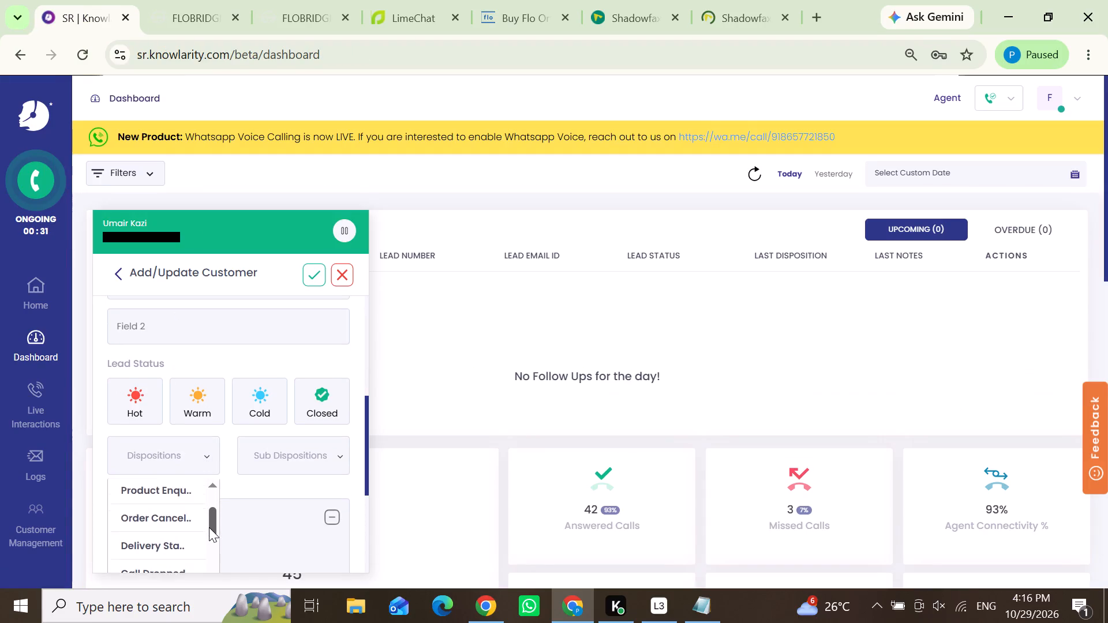
drag(209, 527, 208, 531)
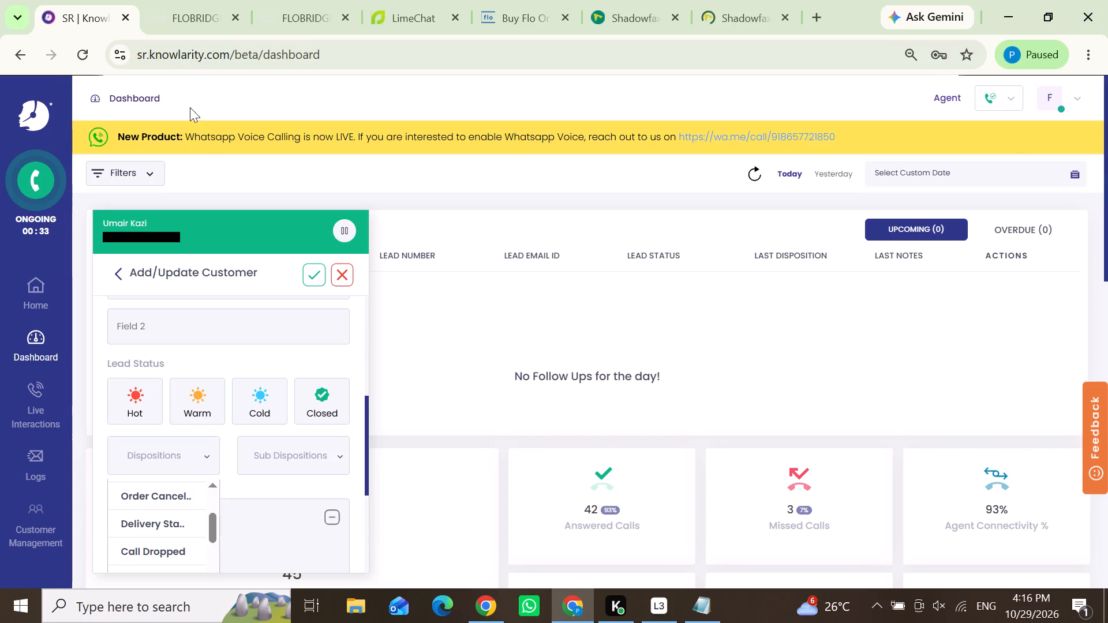
click(181, 0)
click(390, 514)
scroll(390, 514, down, 3)
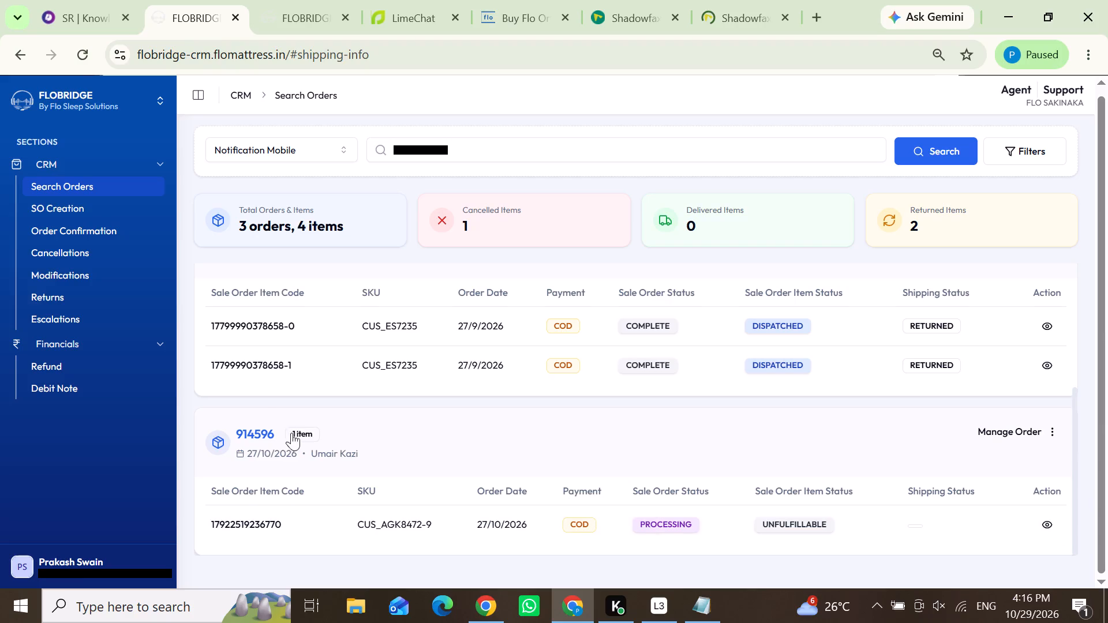
click(87, 16)
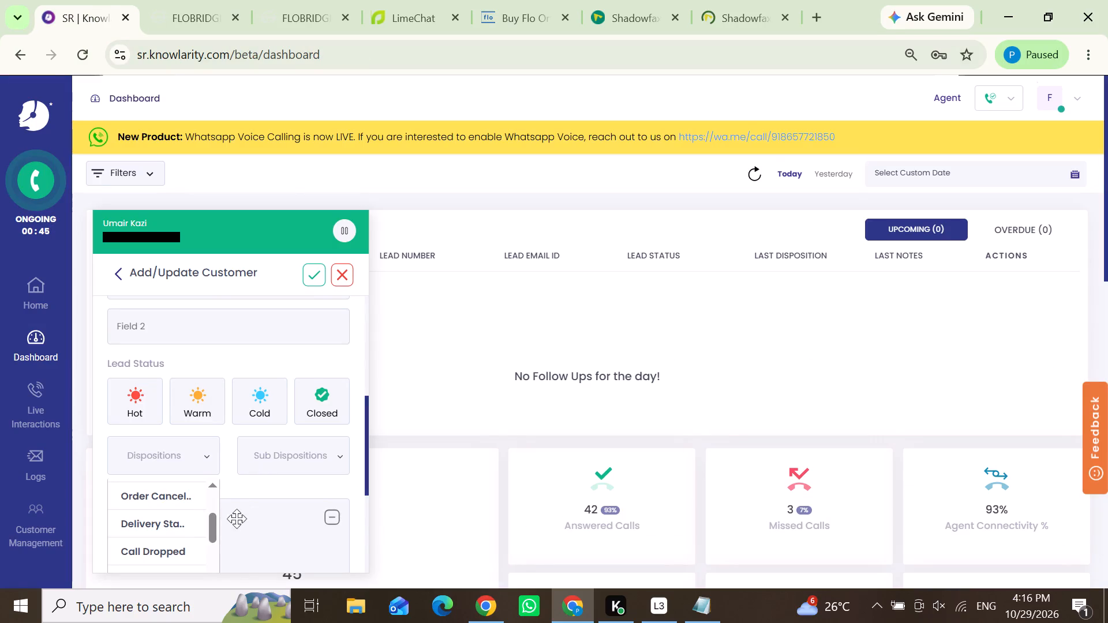
drag(208, 524, 206, 600)
scroll(303, 472, down, 1)
click(128, 374)
click(144, 339)
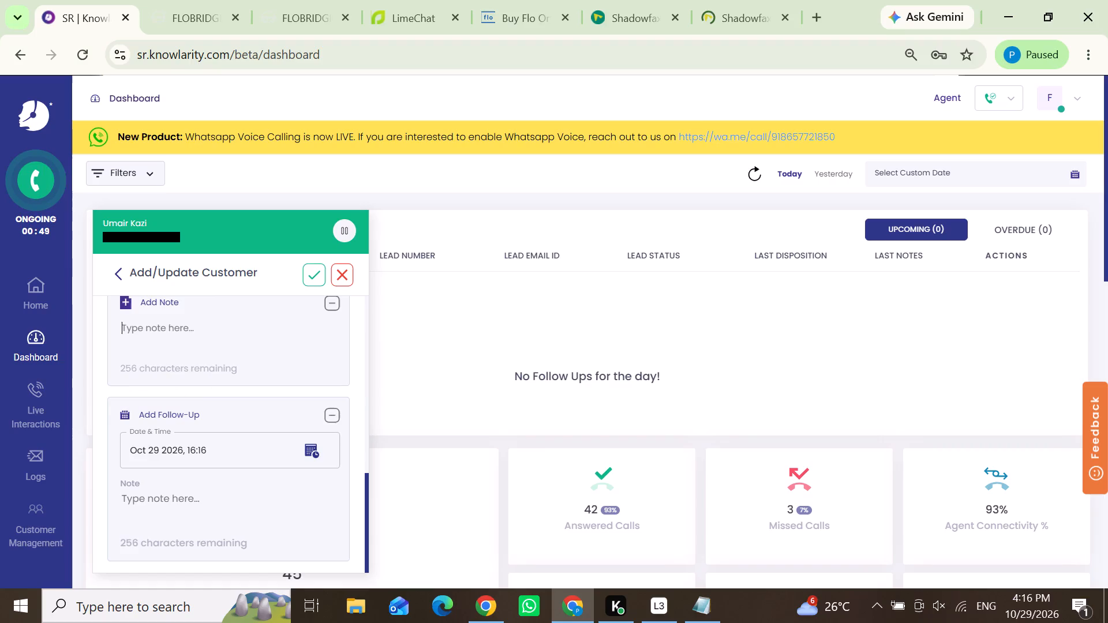
key(ctrl+v)
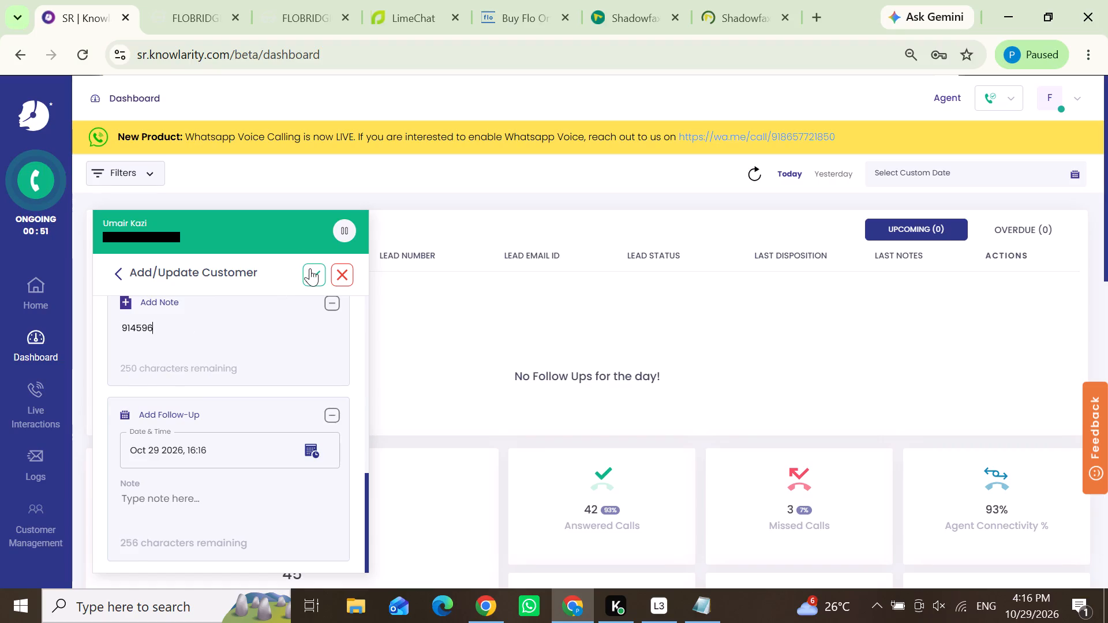
click(310, 268)
click(193, 0)
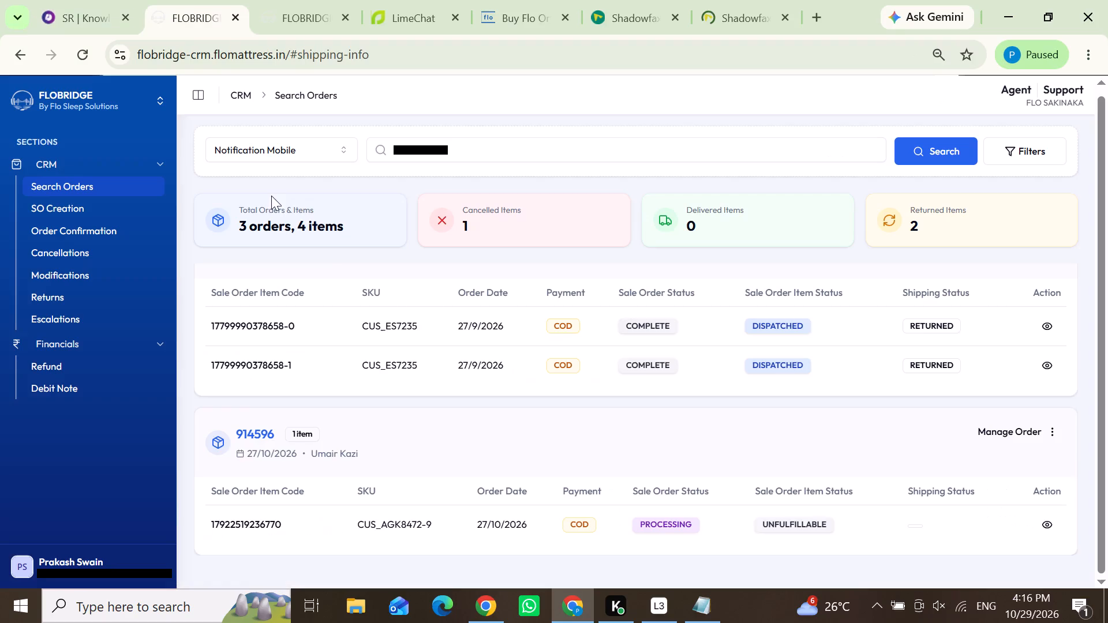
scroll(788, 369, up, 1)
click(488, 467)
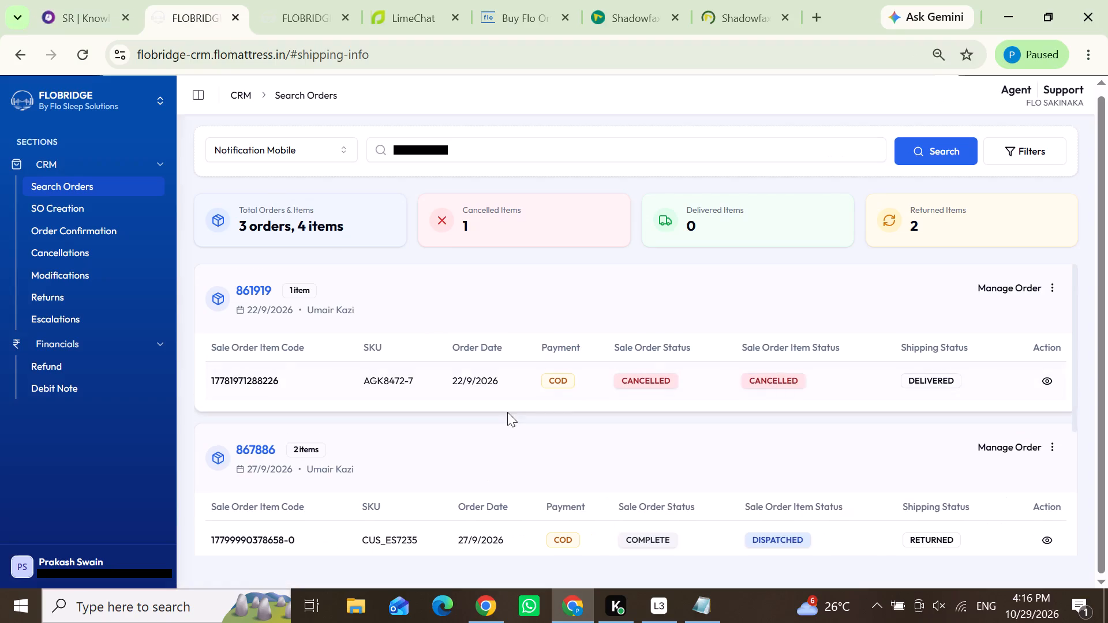
click(525, 298)
scroll(499, 429, down, 2)
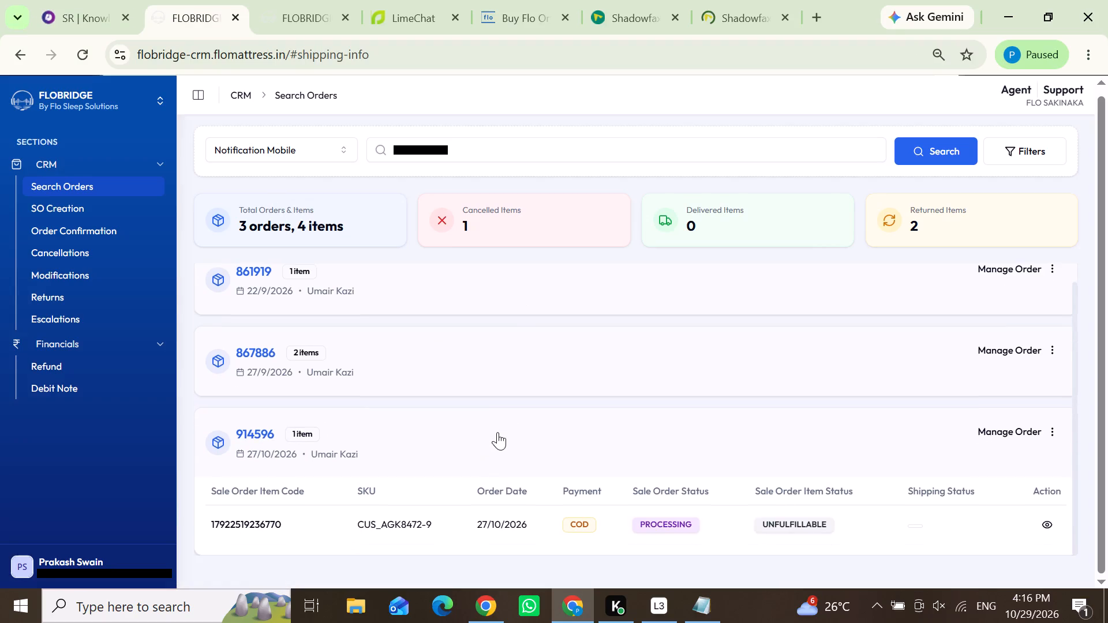
click(497, 365)
scroll(492, 354, up, 1)
scroll(491, 353, down, 1)
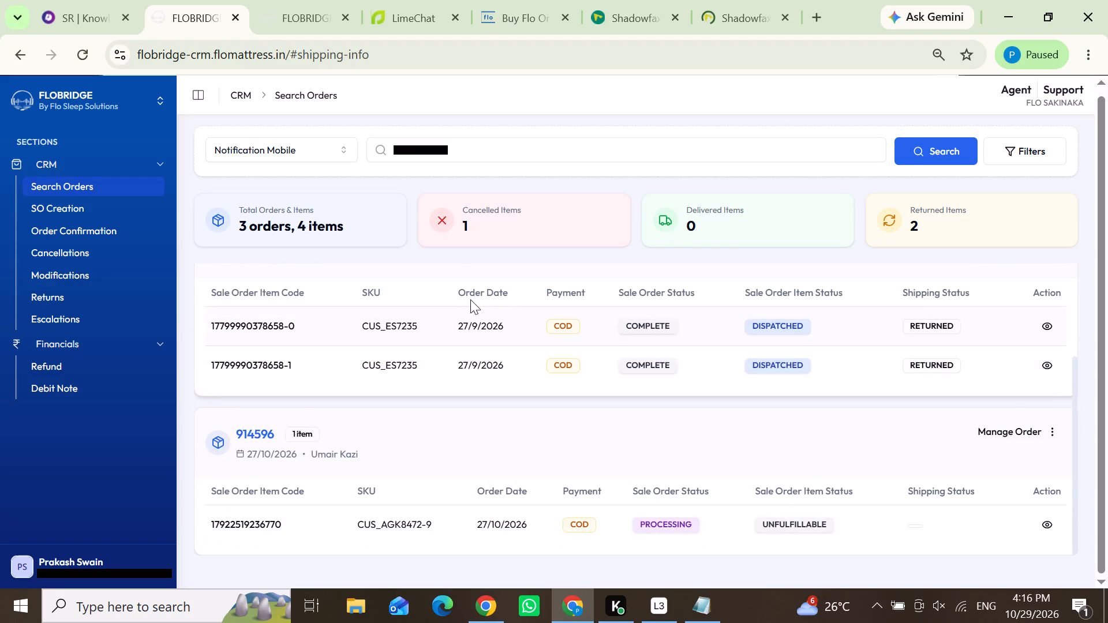
click(460, 269)
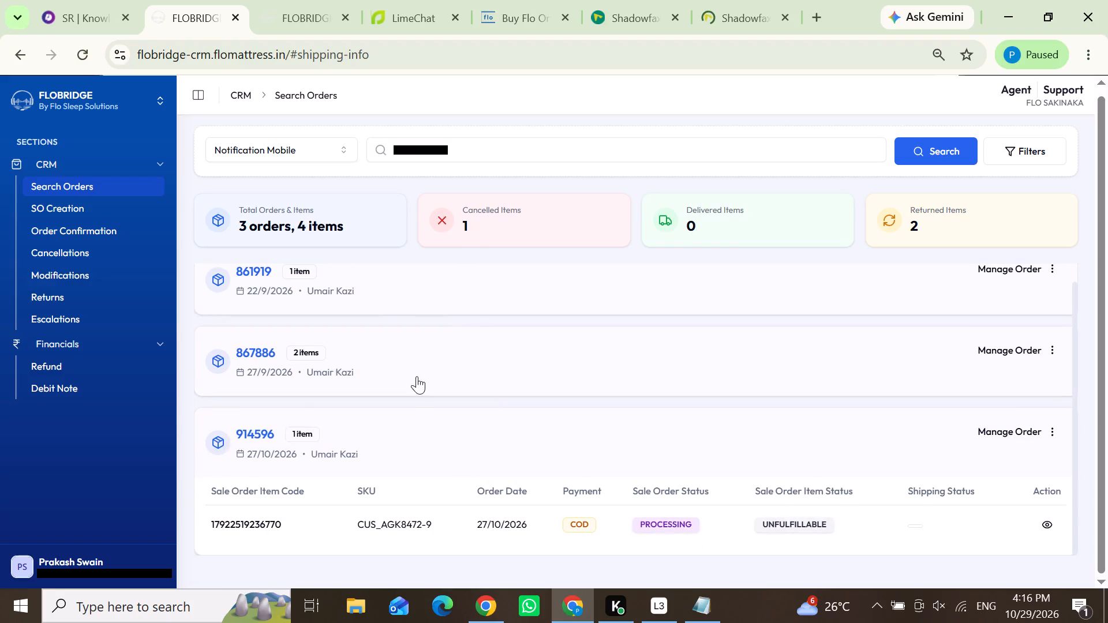
Switch to the other Chrome window and review the Babel Audio application status and the other application types offered.
click(481, 609)
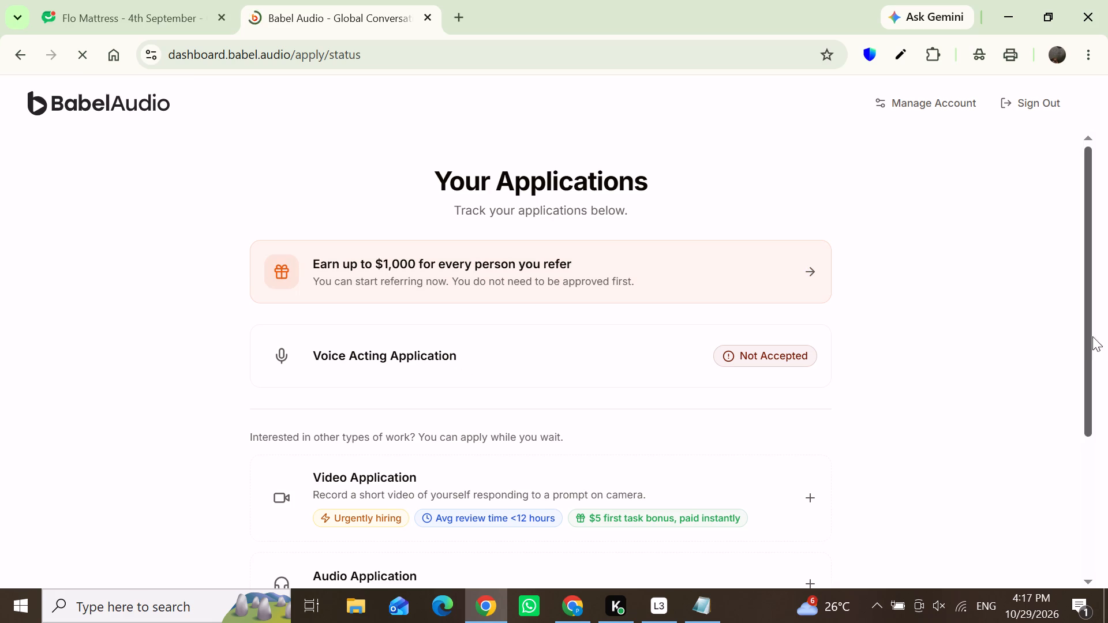
drag(1089, 351, 1077, 452)
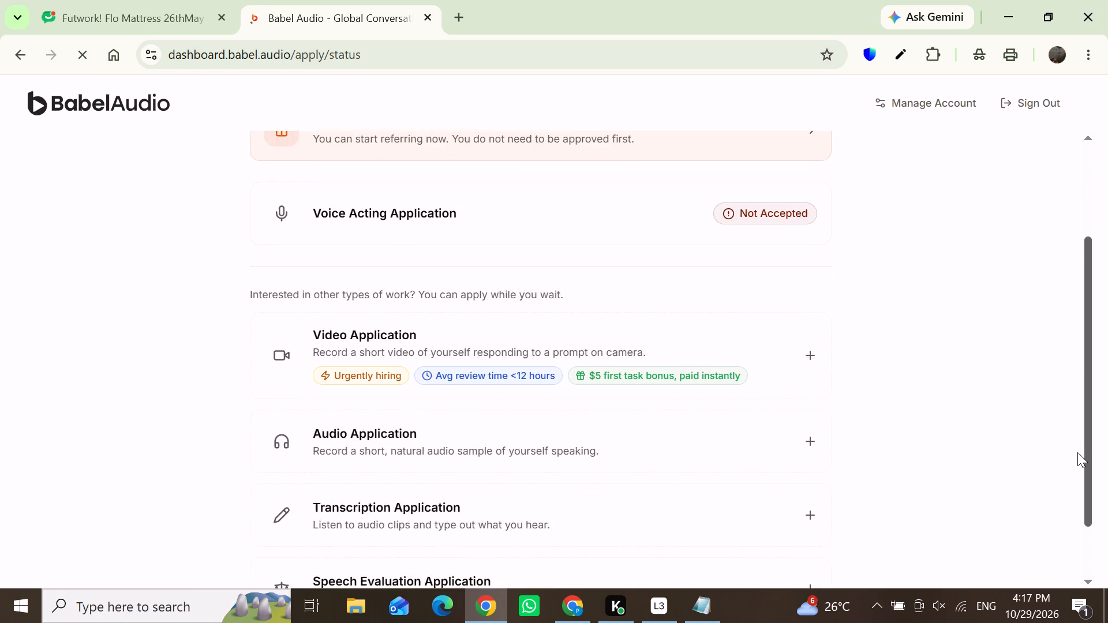
drag(1077, 452, 1067, 517)
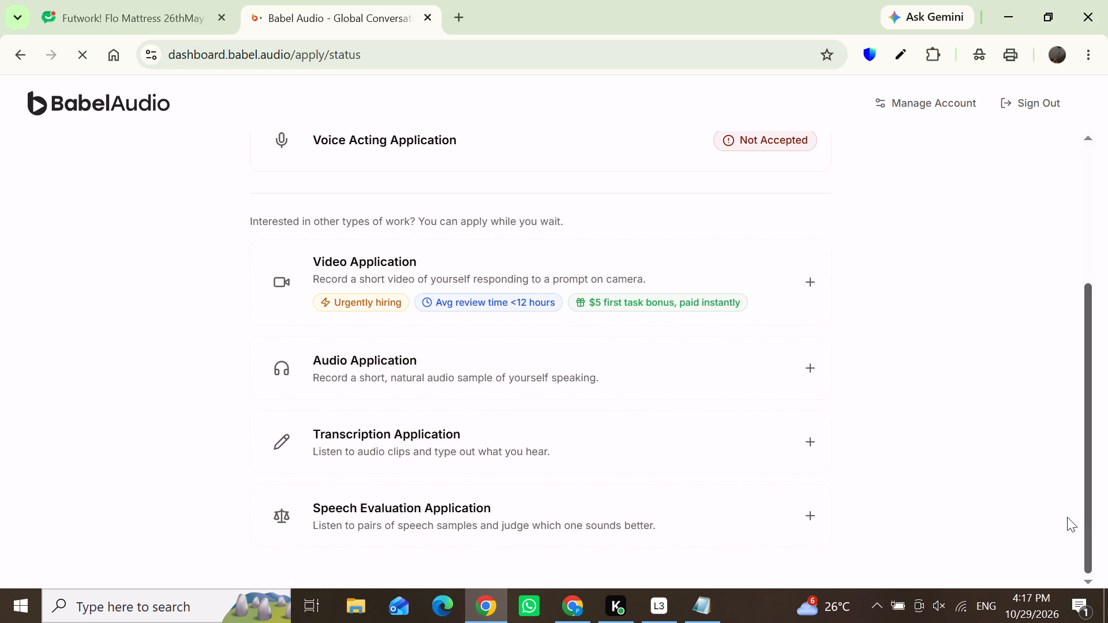
drag(1067, 517, 1068, 523)
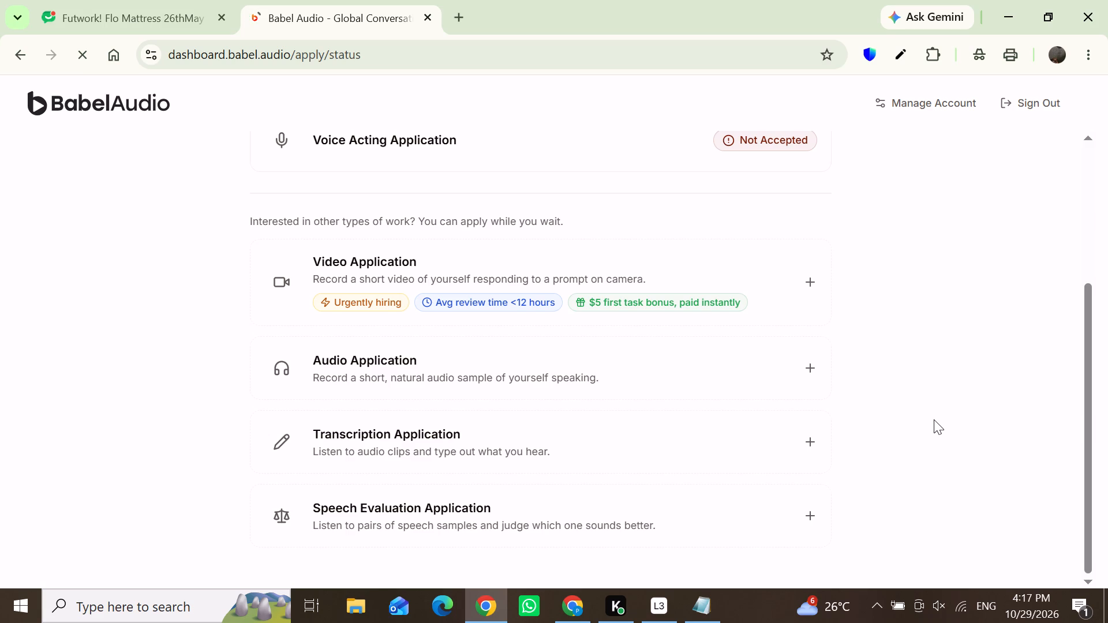
scroll(934, 419, down, 2)
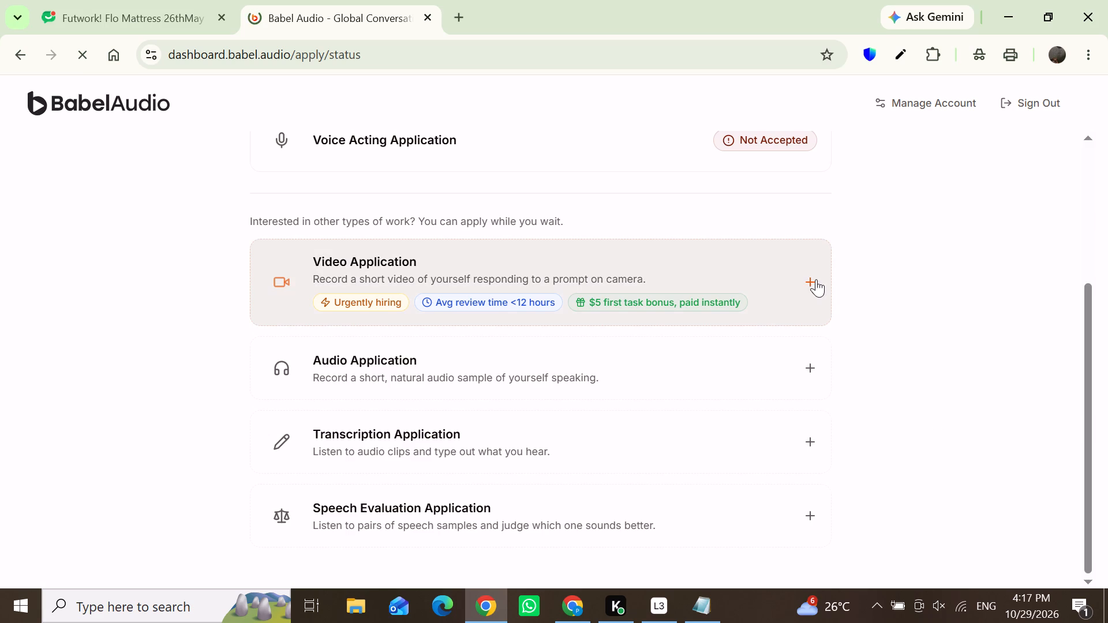
Open the Video Application on Babel Audio and read through its overview, equipment needs and steps.
click(811, 277)
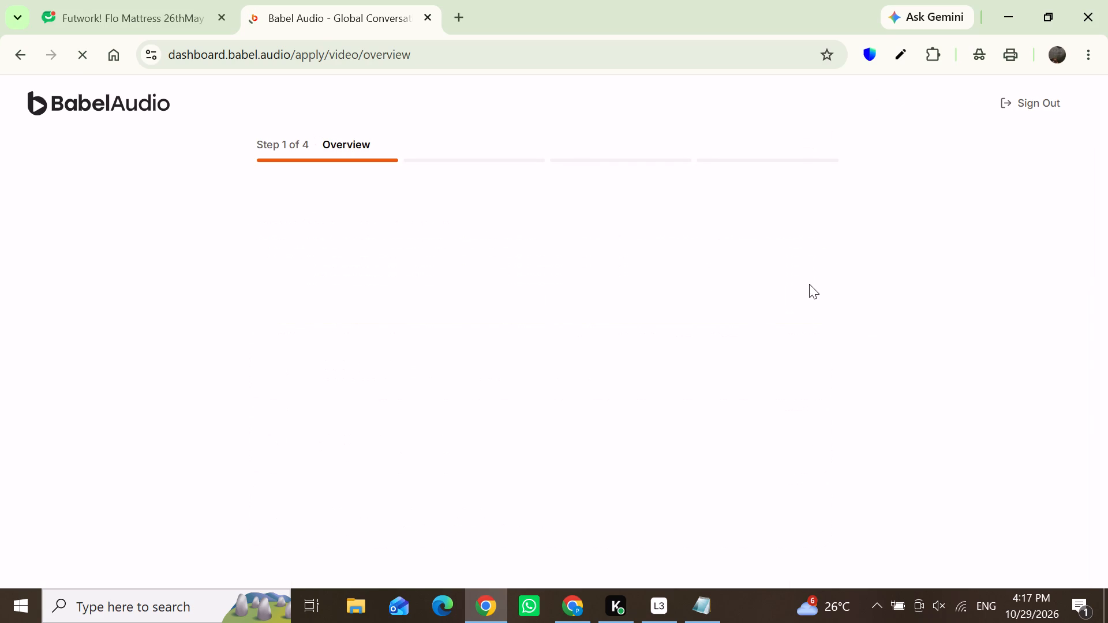
scroll(736, 328, down, 1)
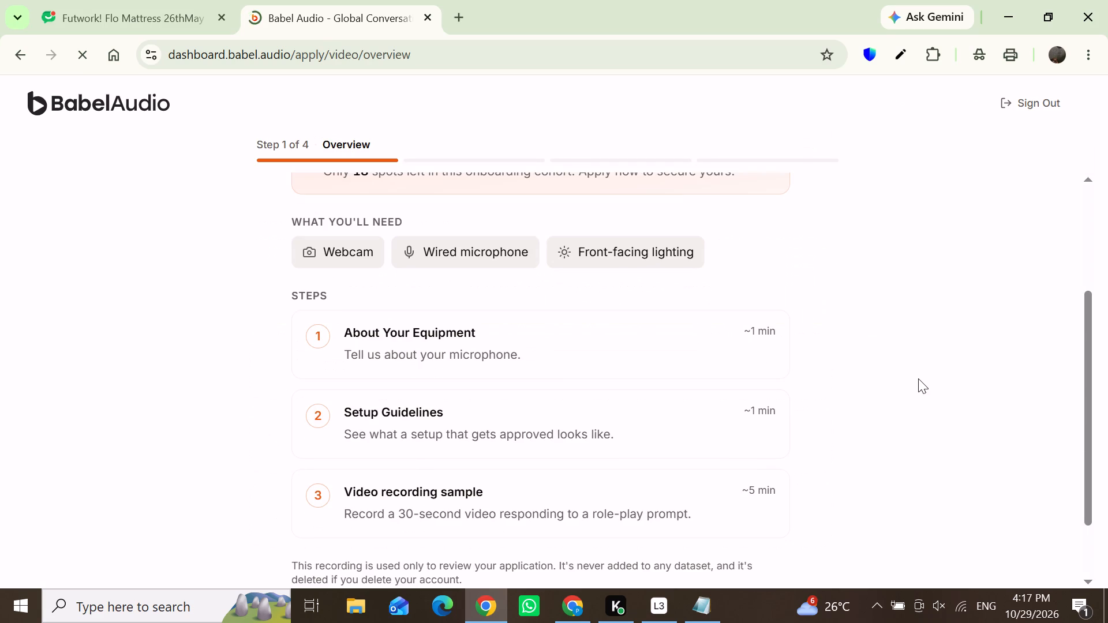
scroll(918, 378, down, 2)
scroll(917, 376, up, 3)
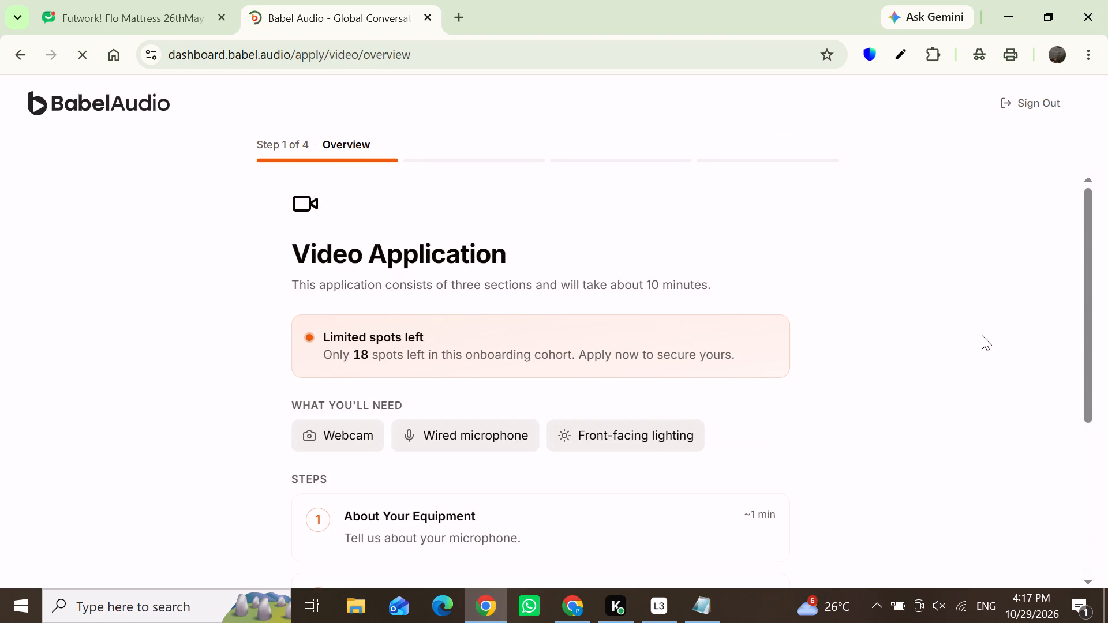
Return to the support window, copy the new caller's mobile number and search the CRM orders with it, minus the leading prefix.
click(562, 605)
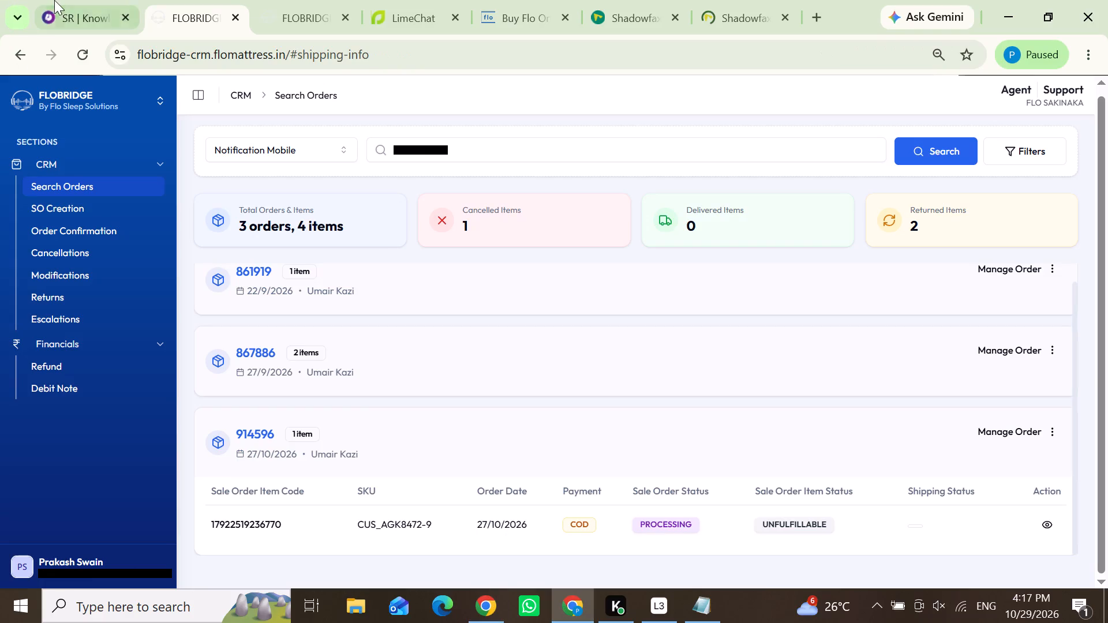
click(60, 0)
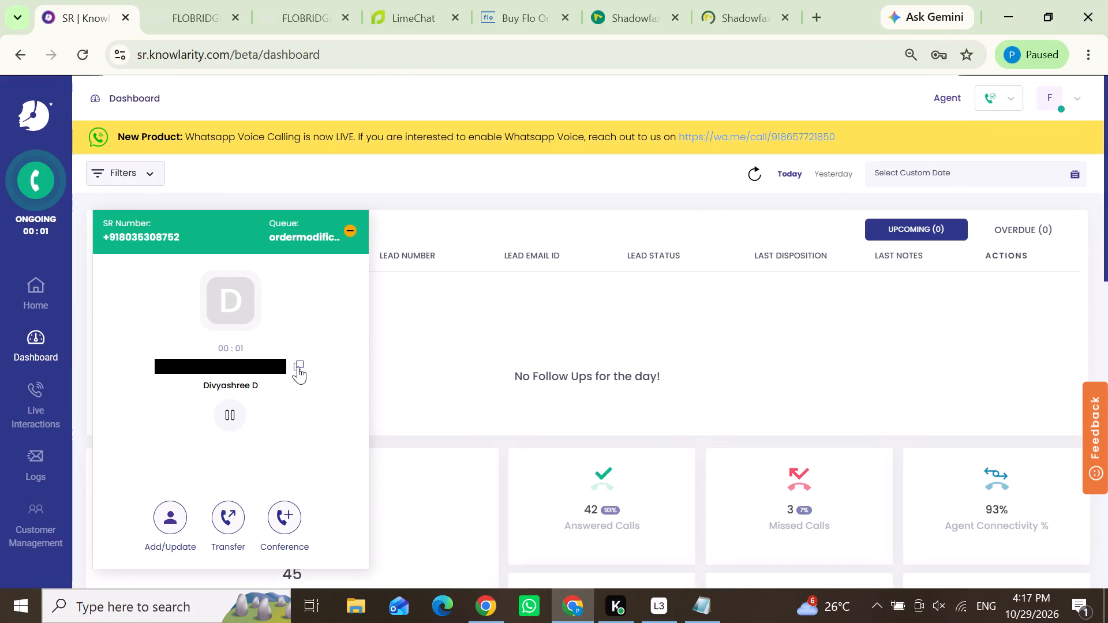
click(298, 362)
click(181, 0)
drag(469, 150, 331, 141)
key(ctrl+v)
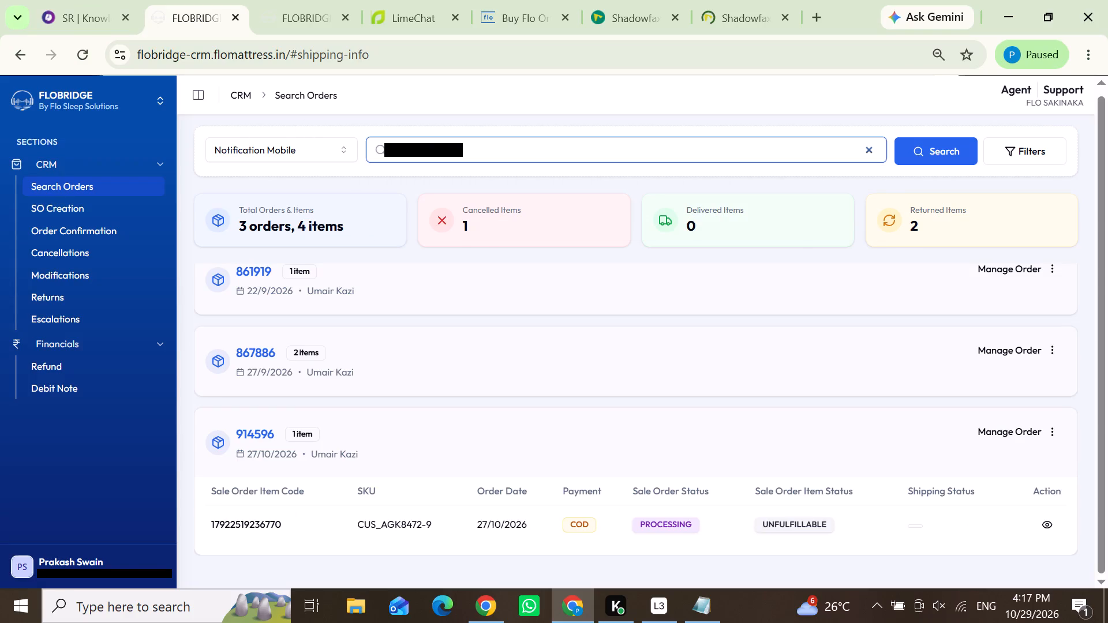
drag(410, 148, 384, 148)
key(BackSpace)
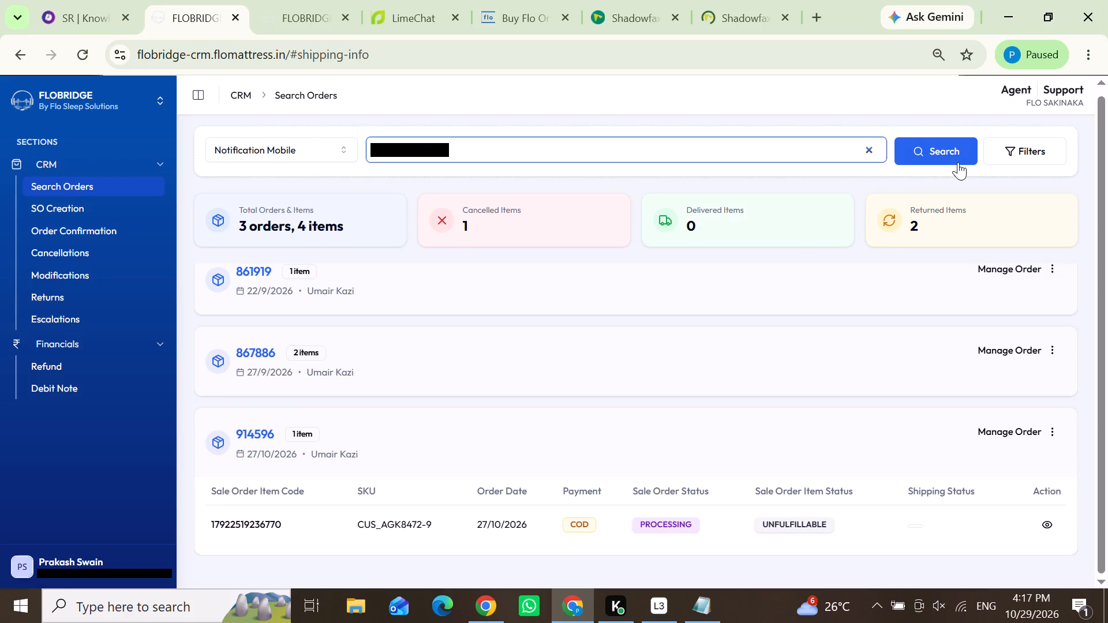
click(958, 162)
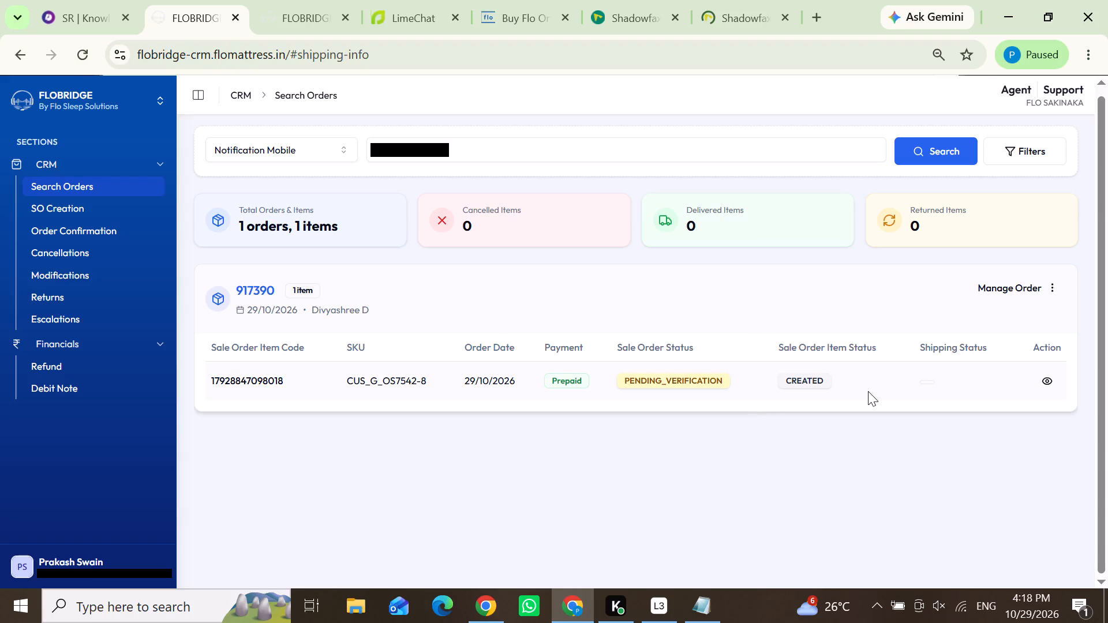
click(1045, 373)
click(417, 314)
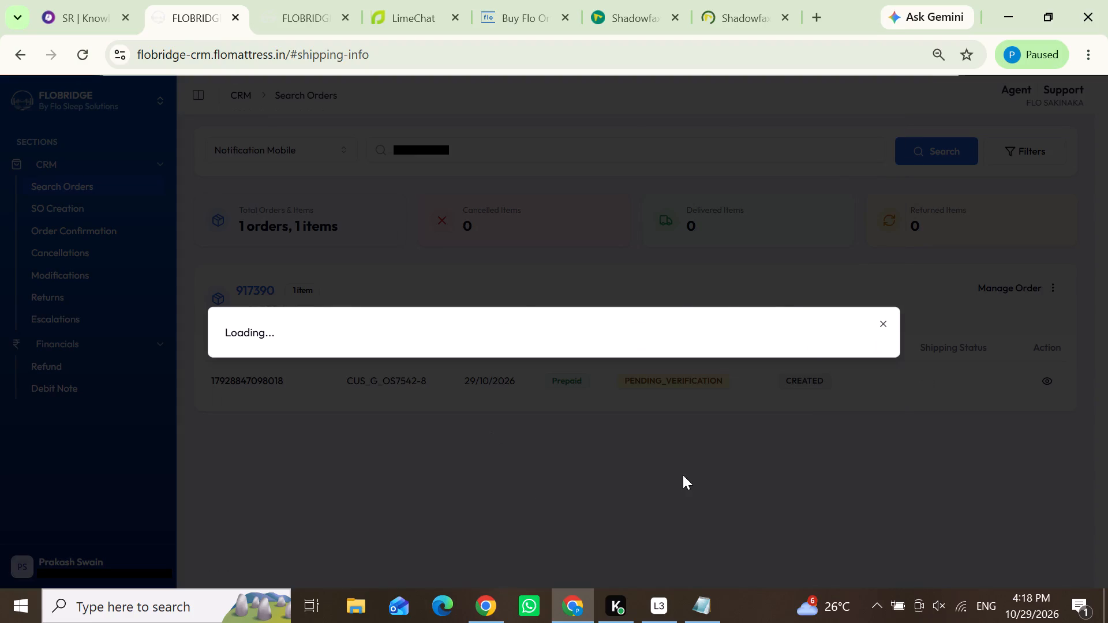
click(458, 525)
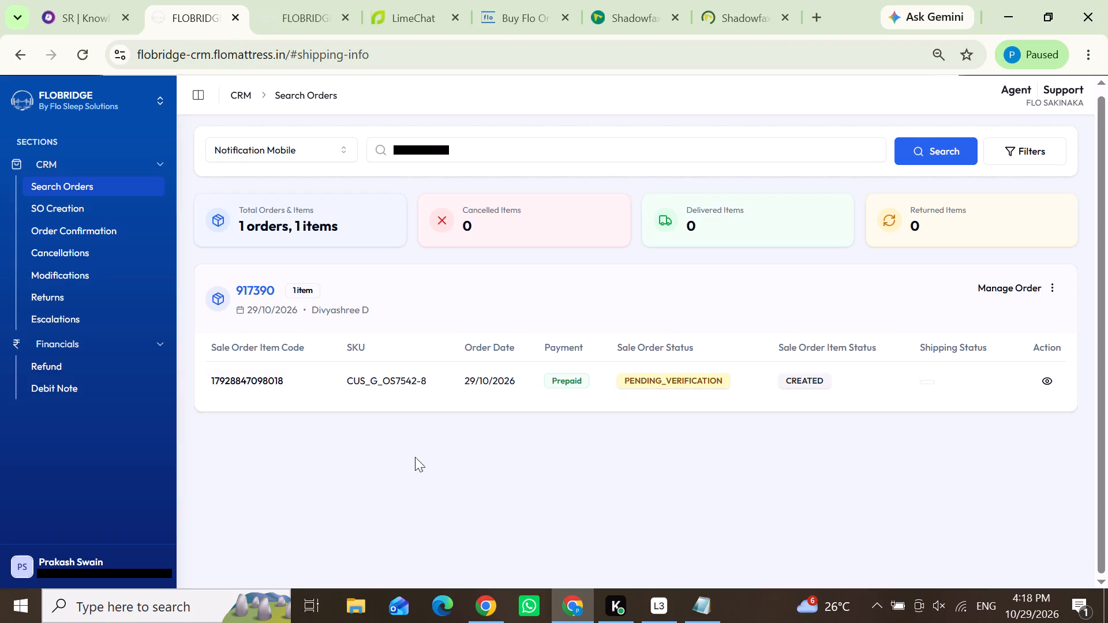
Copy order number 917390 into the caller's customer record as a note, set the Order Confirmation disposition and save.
drag(279, 285, 211, 287)
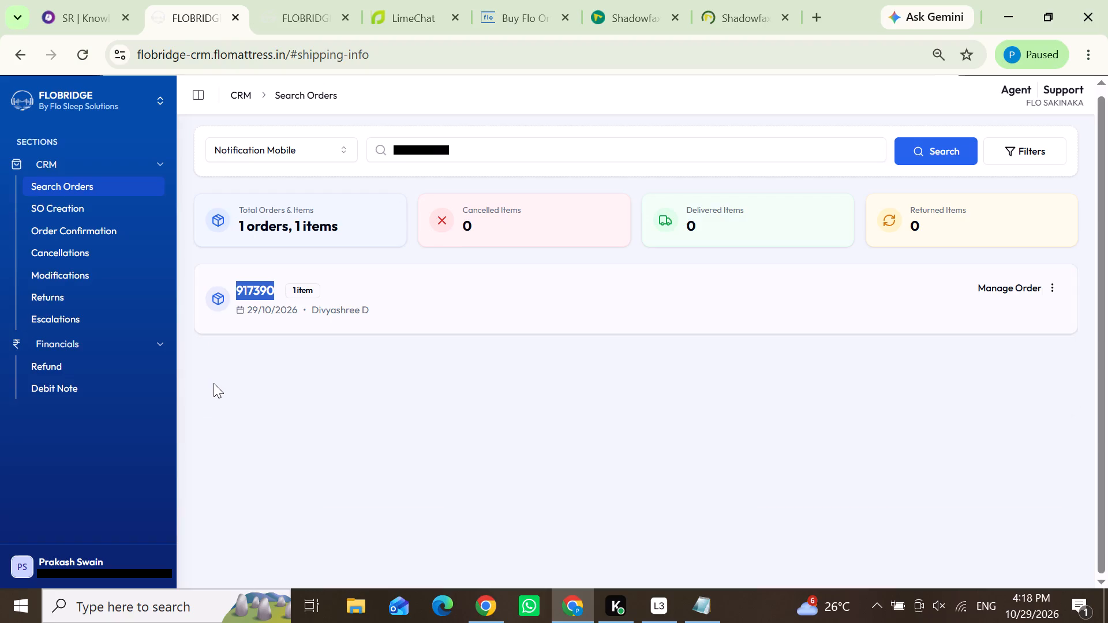
key(ctrl+c)
click(73, 20)
click(158, 528)
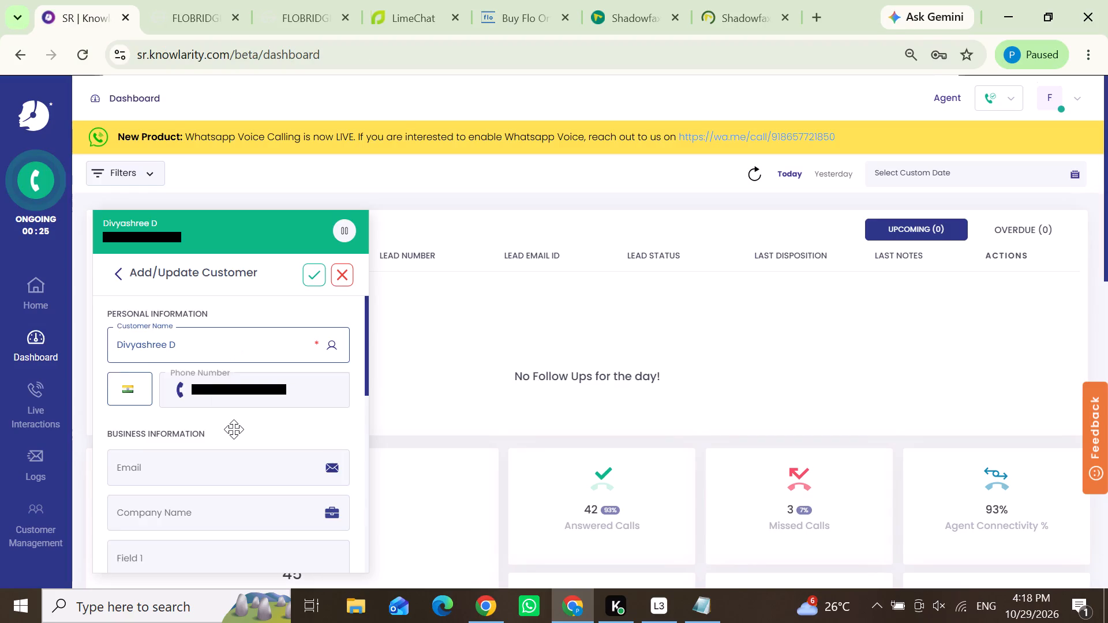
scroll(234, 429, down, 1)
click(200, 457)
drag(211, 511, 209, 612)
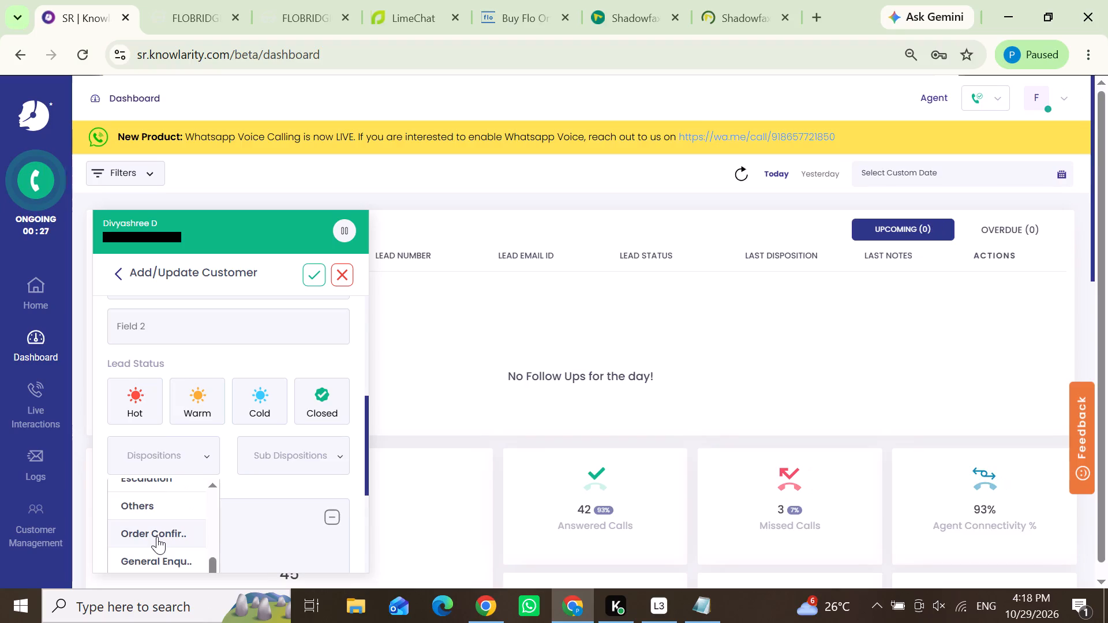
click(157, 536)
click(158, 543)
key(ctrl+v)
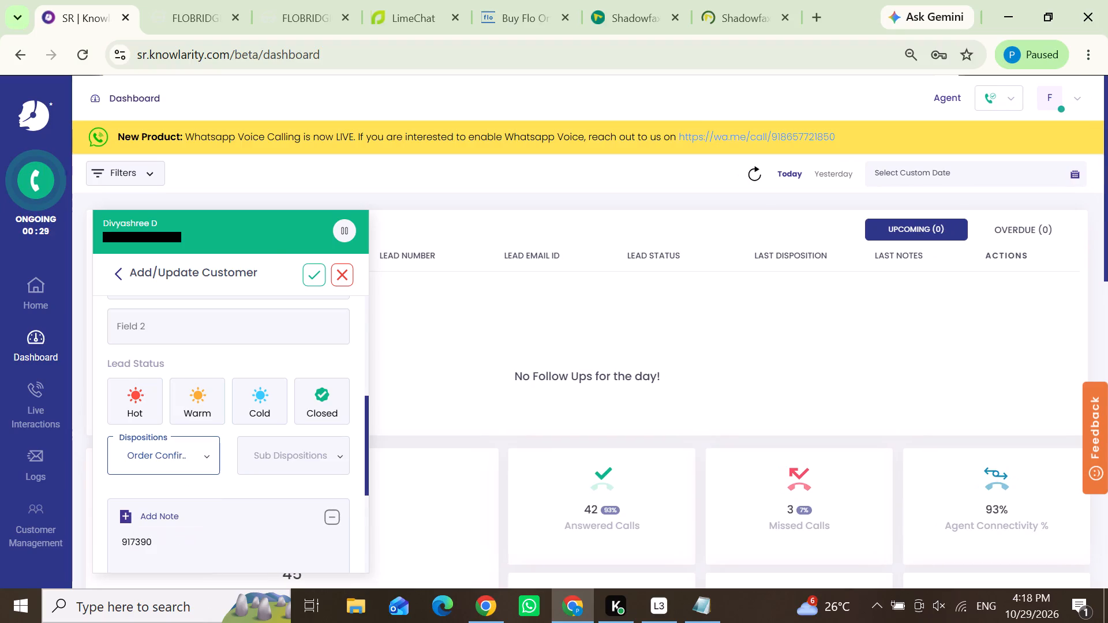
click(306, 266)
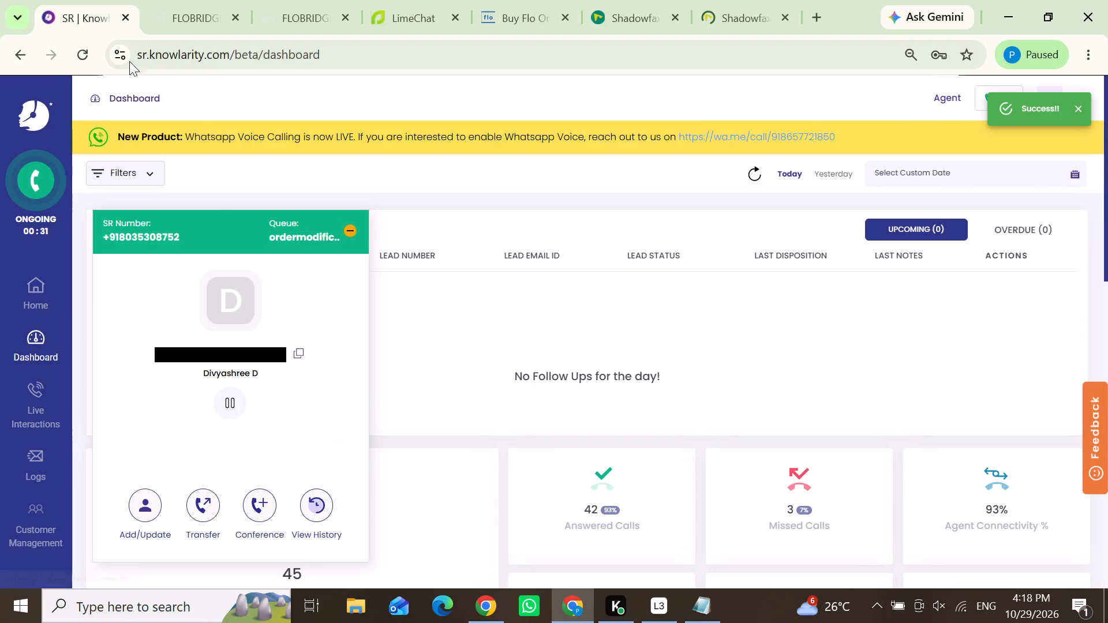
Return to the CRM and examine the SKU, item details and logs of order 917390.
click(185, 0)
click(428, 311)
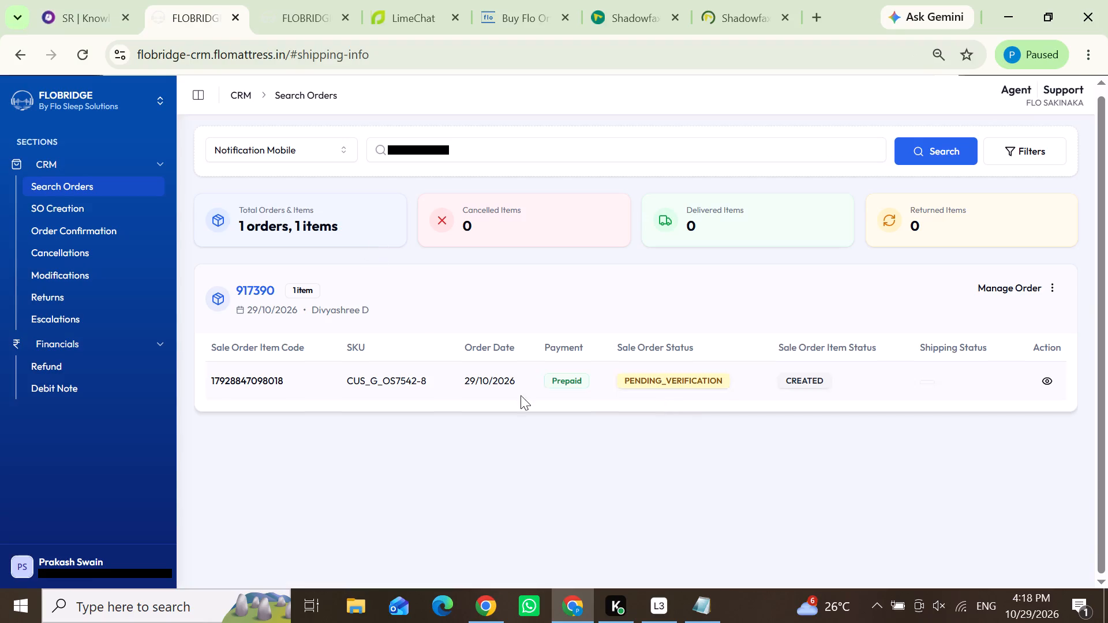
click(1047, 384)
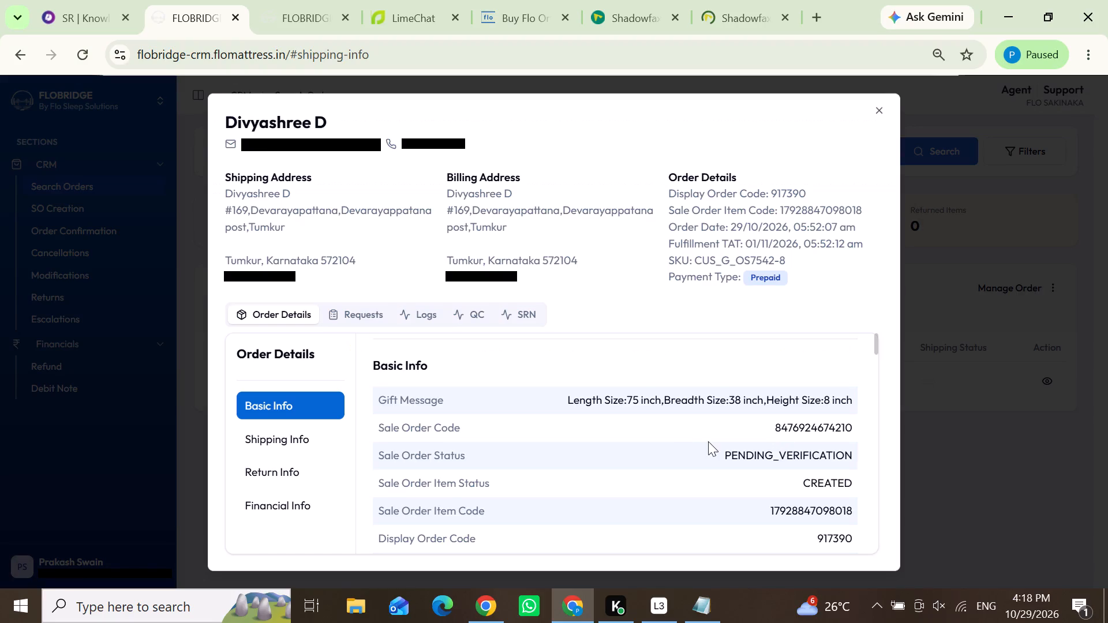
click(974, 430)
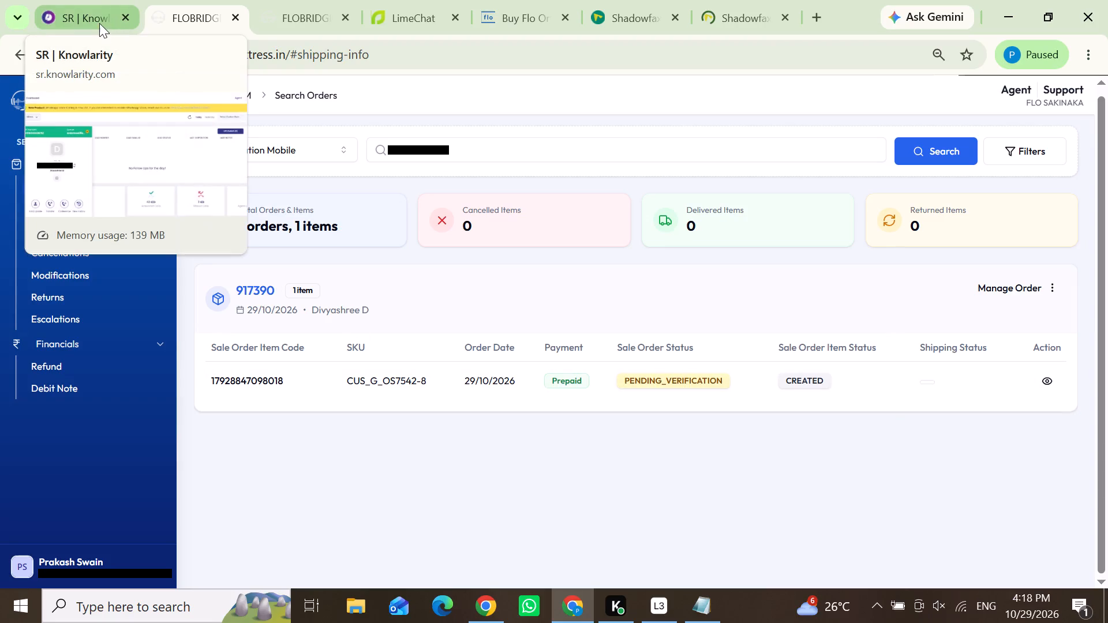
click(86, 14)
click(207, 0)
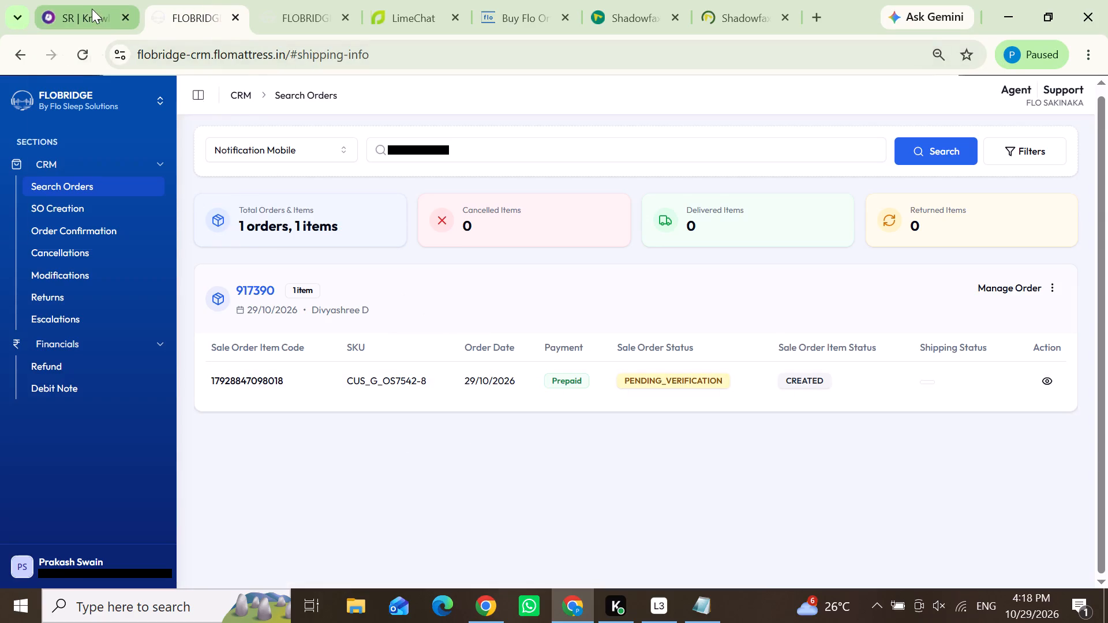
drag(346, 381, 439, 387)
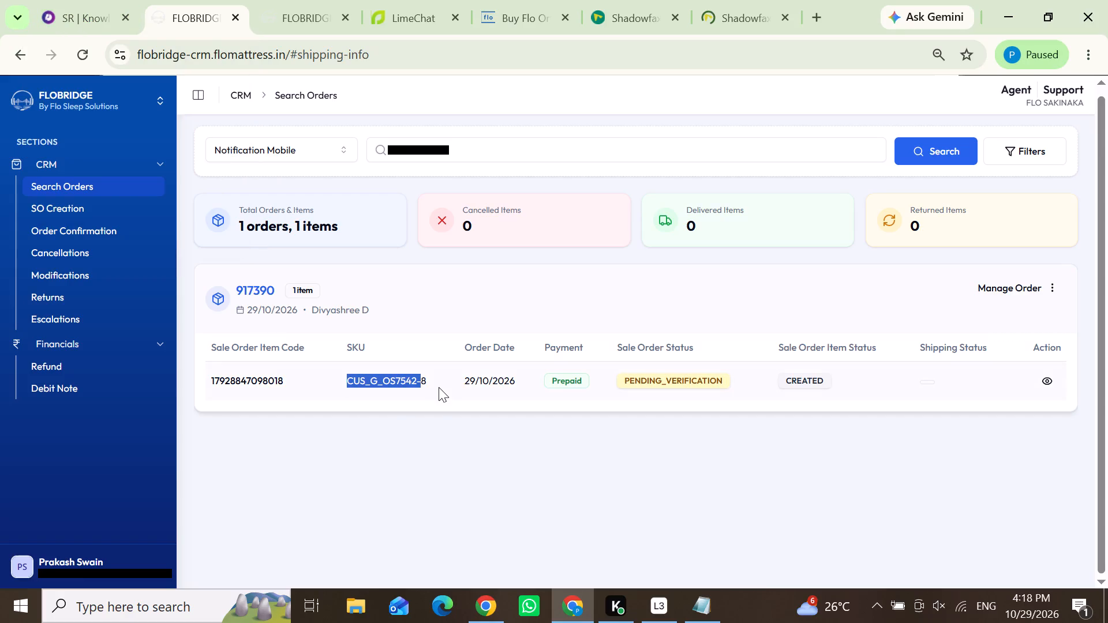
drag(439, 387, 376, 391)
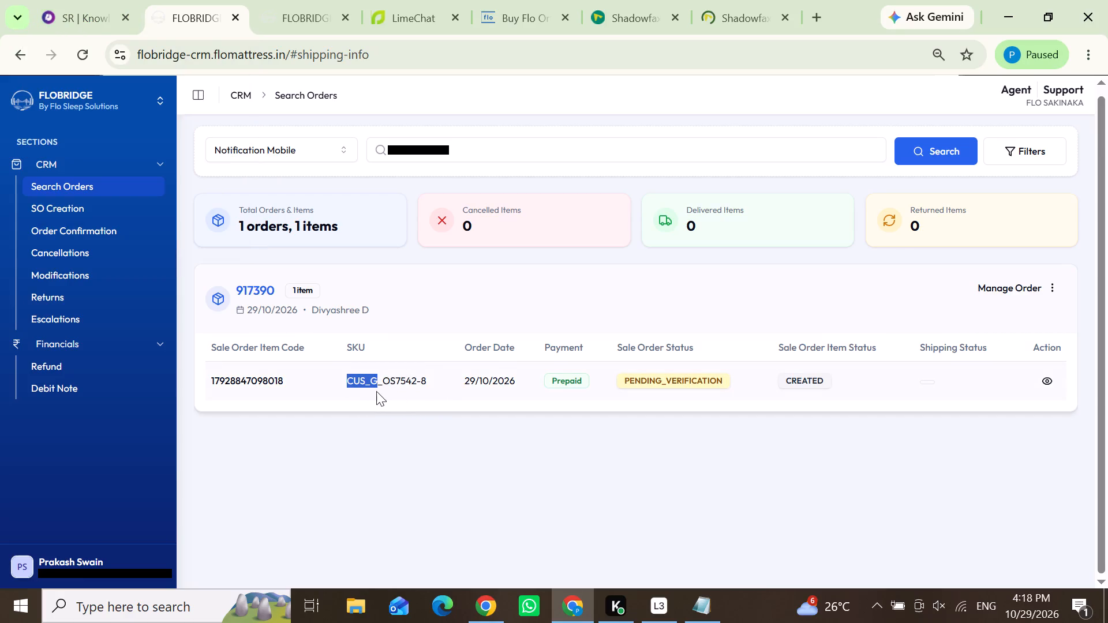
drag(376, 391, 368, 391)
click(1044, 377)
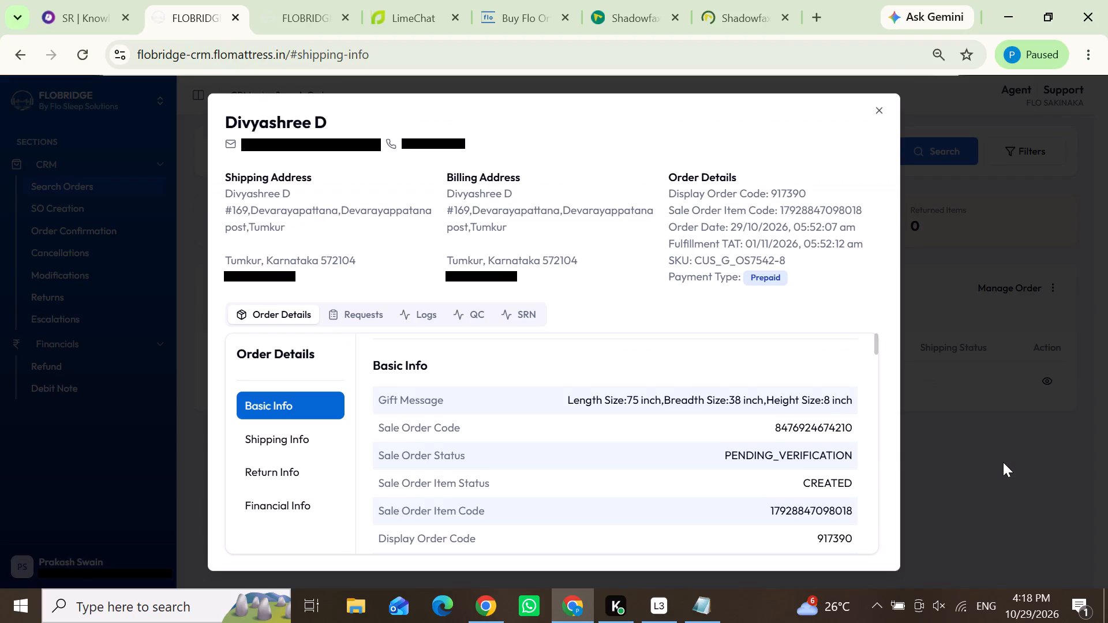
click(420, 304)
click(420, 311)
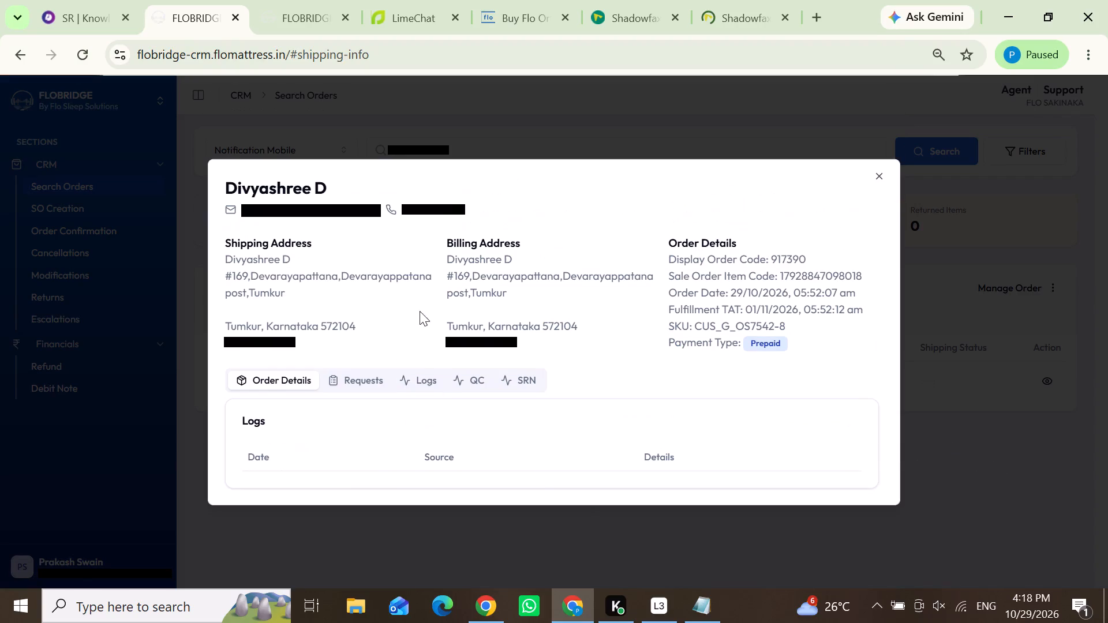
click(994, 460)
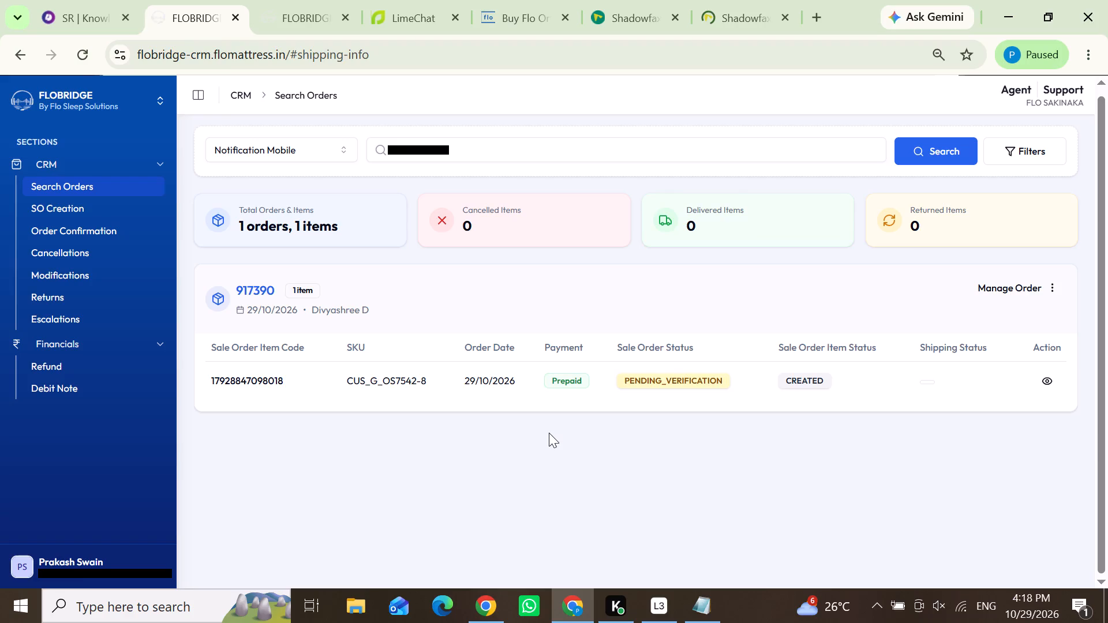
click(1036, 374)
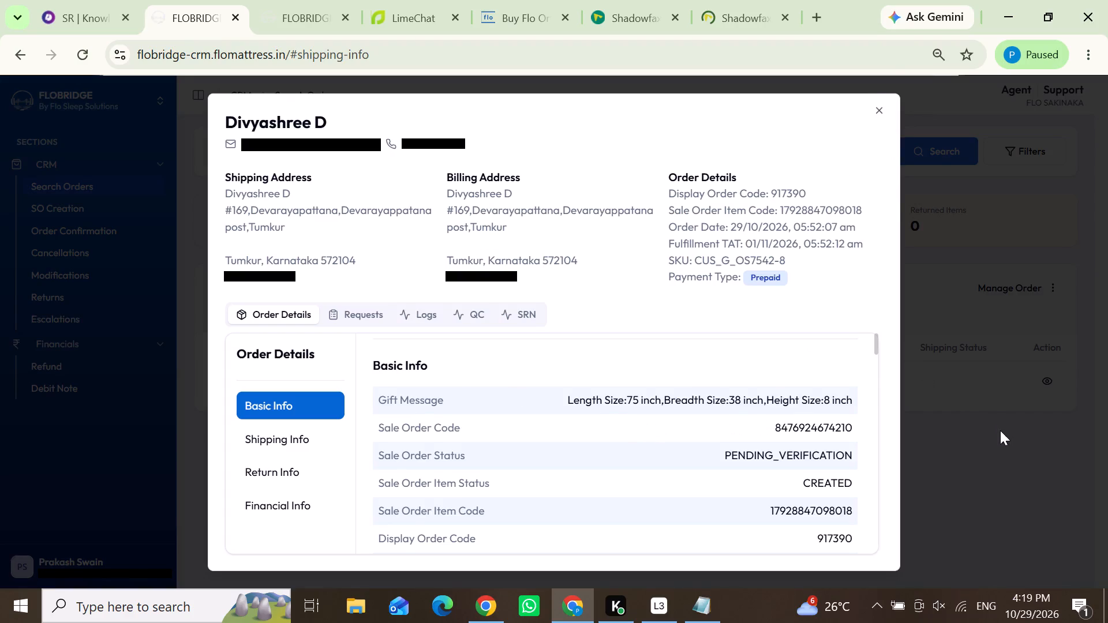
click(1000, 431)
drag(430, 382, 414, 384)
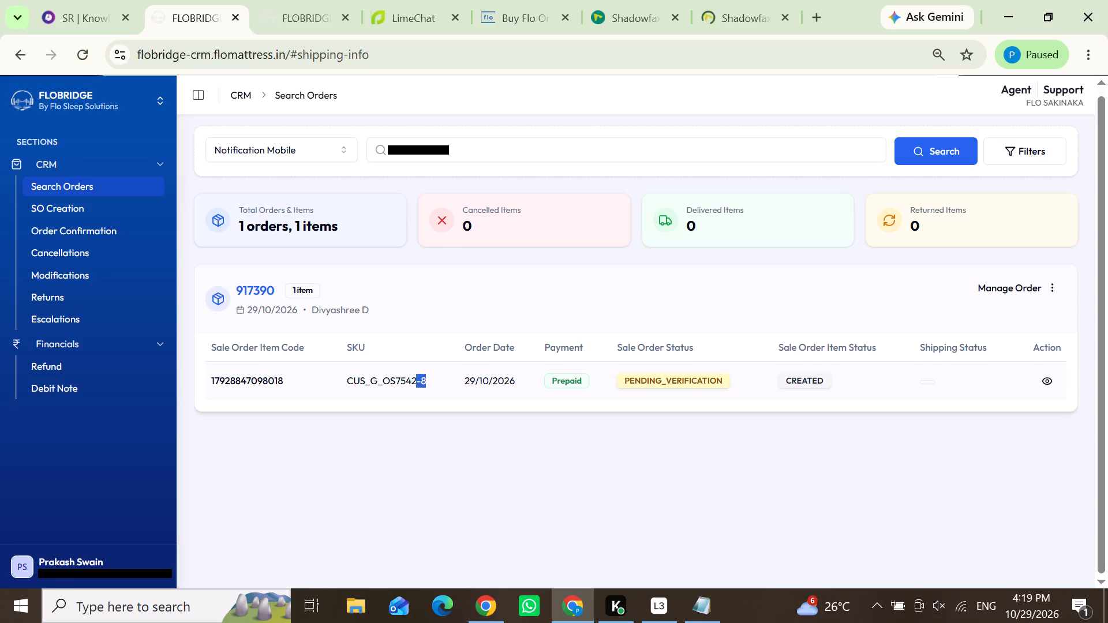
drag(414, 384, 370, 387)
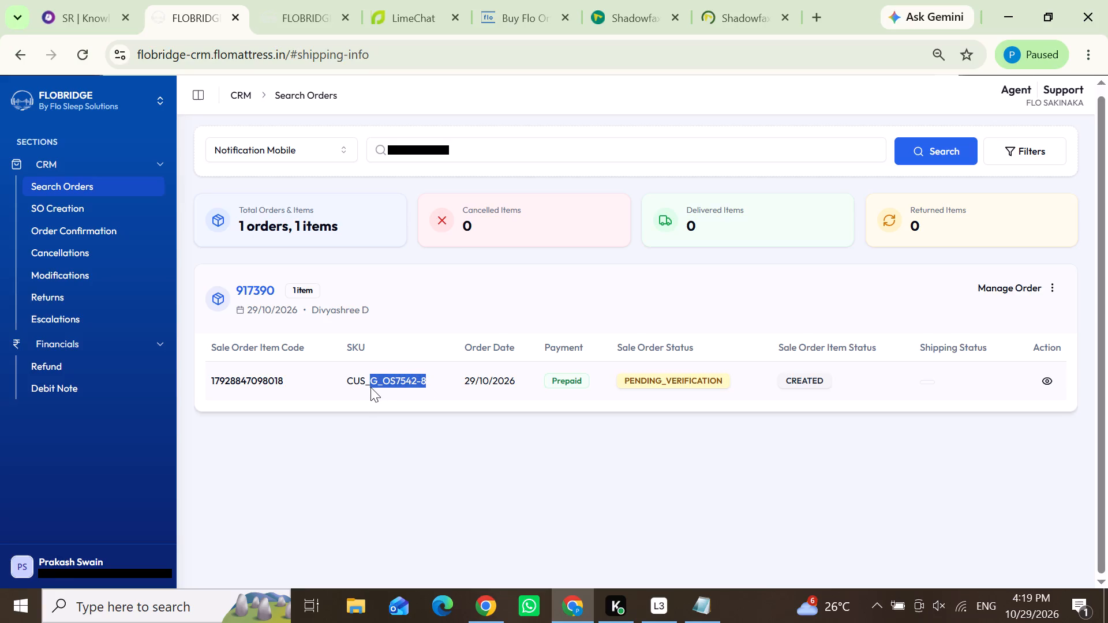
drag(370, 387, 358, 387)
drag(358, 387, 356, 389)
drag(356, 389, 415, 391)
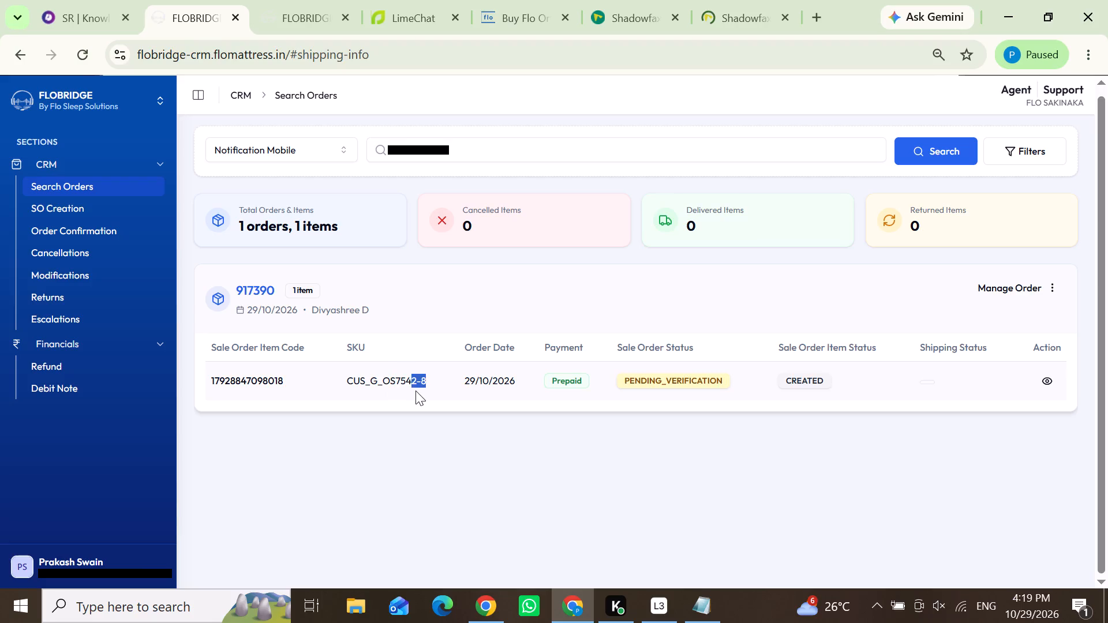
drag(415, 391, 429, 391)
click(1046, 380)
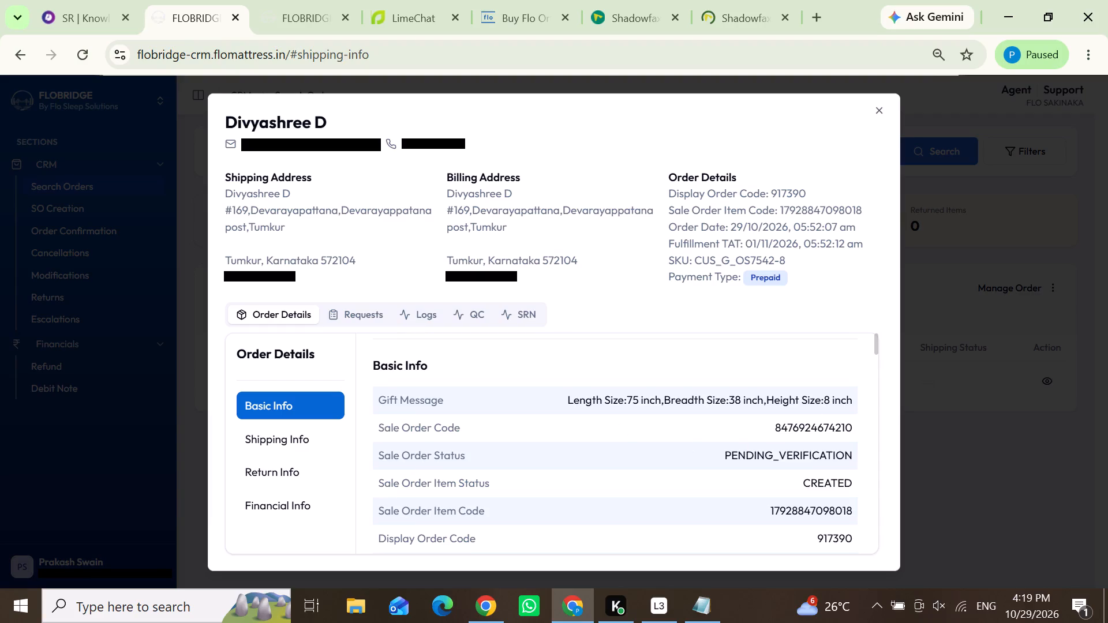
drag(851, 397, 562, 393)
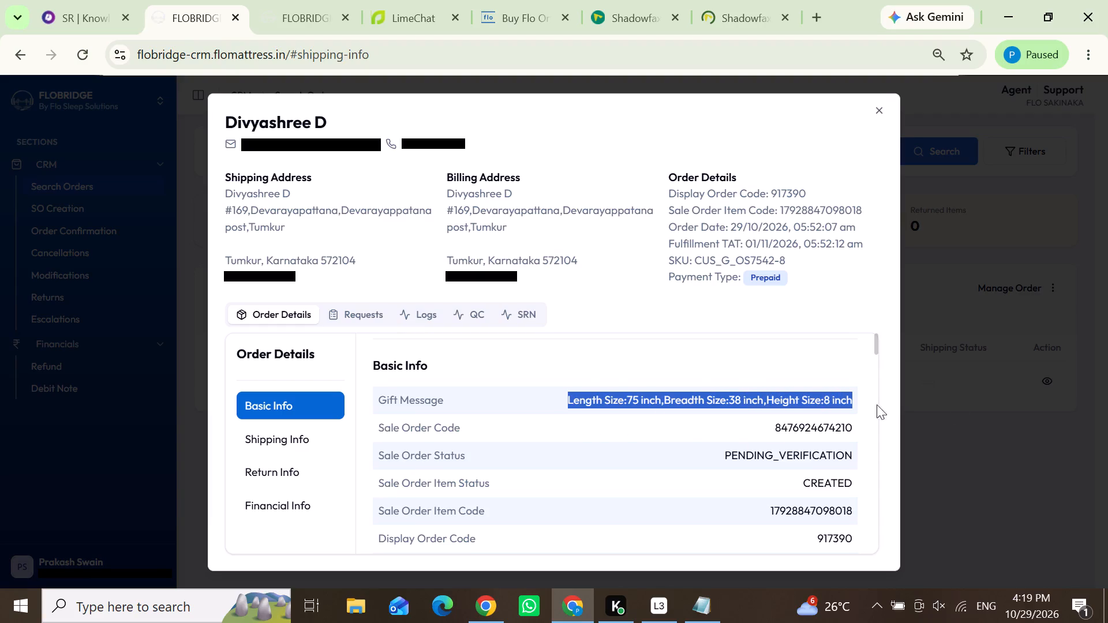
click(985, 405)
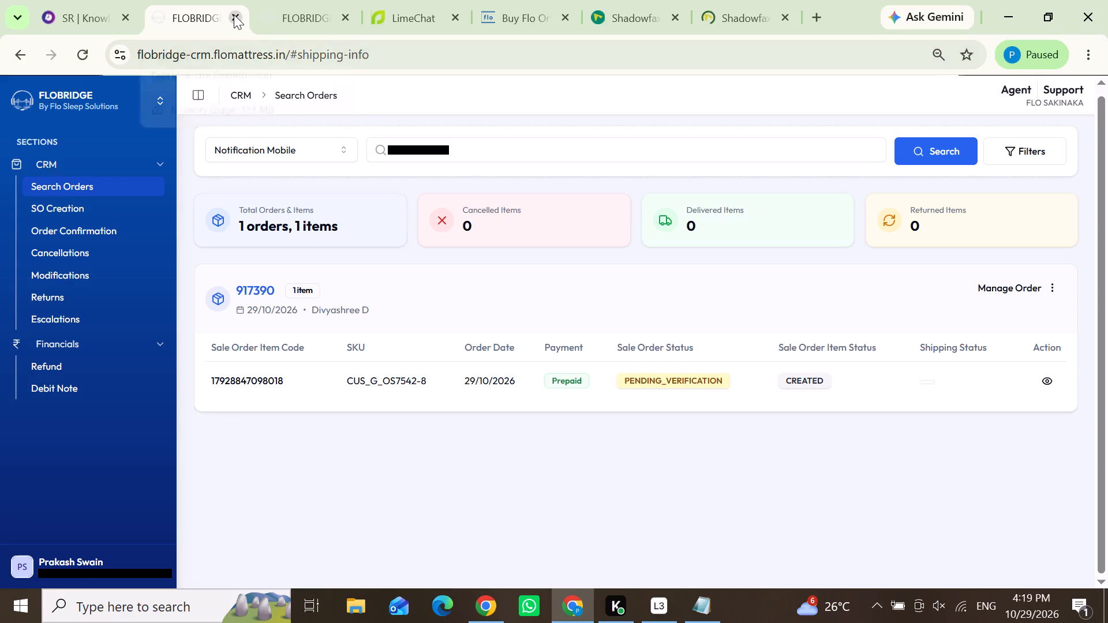
click(83, 13)
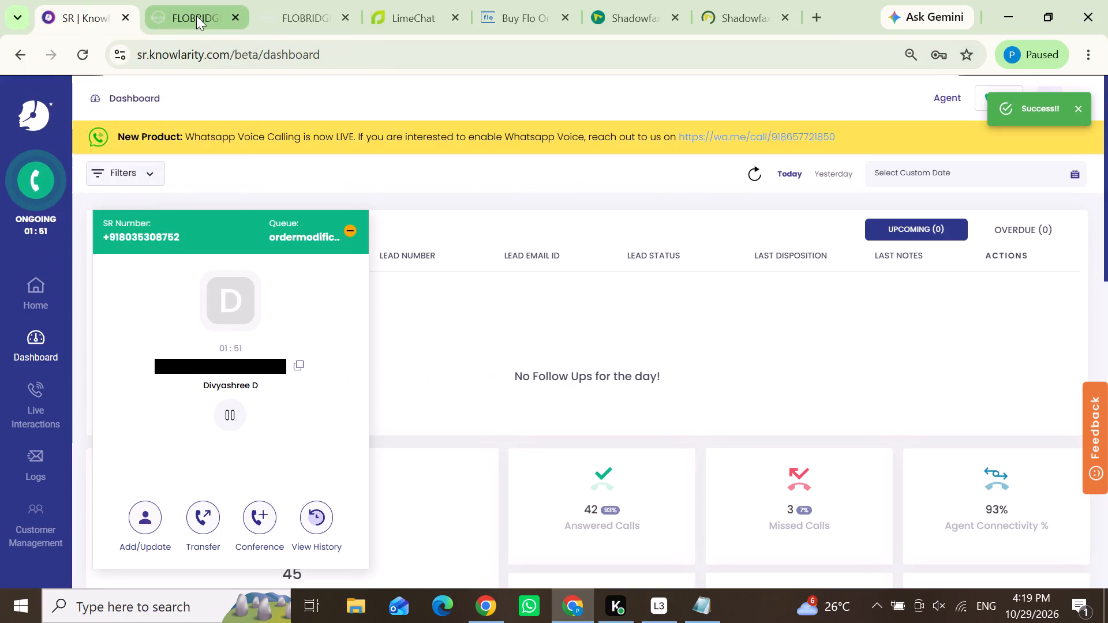
click(179, 13)
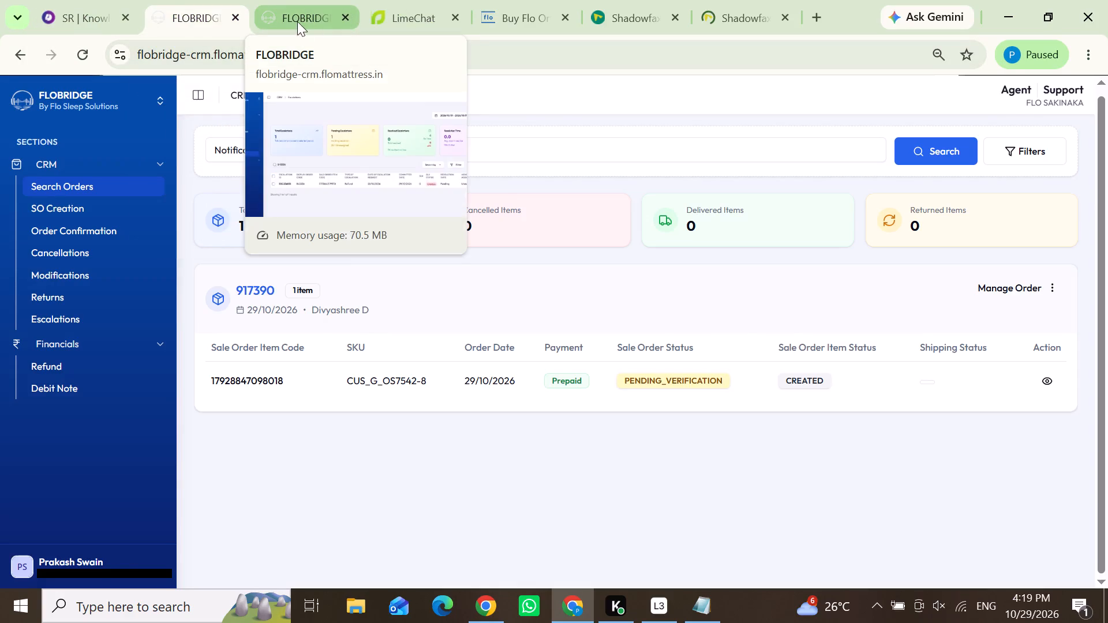
click(1050, 378)
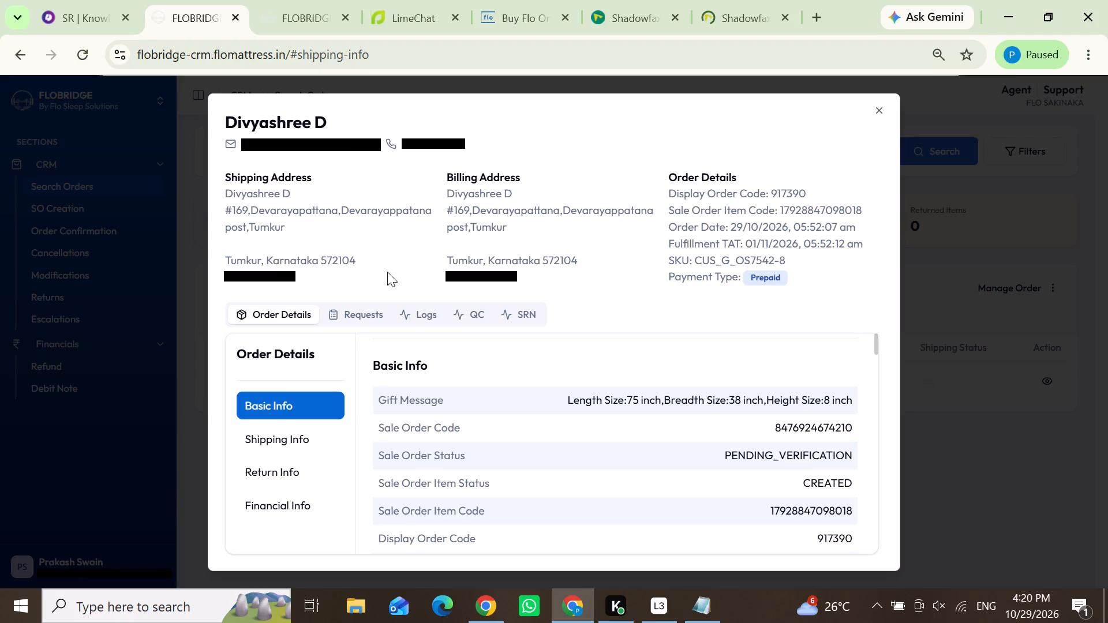
click(957, 422)
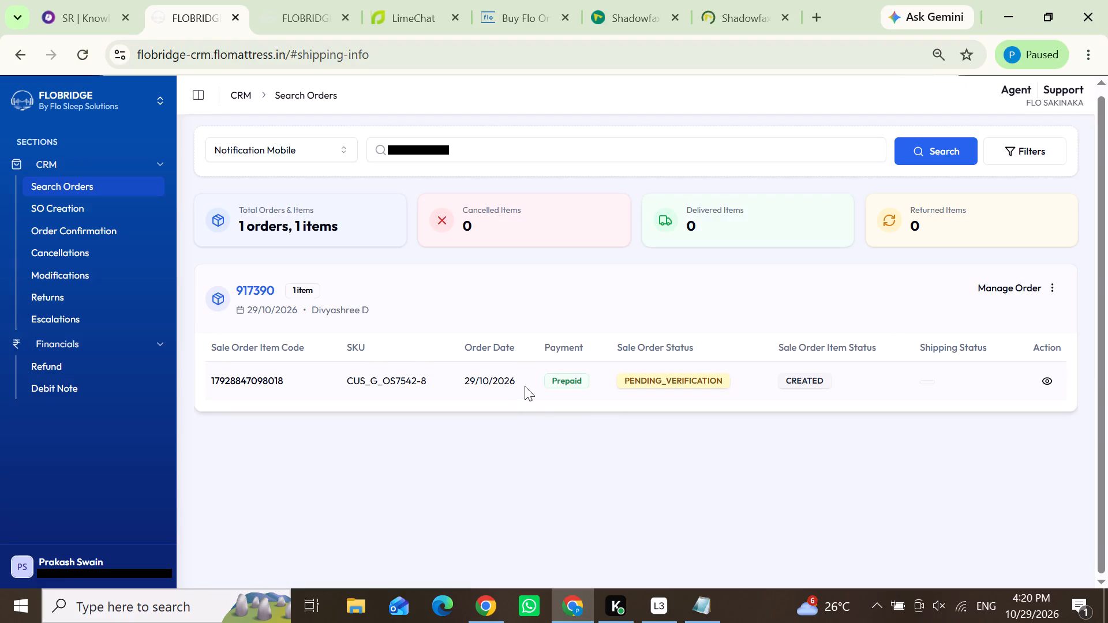
drag(525, 386, 462, 387)
click(463, 438)
click(1039, 293)
click(1008, 346)
click(649, 515)
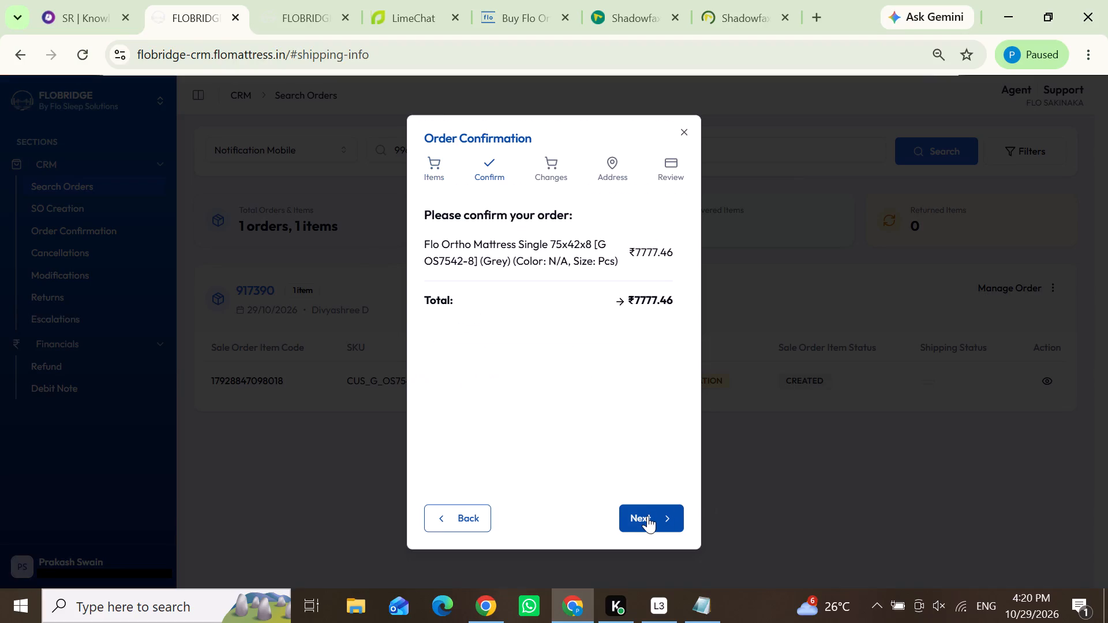
click(647, 516)
scroll(607, 453, down, 2)
click(646, 522)
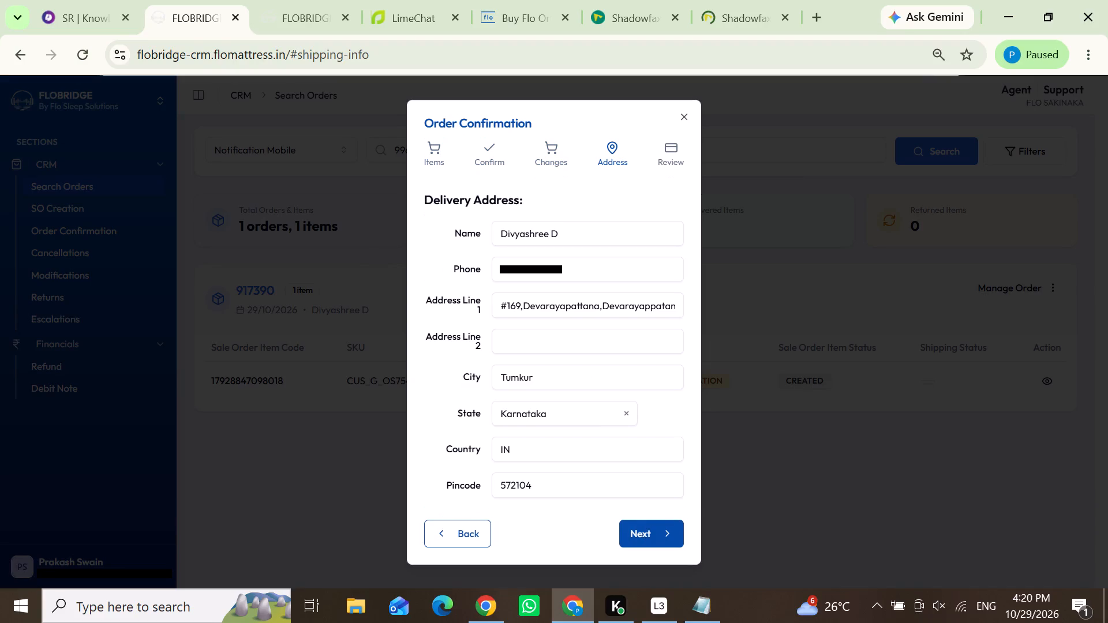
scroll(588, 429, down, 3)
click(641, 529)
scroll(583, 403, down, 3)
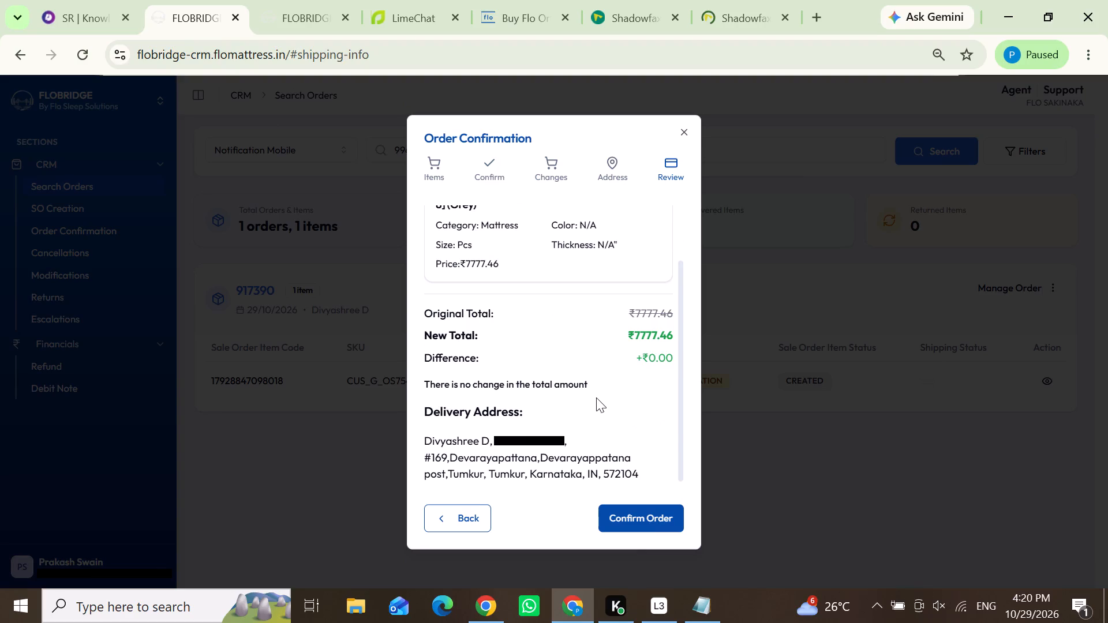
Check the item attributes and price in the order summary, and leave the confirmation without submitting it.
scroll(596, 397, up, 2)
drag(639, 310, 547, 301)
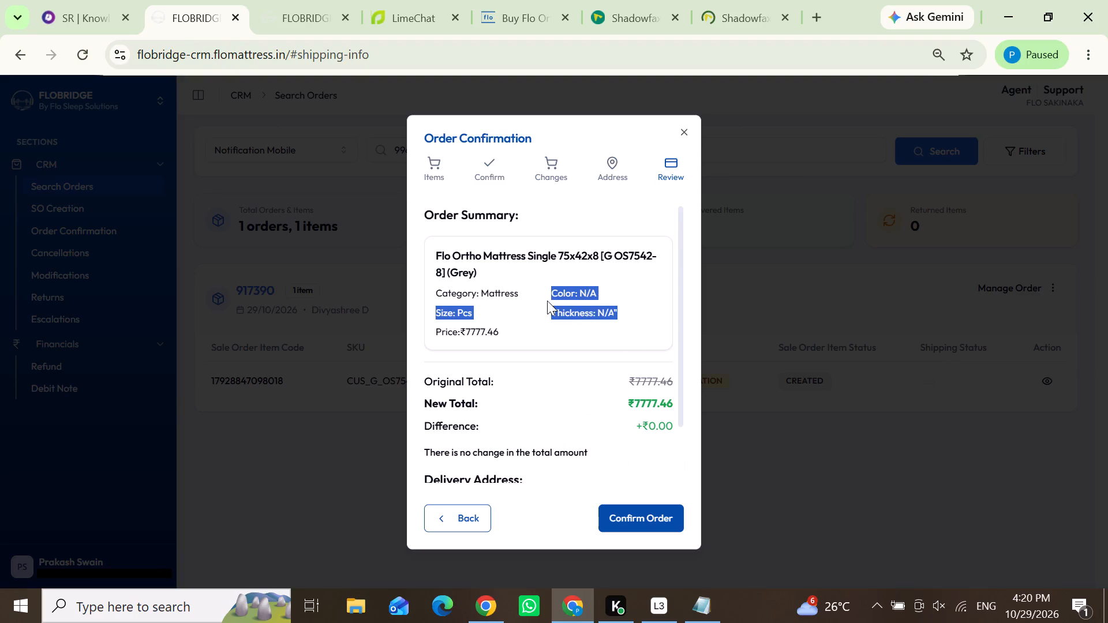
drag(547, 301, 433, 288)
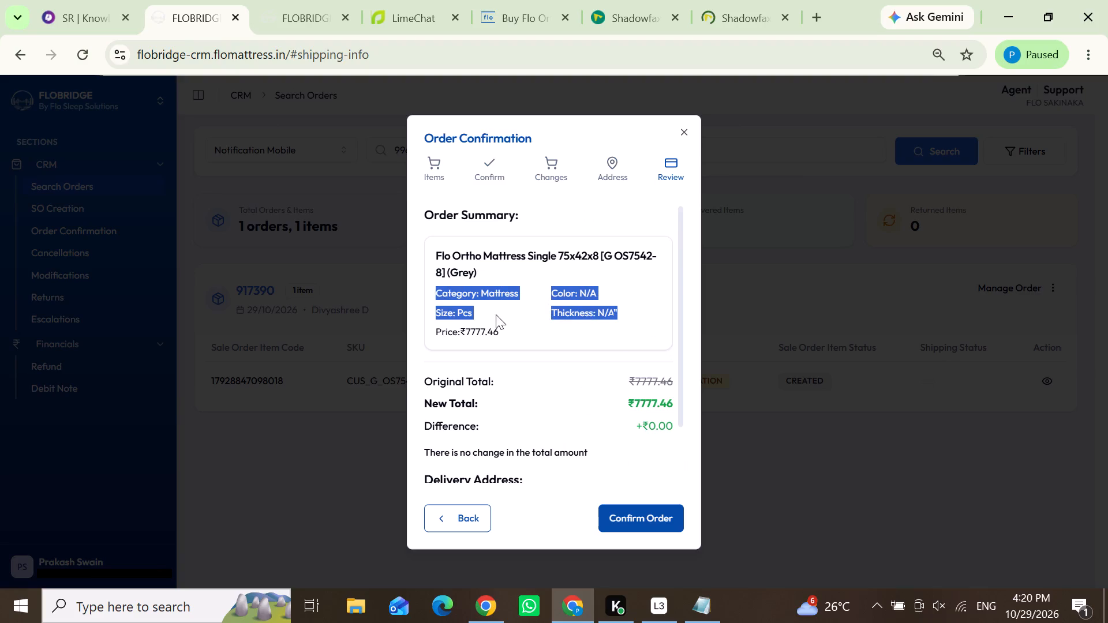
click(496, 314)
drag(499, 335, 446, 331)
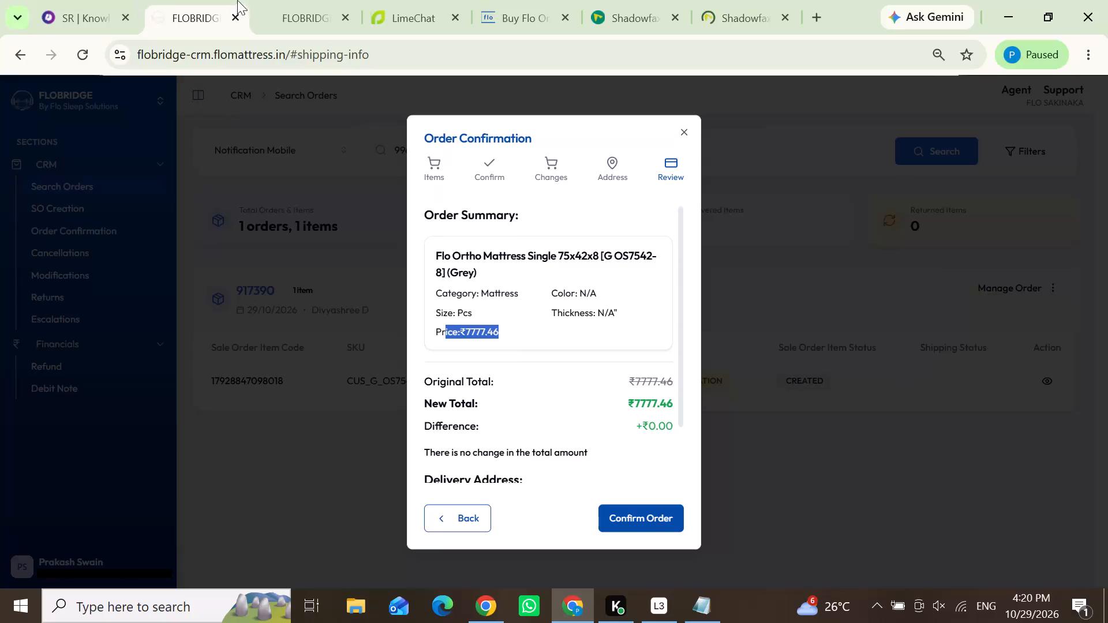
click(865, 413)
click(1045, 382)
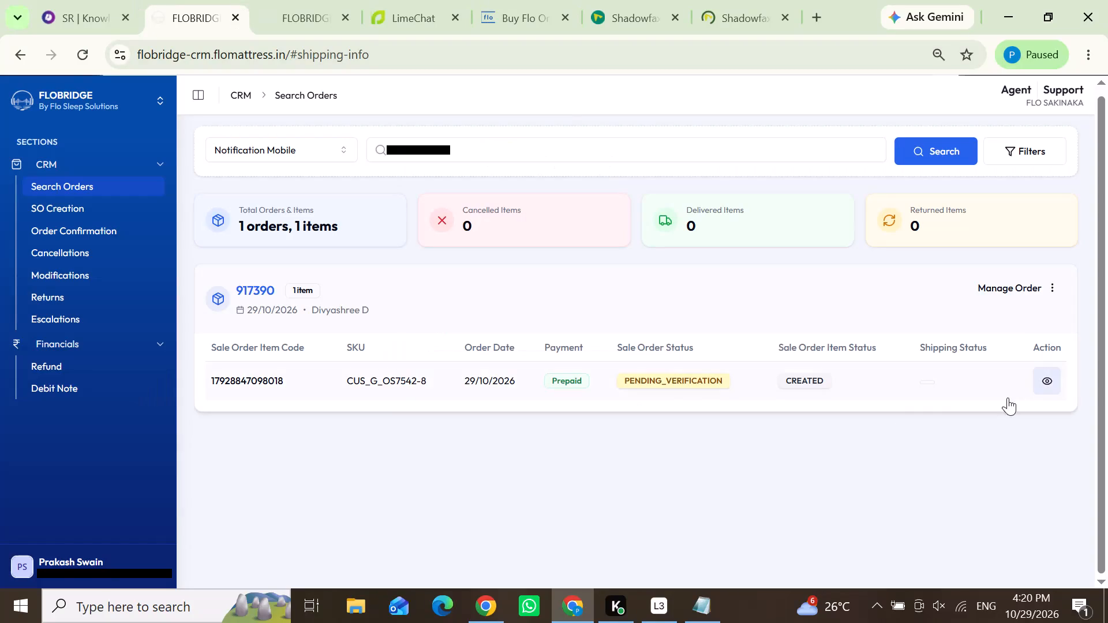
scroll(578, 441, down, 2)
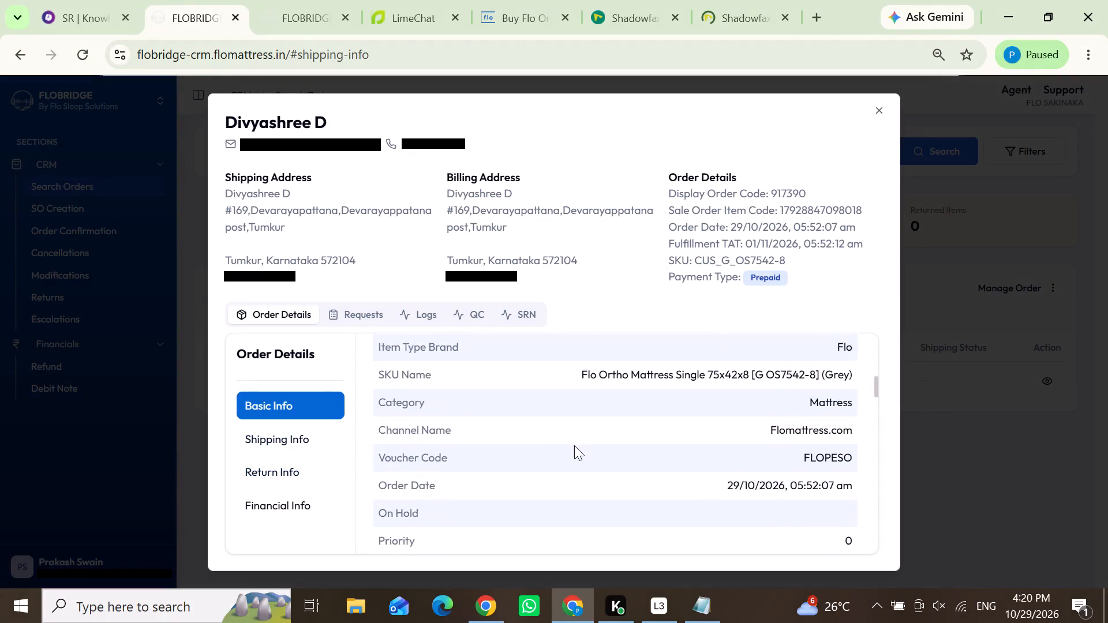
scroll(574, 446, down, 1)
click(986, 443)
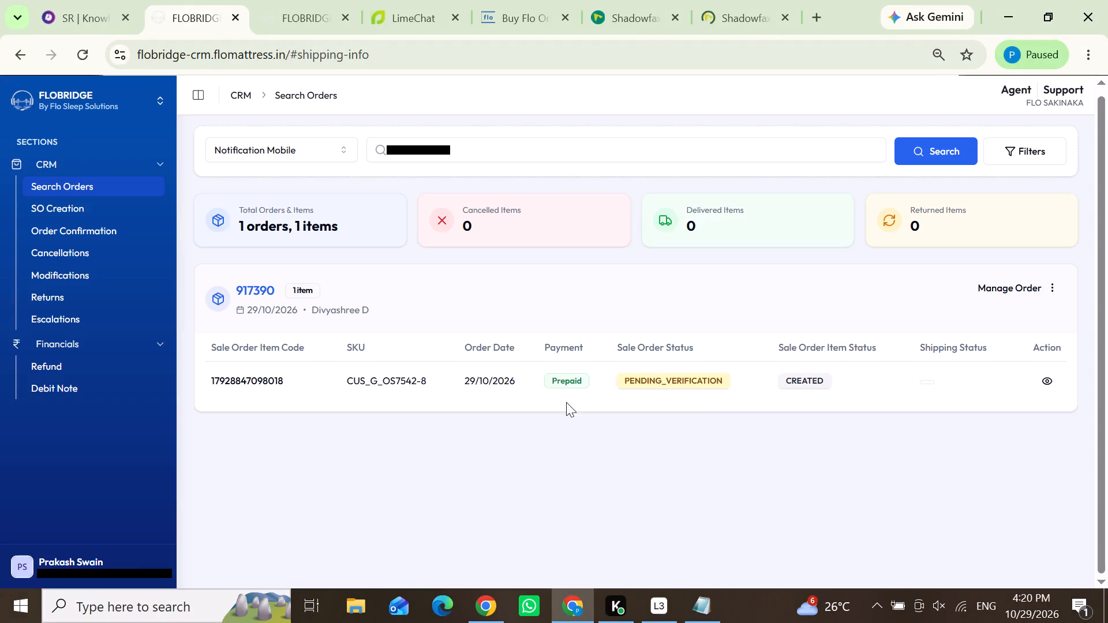
Switch to the Knowlarity dashboard to check the call status.
click(89, 10)
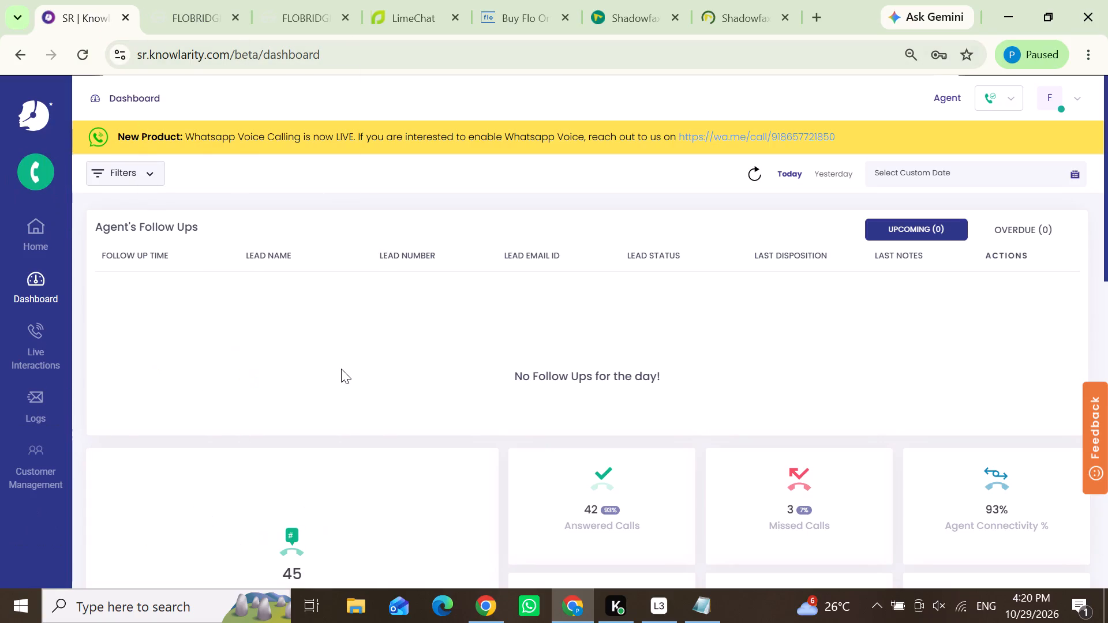
click(198, 0)
click(996, 296)
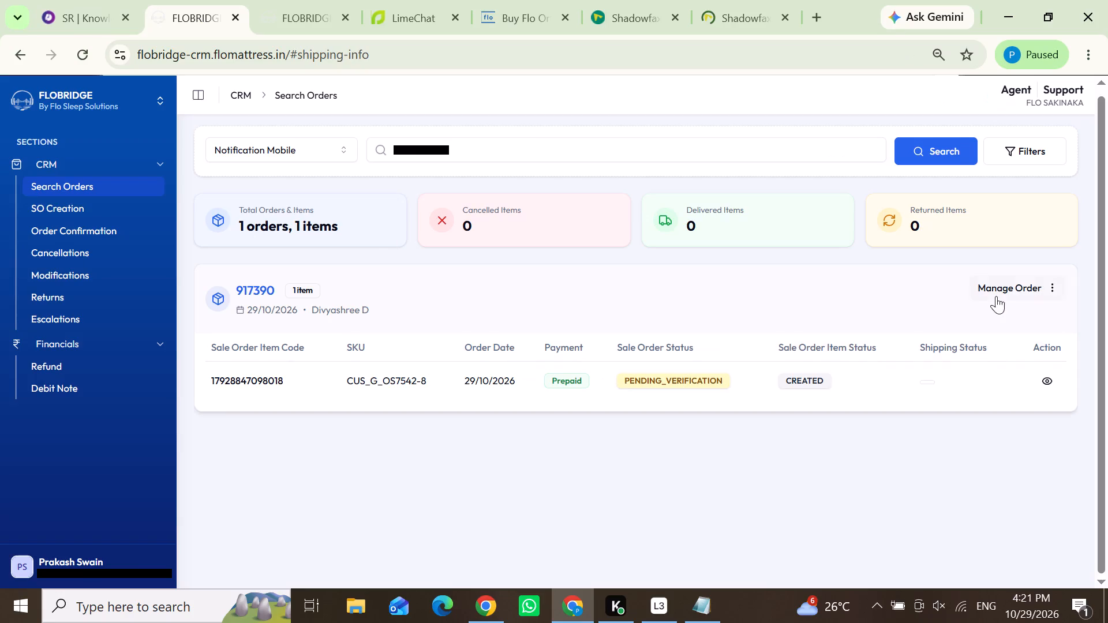
click(998, 338)
click(638, 517)
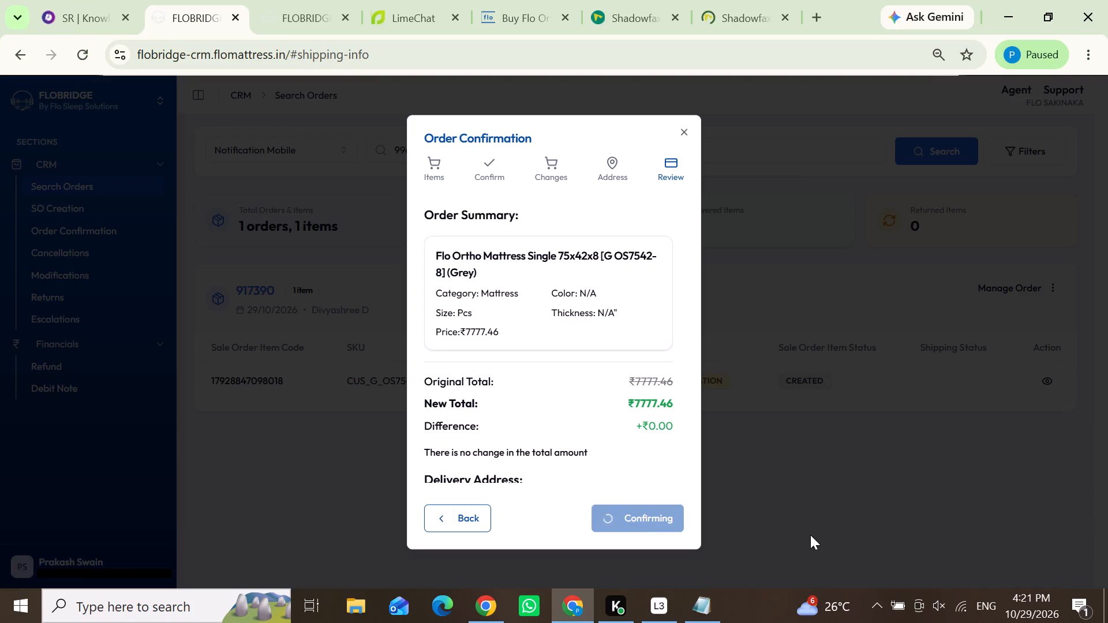
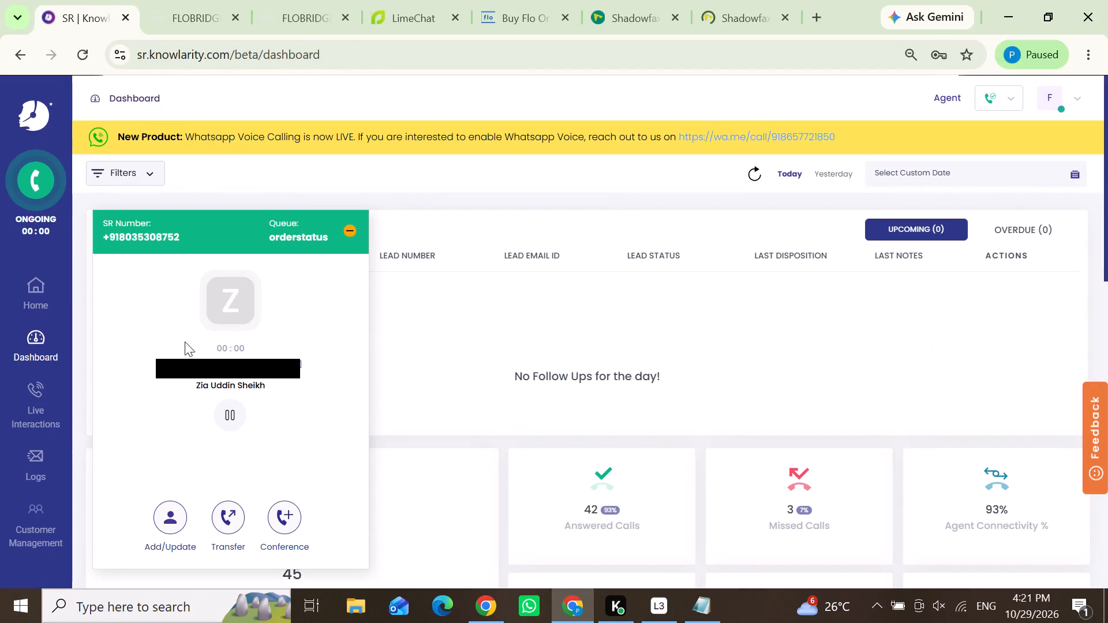
Copy the incoming caller's number from the ongoing call card.
click(301, 365)
click(177, 5)
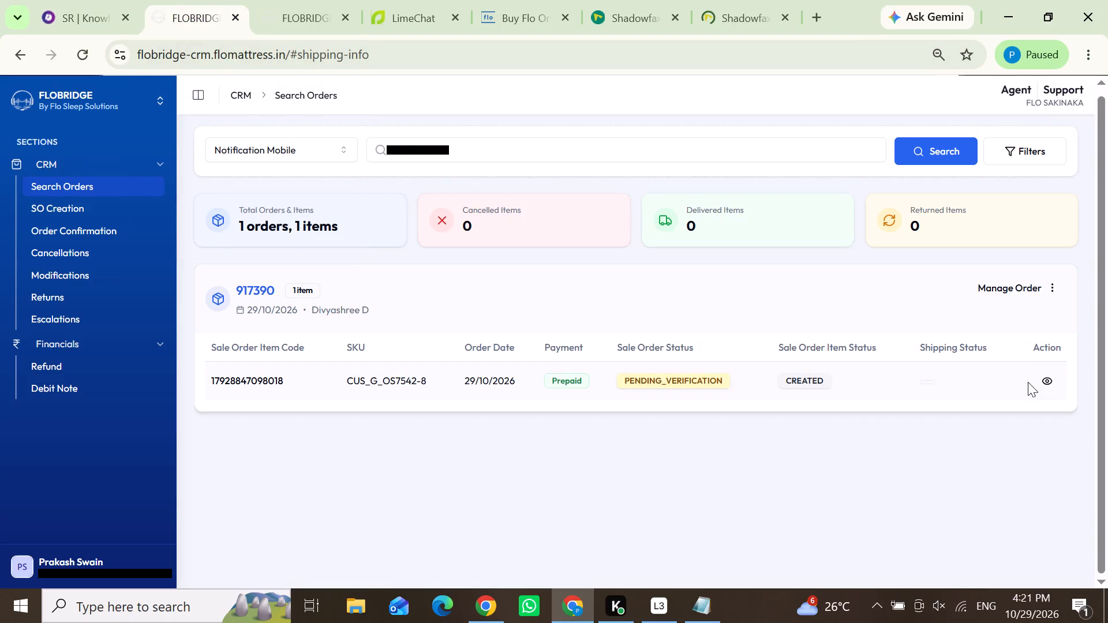
click(1044, 382)
click(426, 317)
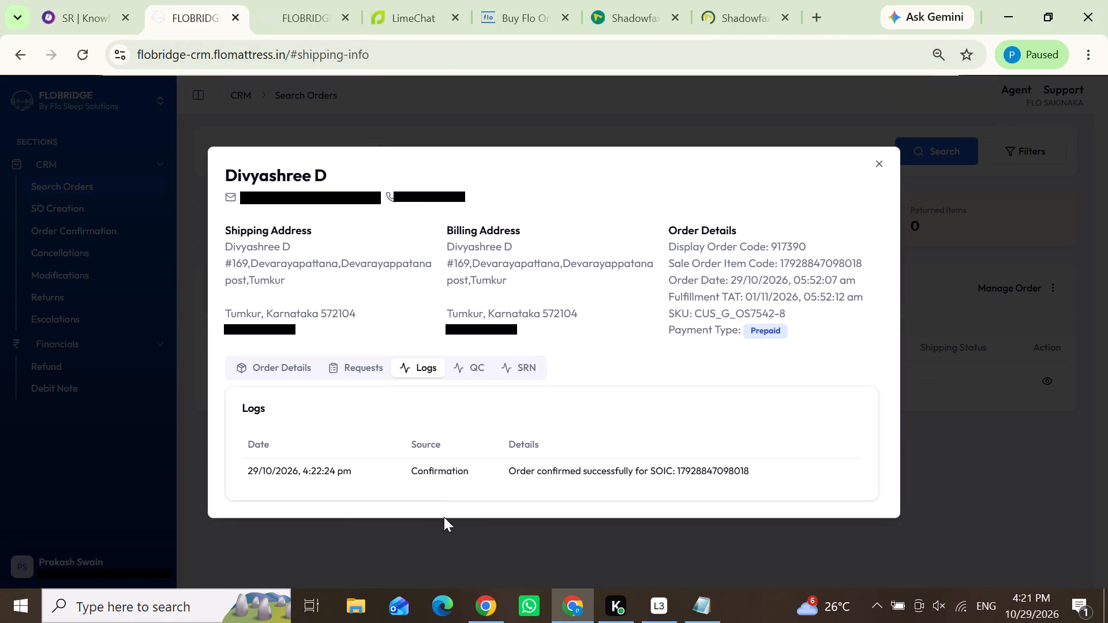
click(435, 538)
Search the CRM orders by the caller's copied mobile number, without the country prefix.
click(97, 1)
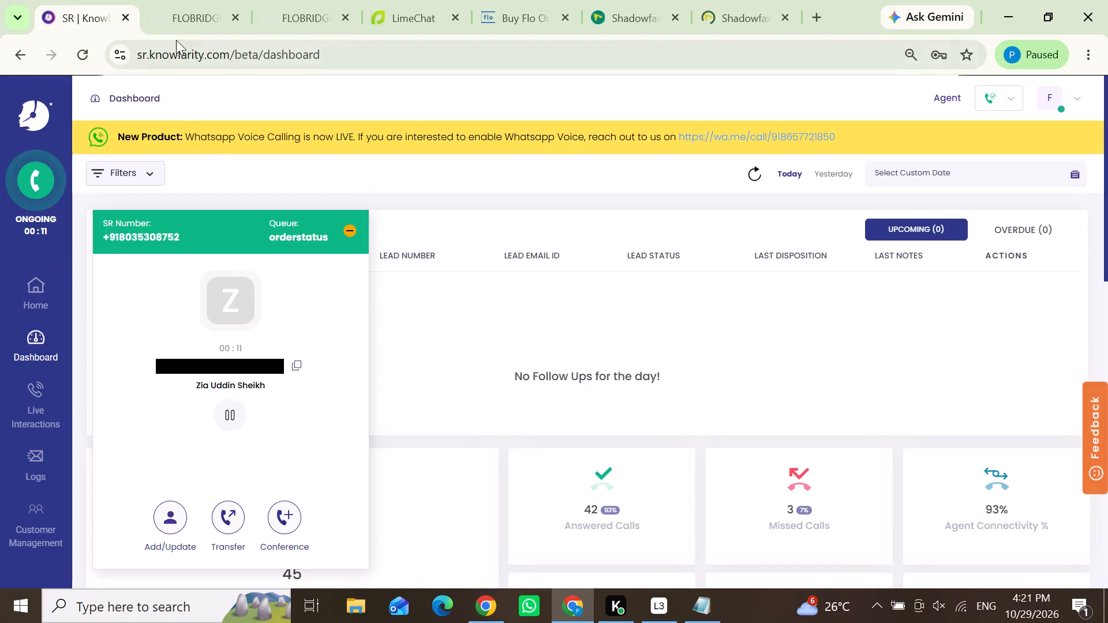
click(178, 27)
drag(469, 153, 345, 147)
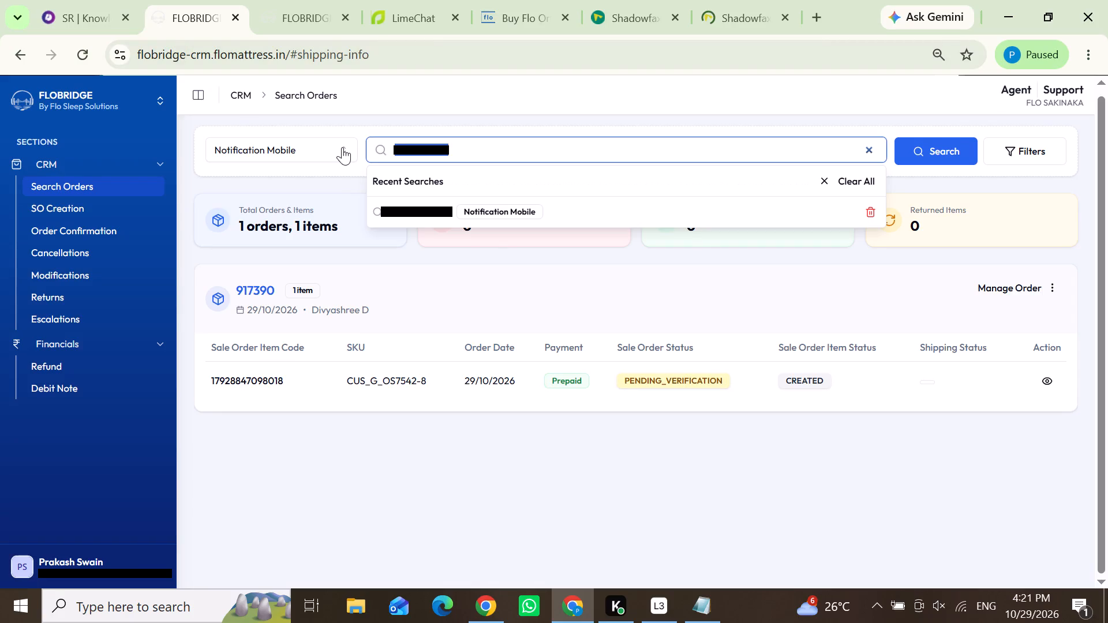
key(ctrl+v)
drag(409, 148, 363, 147)
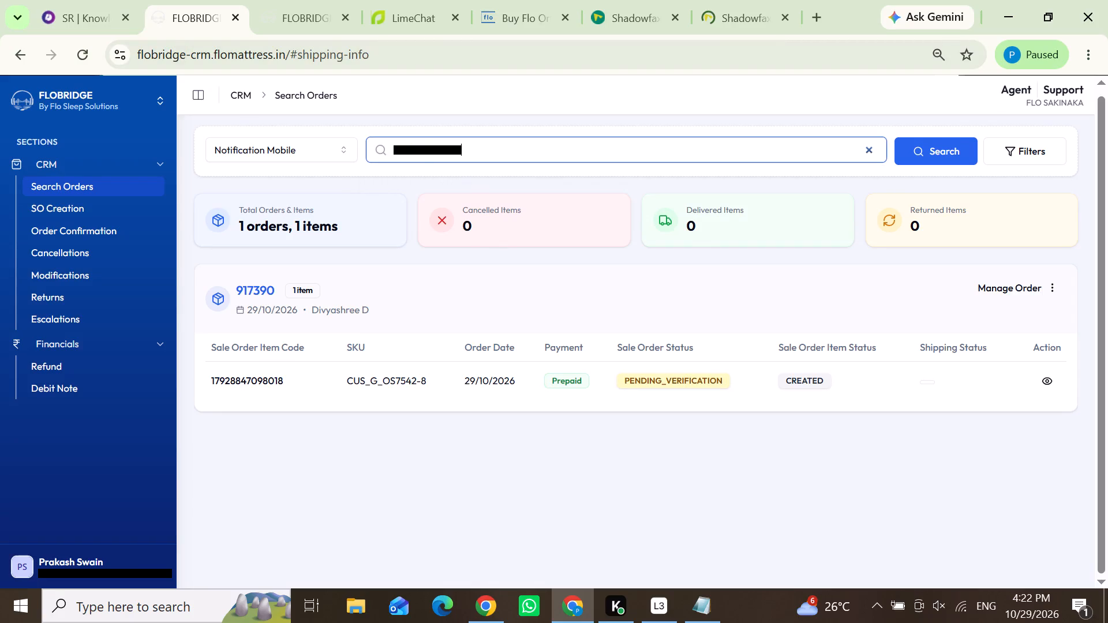
key(BackSpace)
click(941, 147)
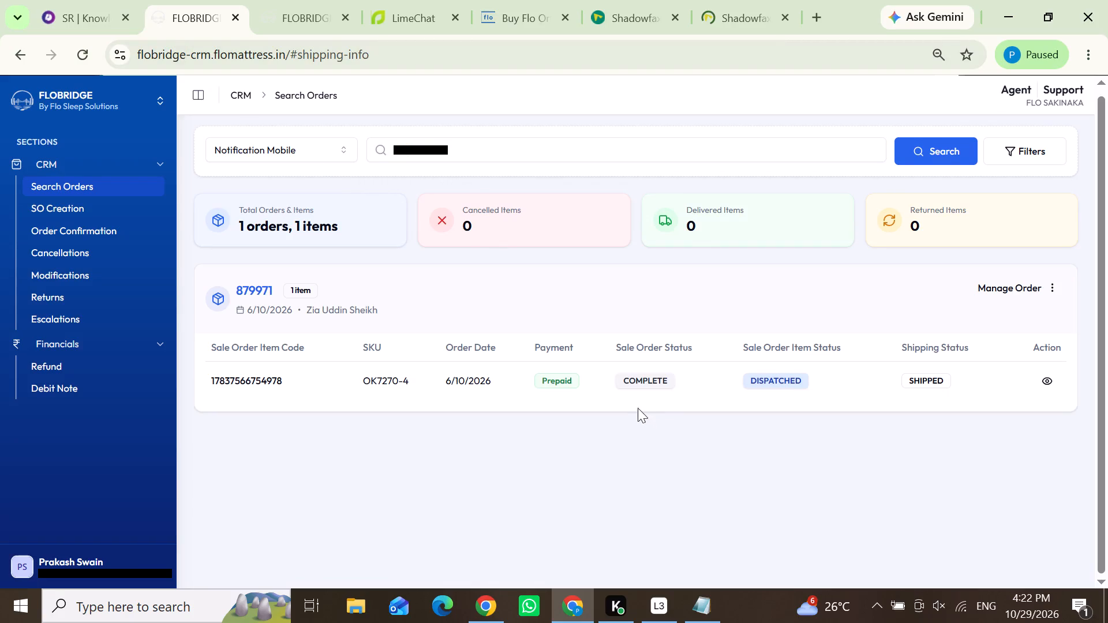
In the Knowlarity call card, open the customer update form and set the disposition to the delivery status option.
click(76, 0)
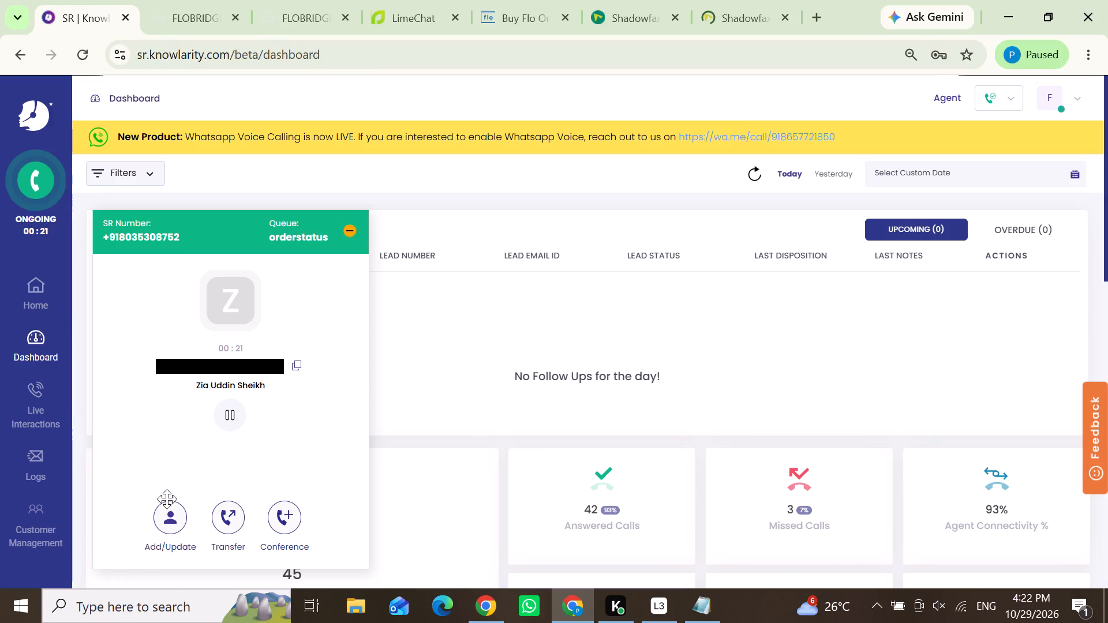
click(160, 523)
scroll(214, 434, down, 1)
click(205, 448)
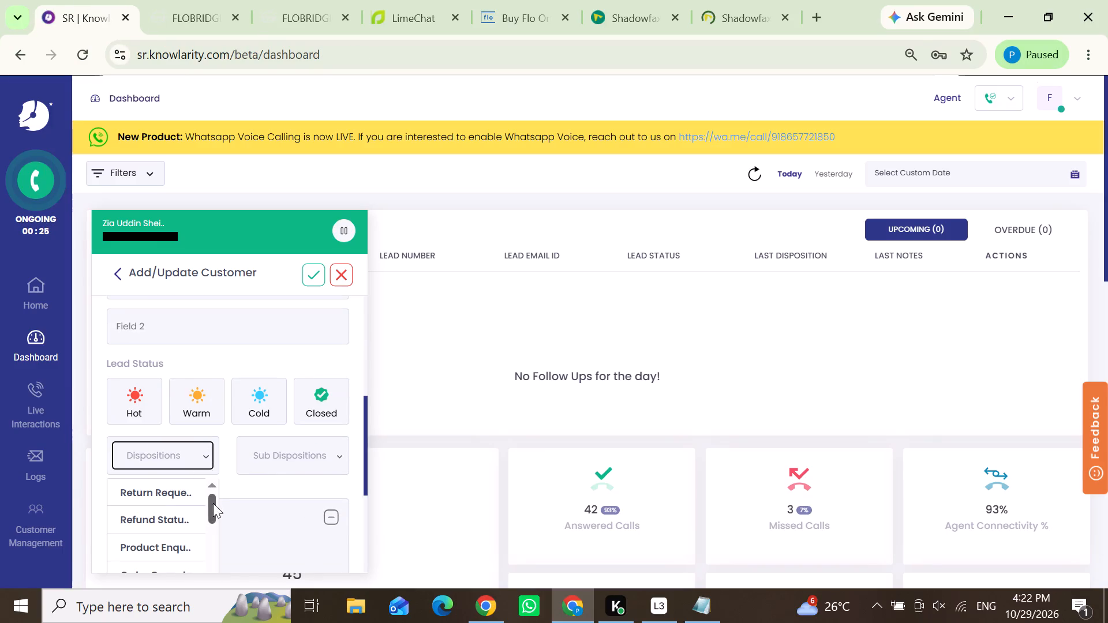
drag(214, 503, 211, 537)
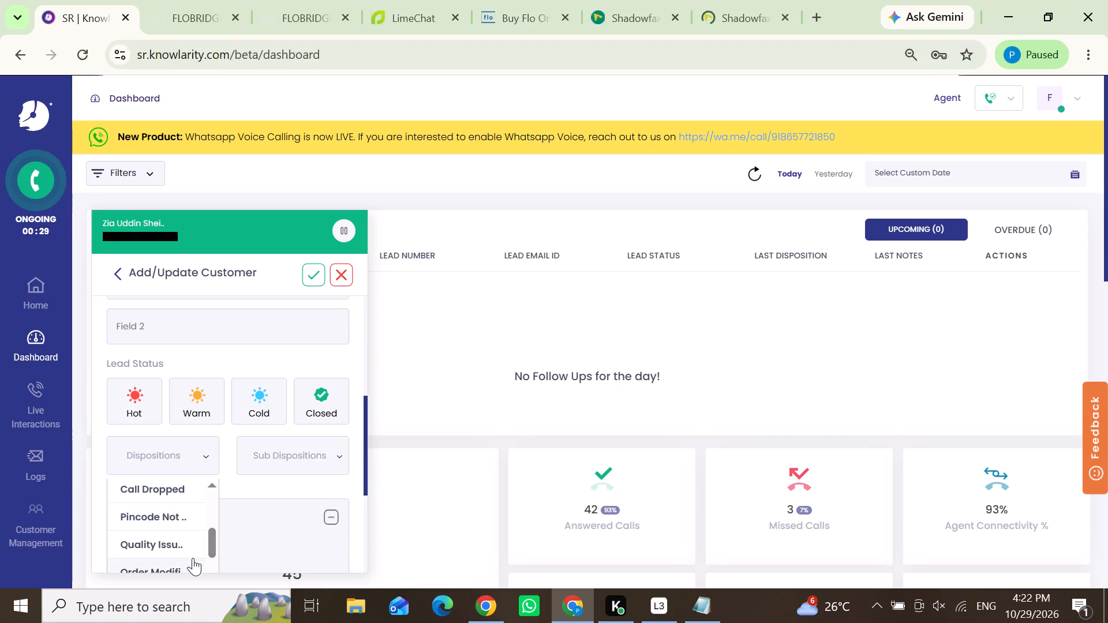
drag(209, 543, 207, 525)
click(173, 533)
click(172, 540)
click(164, 3)
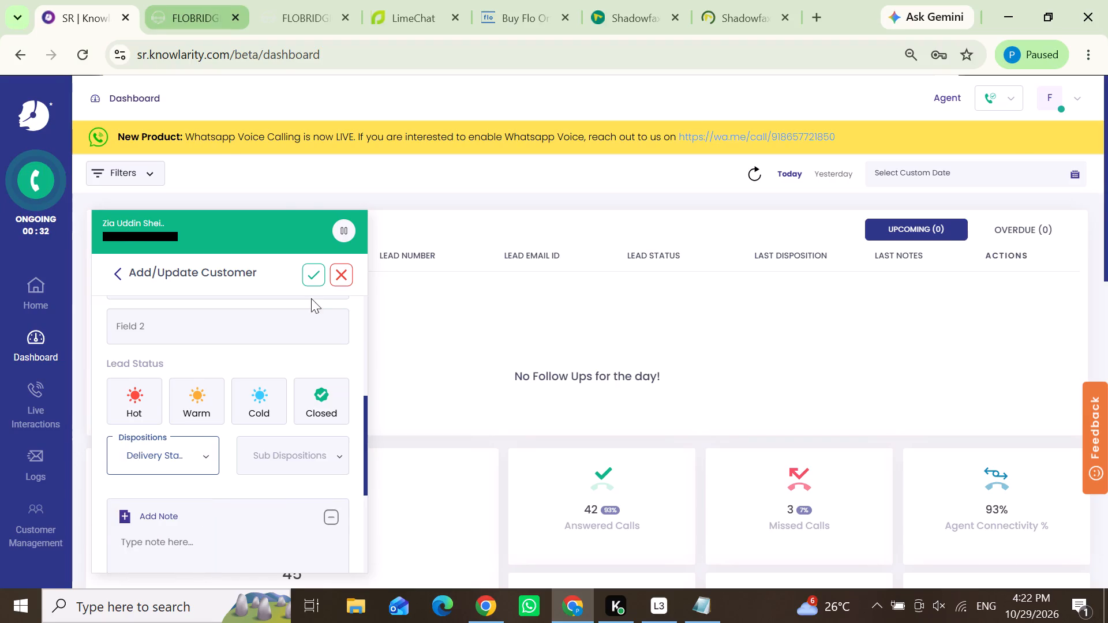
drag(279, 291, 225, 290)
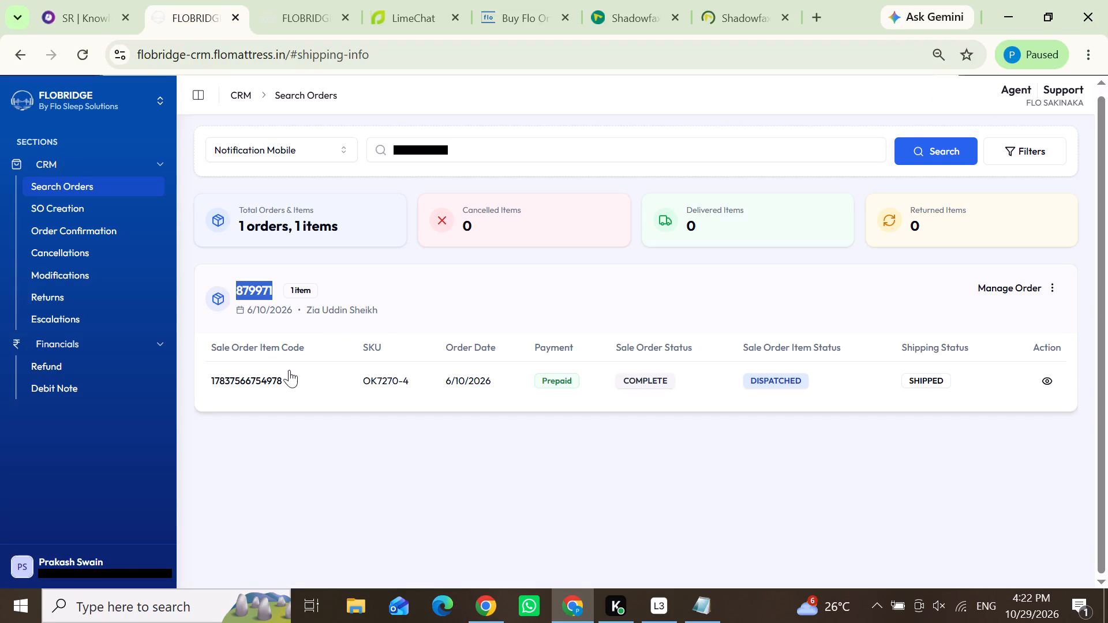
key(ctrl+c)
click(499, 291)
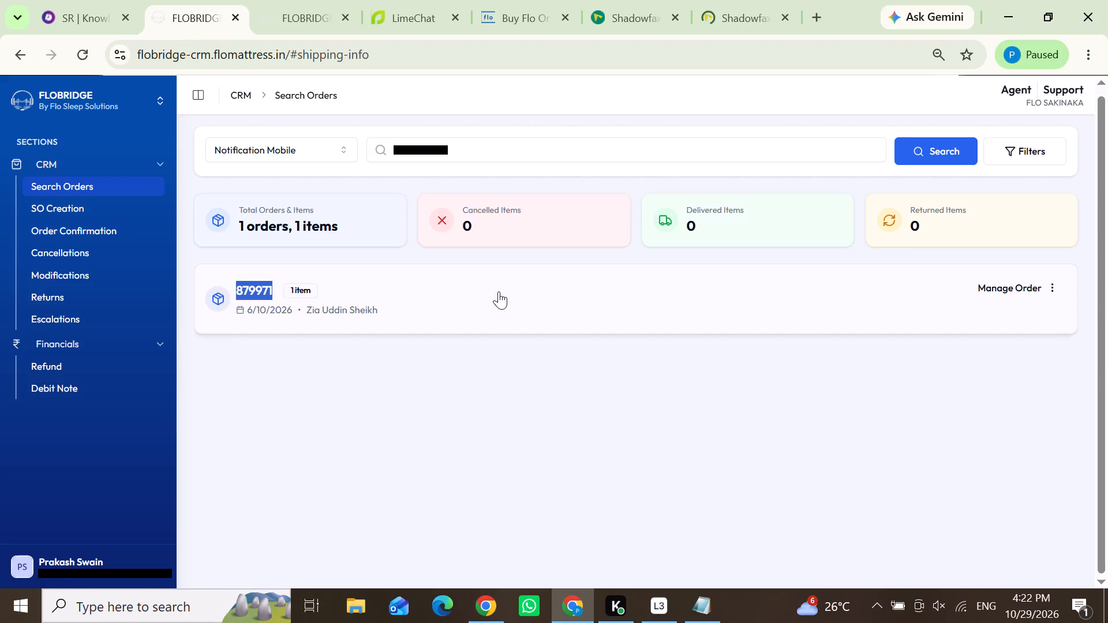
click(80, 0)
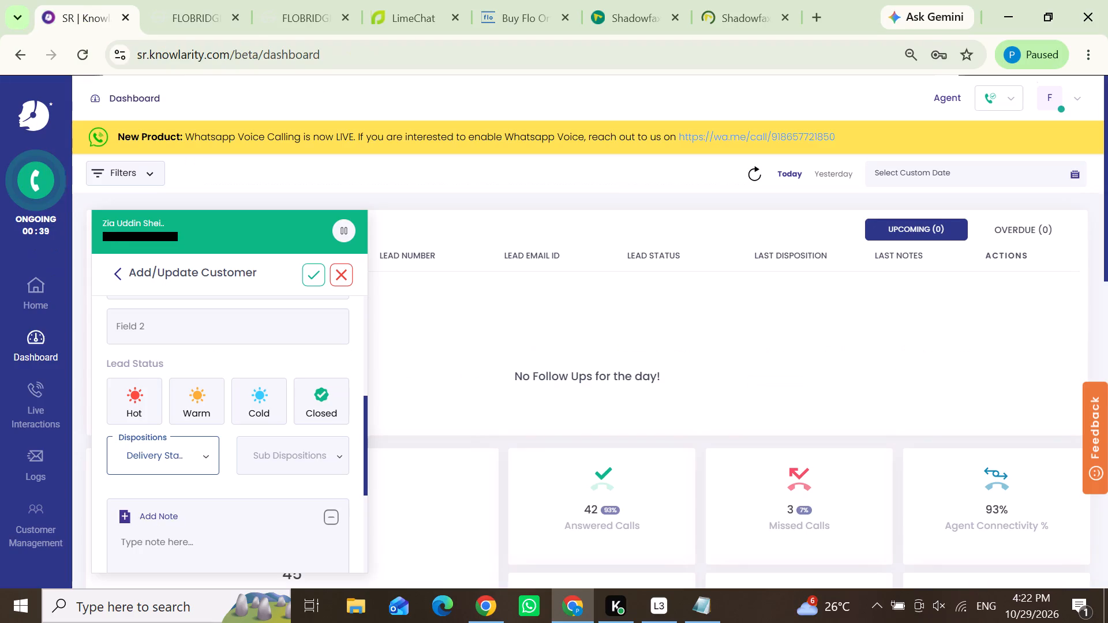
key(ctrl+c)
key(ctrl+v)
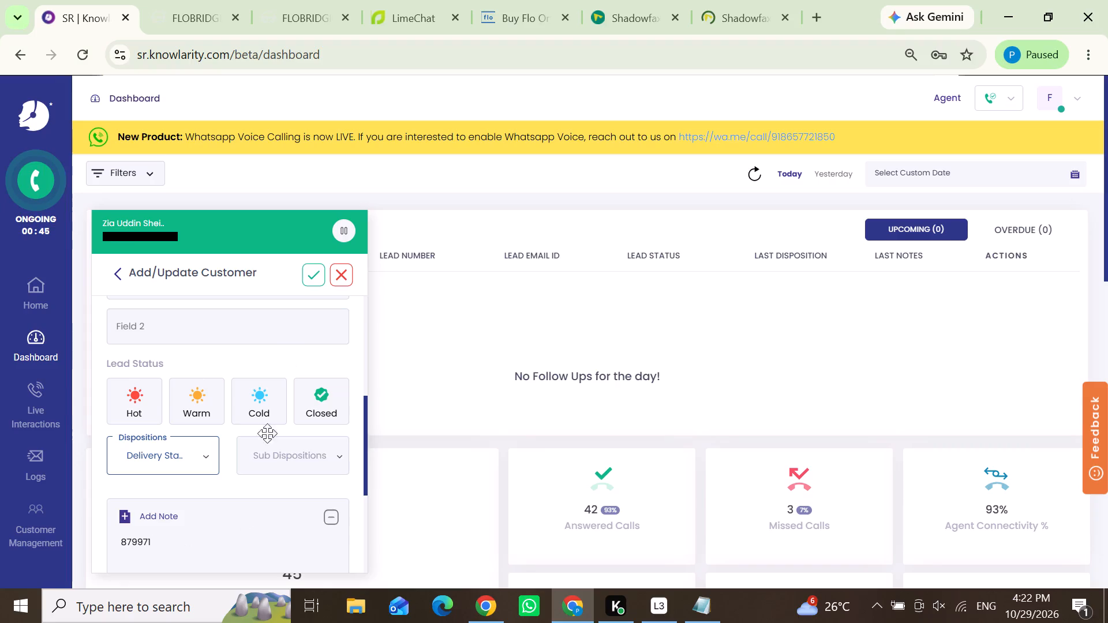
click(315, 269)
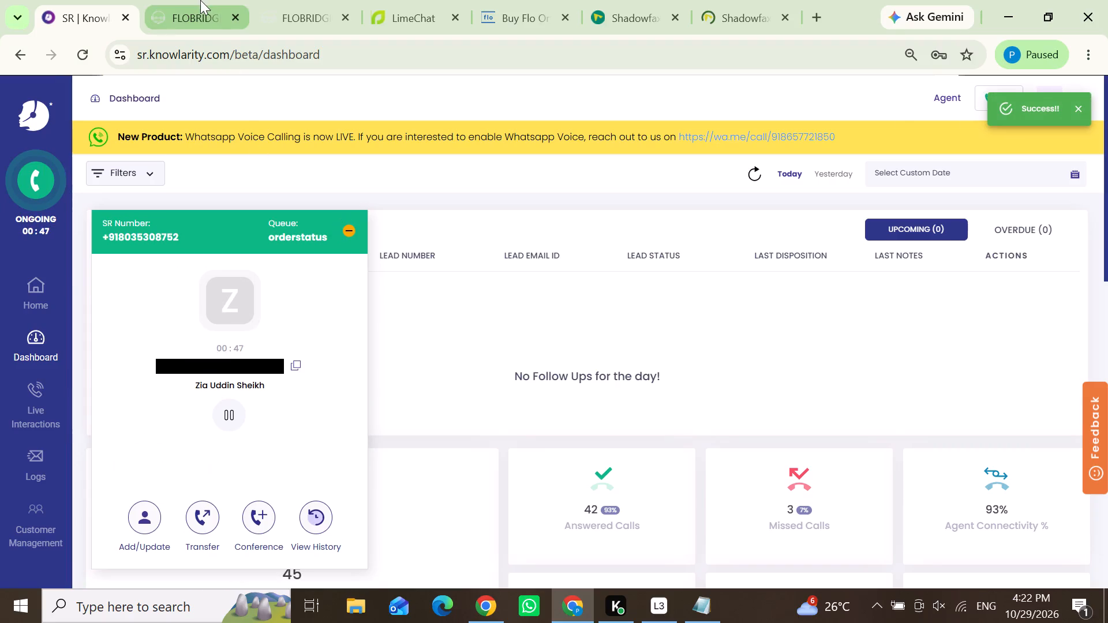
click(200, 0)
click(1033, 288)
click(1017, 404)
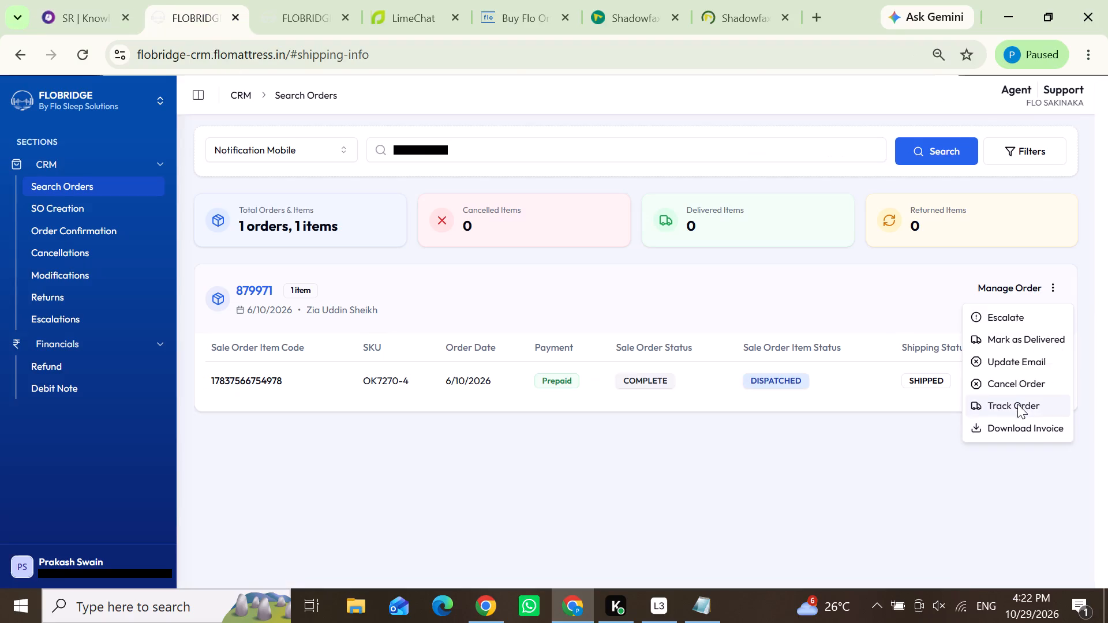
click(642, 328)
click(608, 359)
click(590, 376)
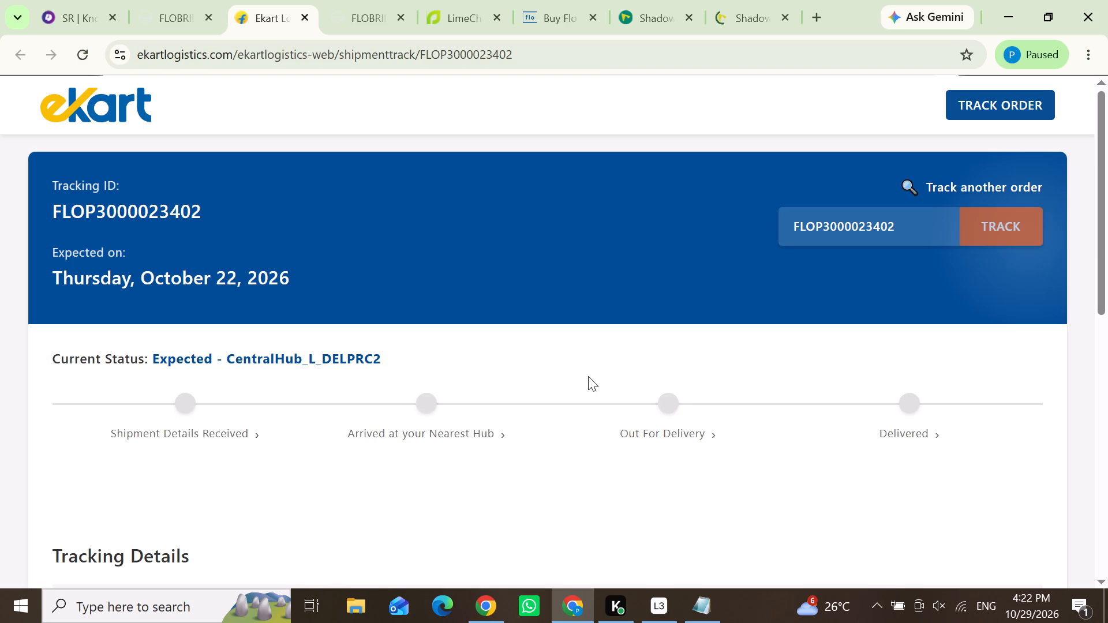
scroll(422, 362, down, 3)
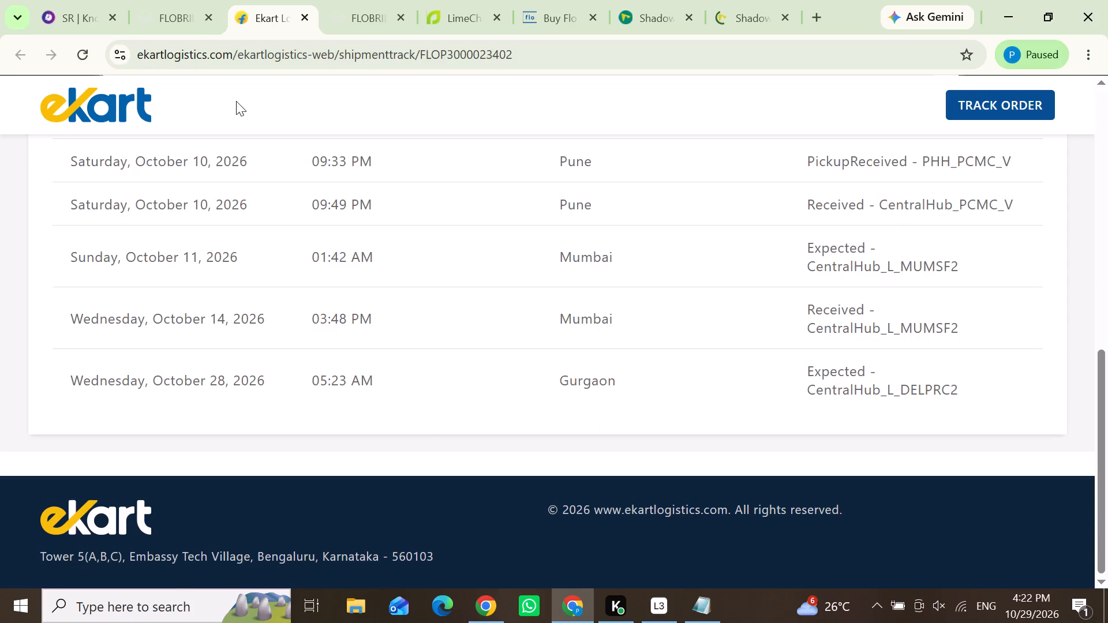
click(185, 21)
click(923, 427)
click(1048, 383)
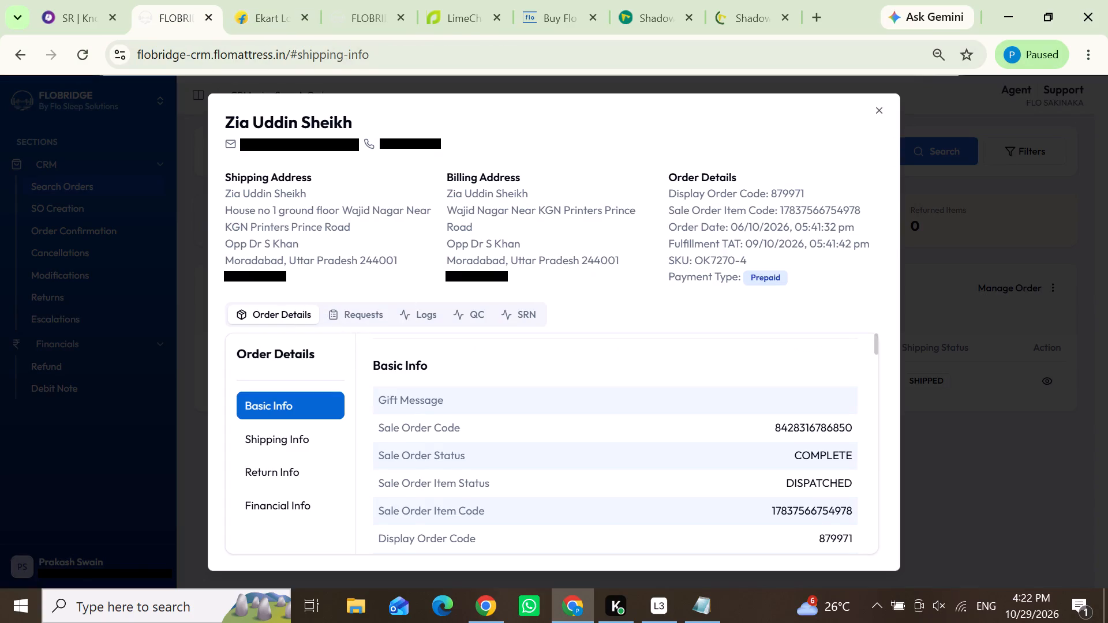
click(252, 15)
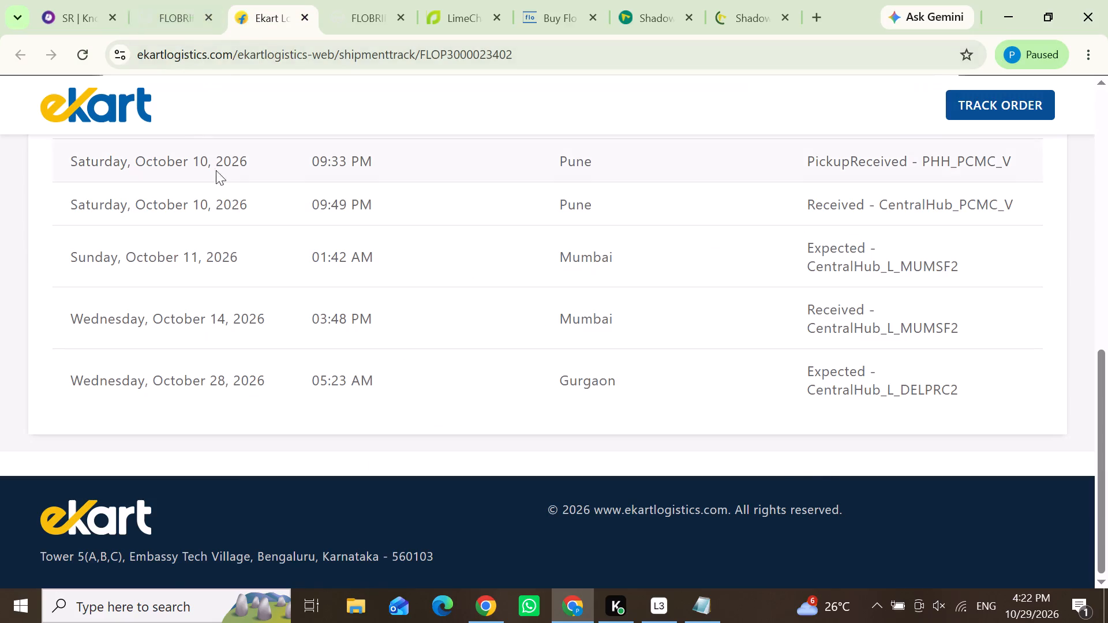
click(179, 0)
click(1031, 392)
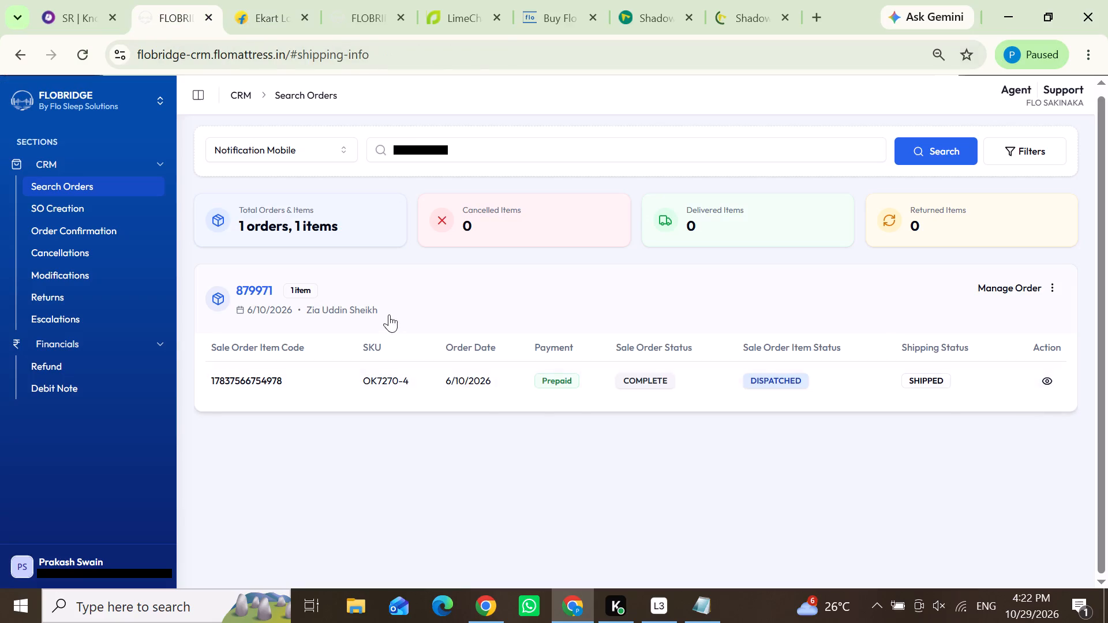
drag(275, 284, 216, 284)
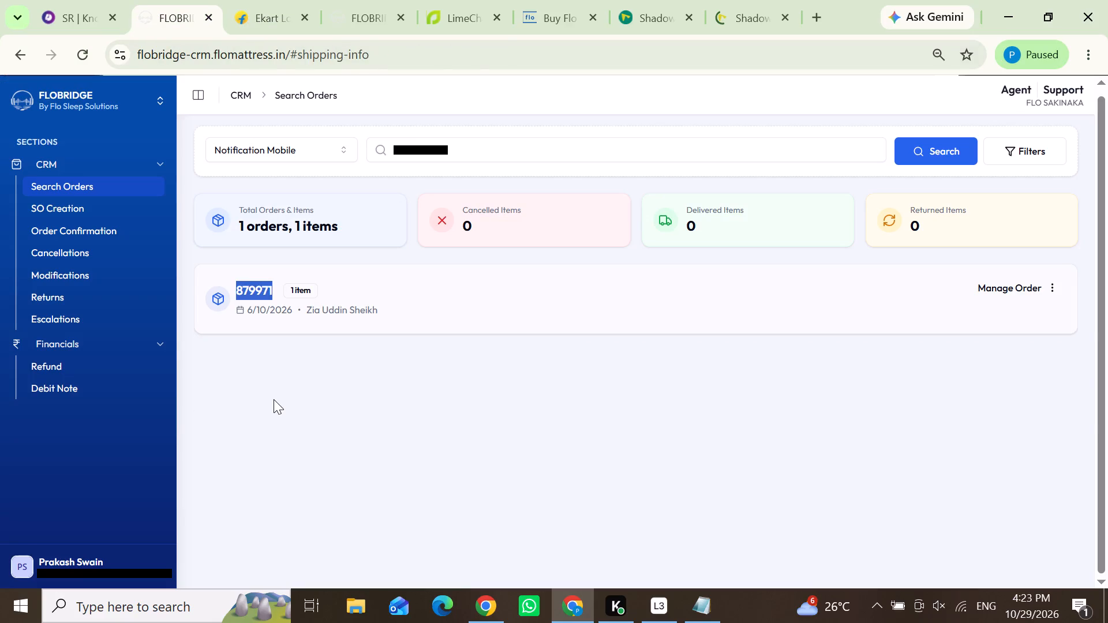
key(ctrl+c)
click(63, 320)
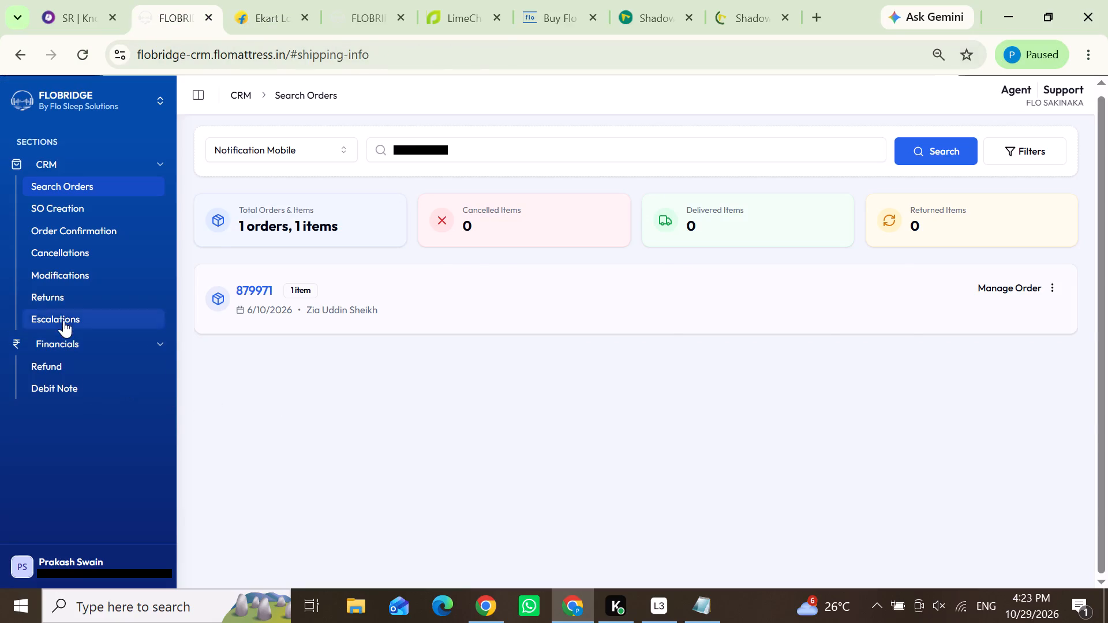
click(362, 355)
key(ctrl+v)
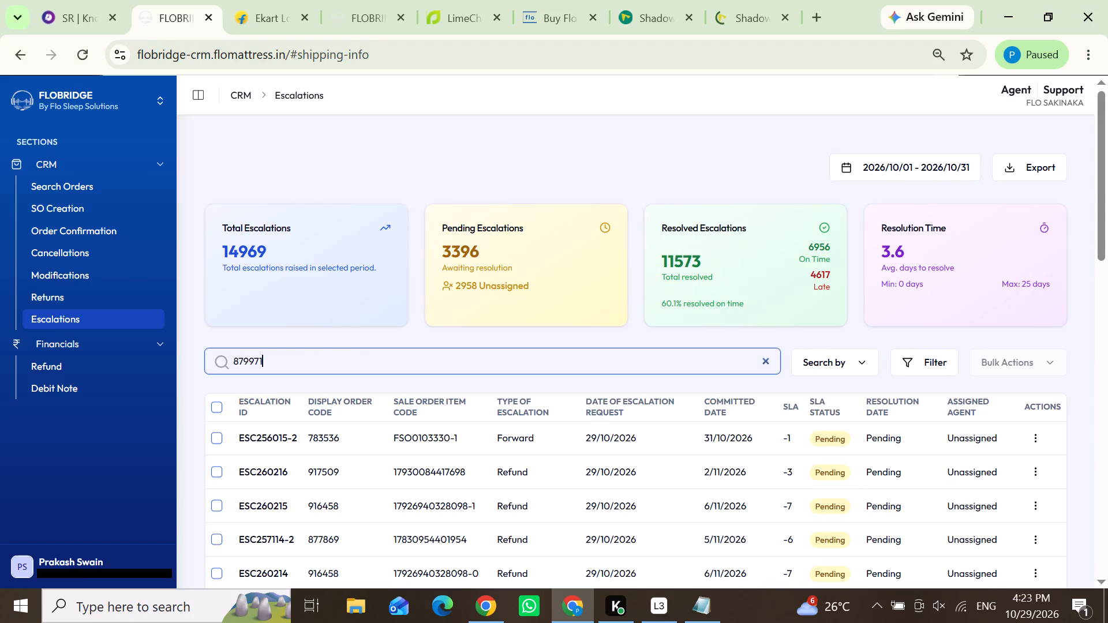
key(Return)
key(Return)
key(Return)
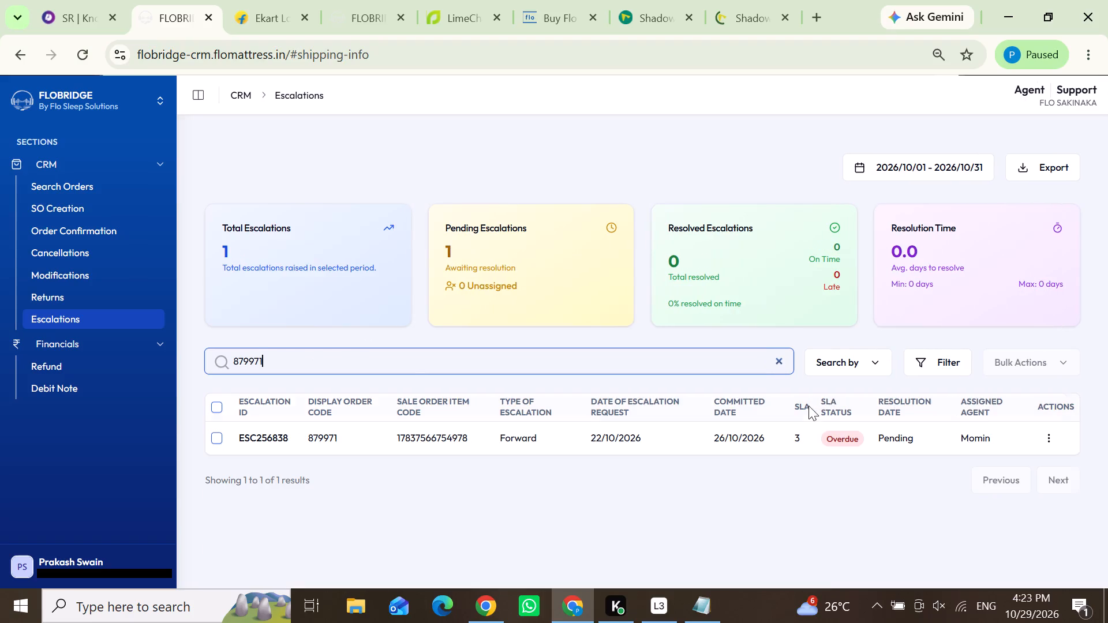
click(1050, 434)
click(1018, 488)
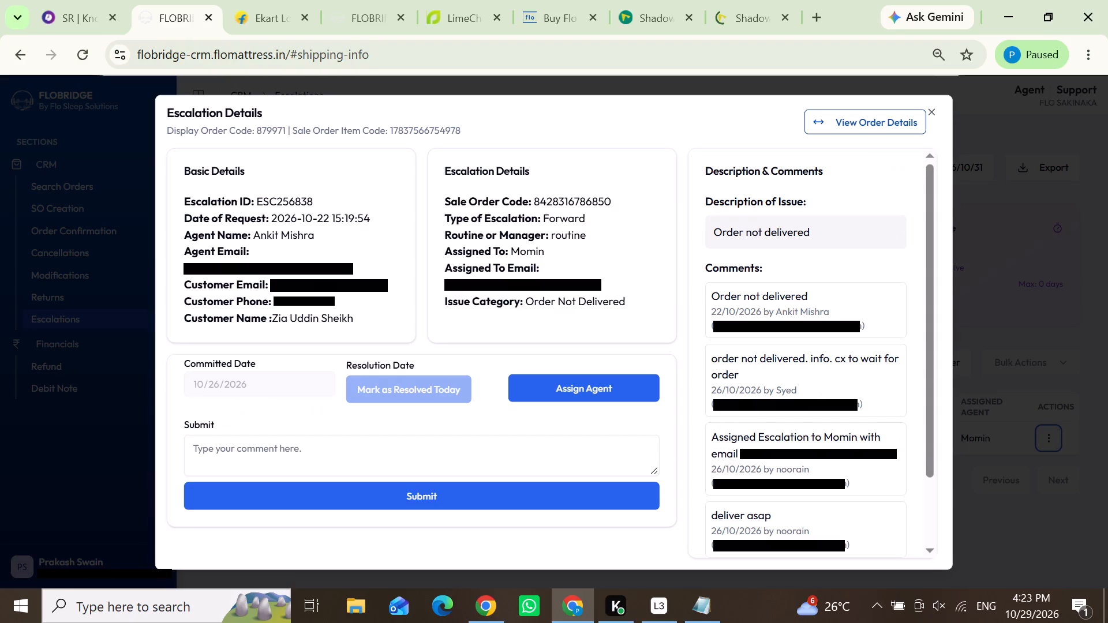
drag(712, 516, 770, 520)
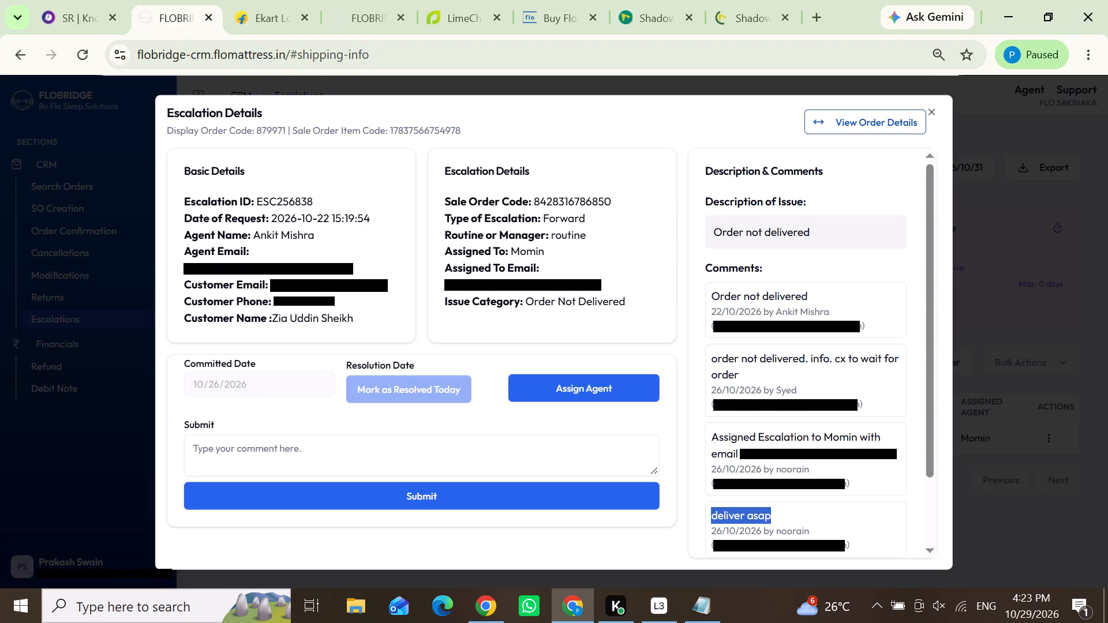
drag(770, 520, 773, 520)
key(ctrl+c)
click(414, 456)
key(ctrl+v)
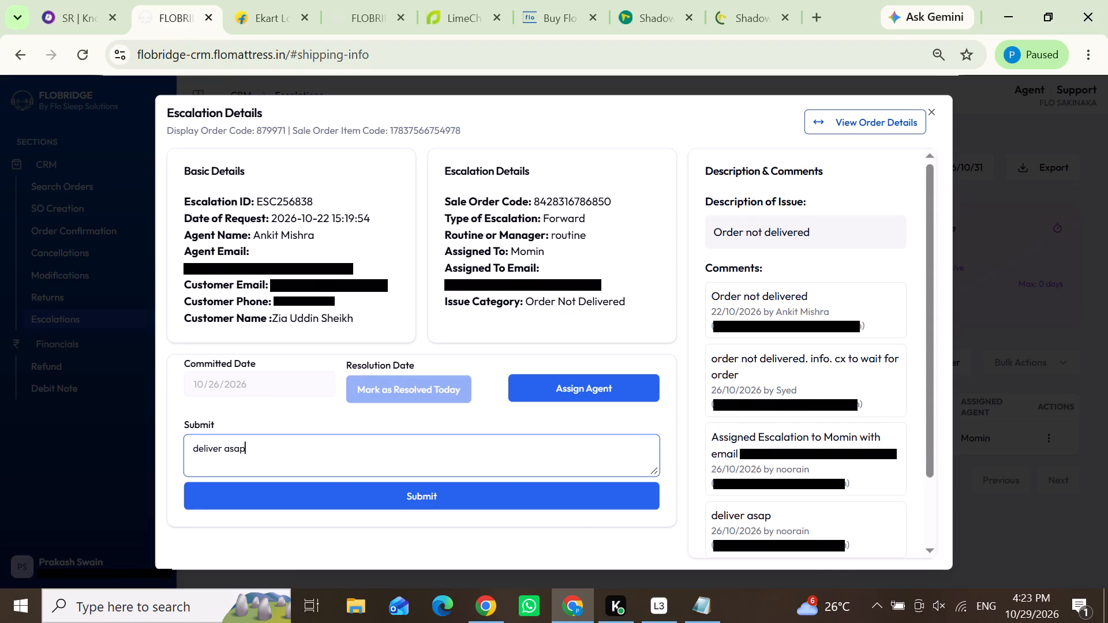
click(431, 496)
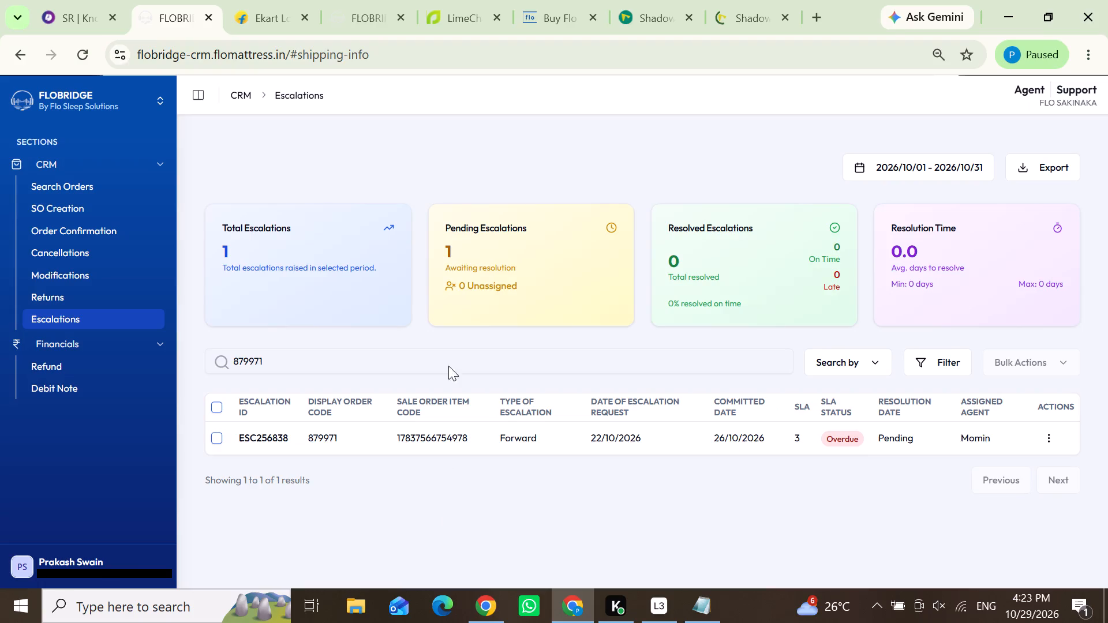
Return to the Ekart tracking page to review the shipment.
click(267, 1)
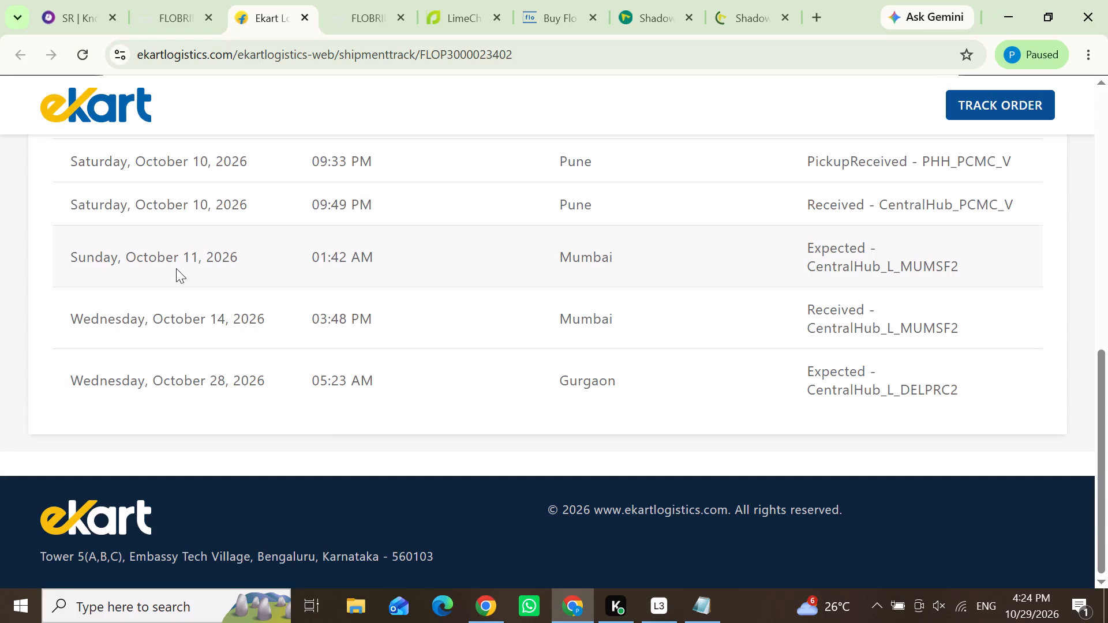
Close the Ekart shipment tracking page and return to the Knowlarity dashboard.
click(305, 16)
click(100, 0)
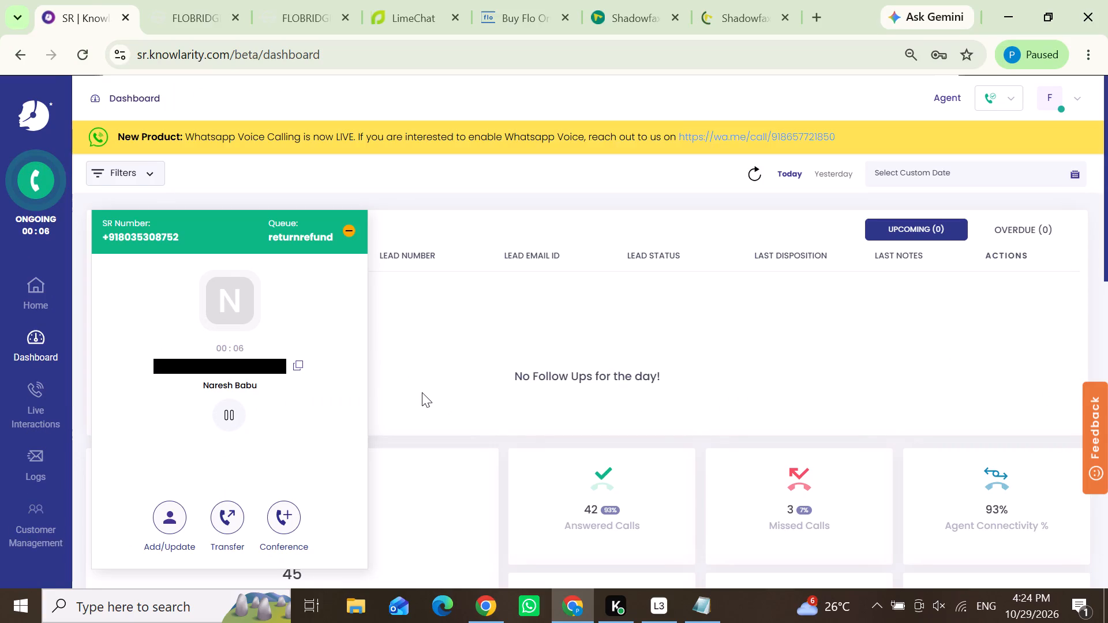
Show today's figures on the Knowlarity dashboard and review the call and agent time statistics.
click(795, 172)
scroll(727, 400, down, 4)
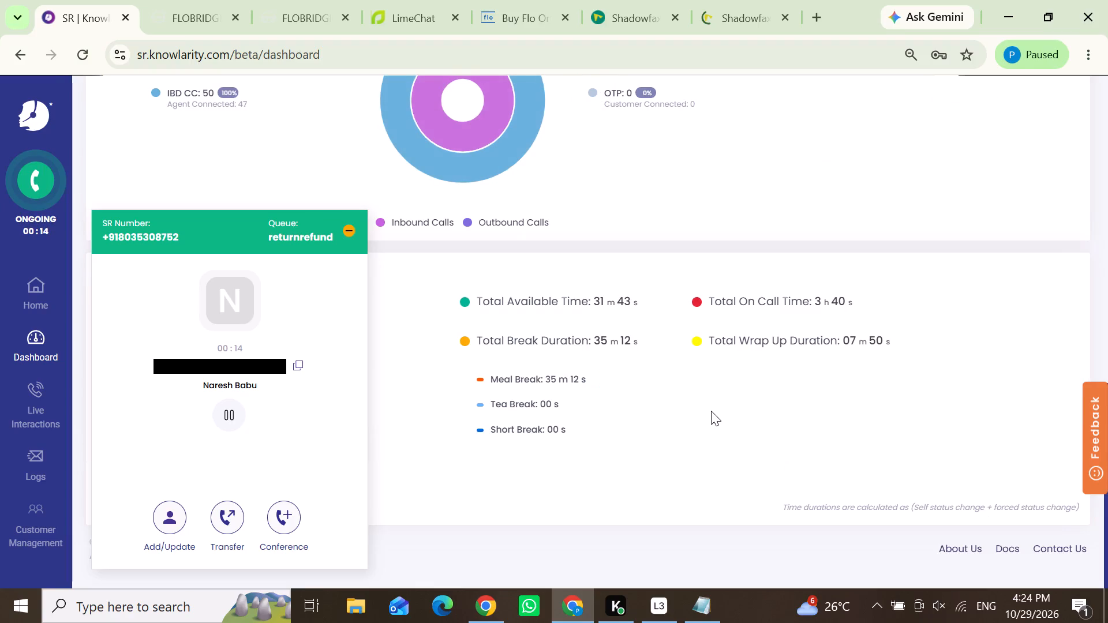
scroll(711, 411, down, 1)
Copy the ongoing caller's number from the call card and bring it to the FLOBRIDGE CRM for an order lookup.
click(301, 362)
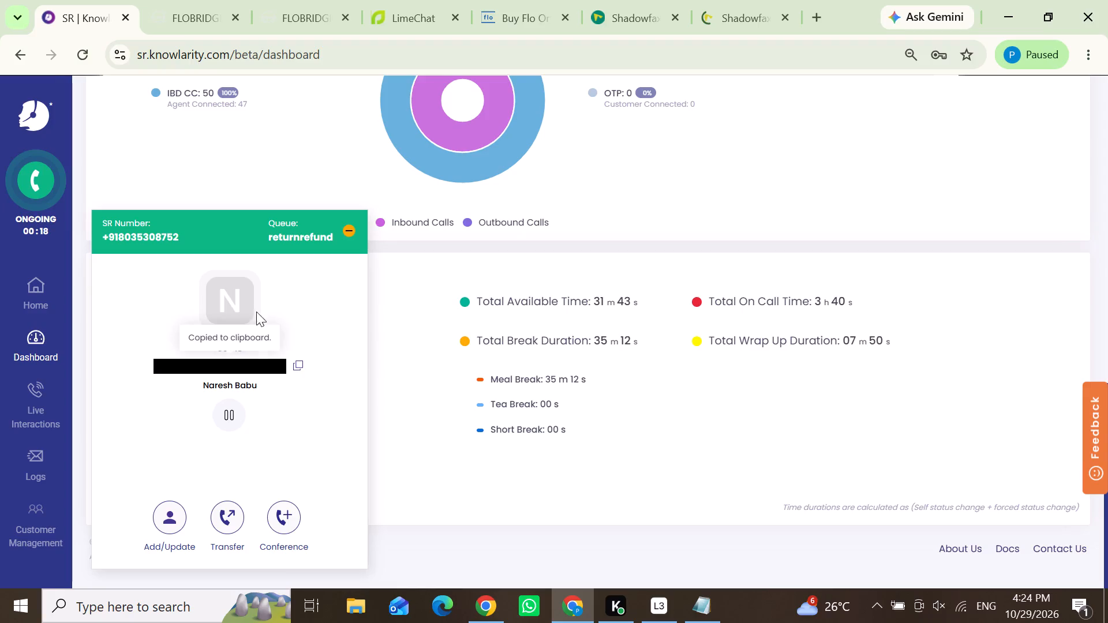
click(164, 6)
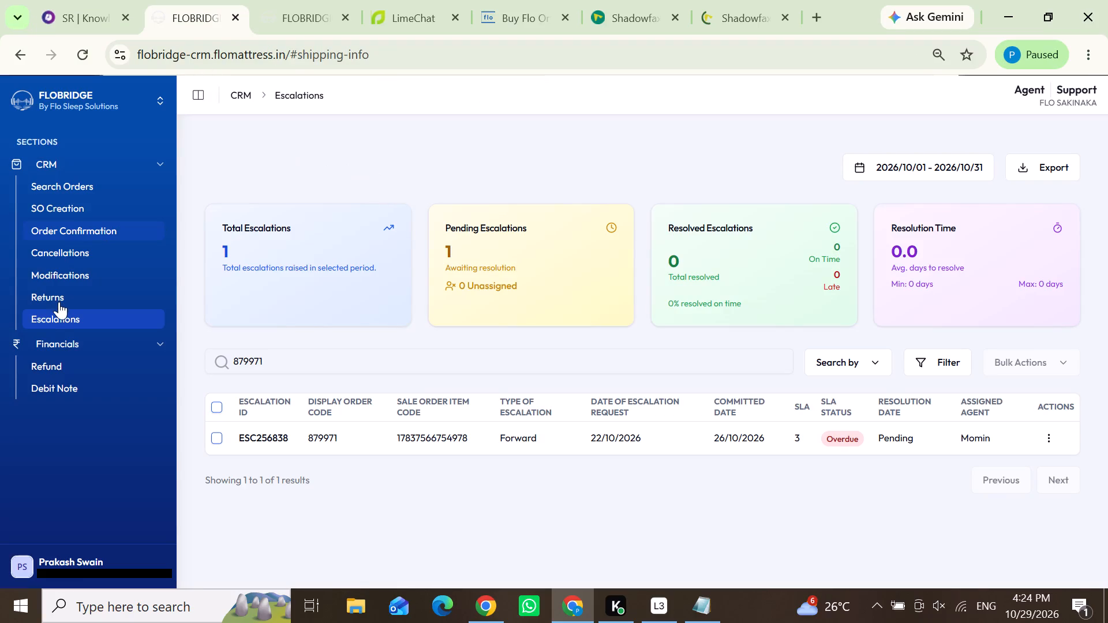
Search the CRM orders by Notification Mobile using the caller's copied phone number without its leading prefix.
click(71, 191)
click(319, 151)
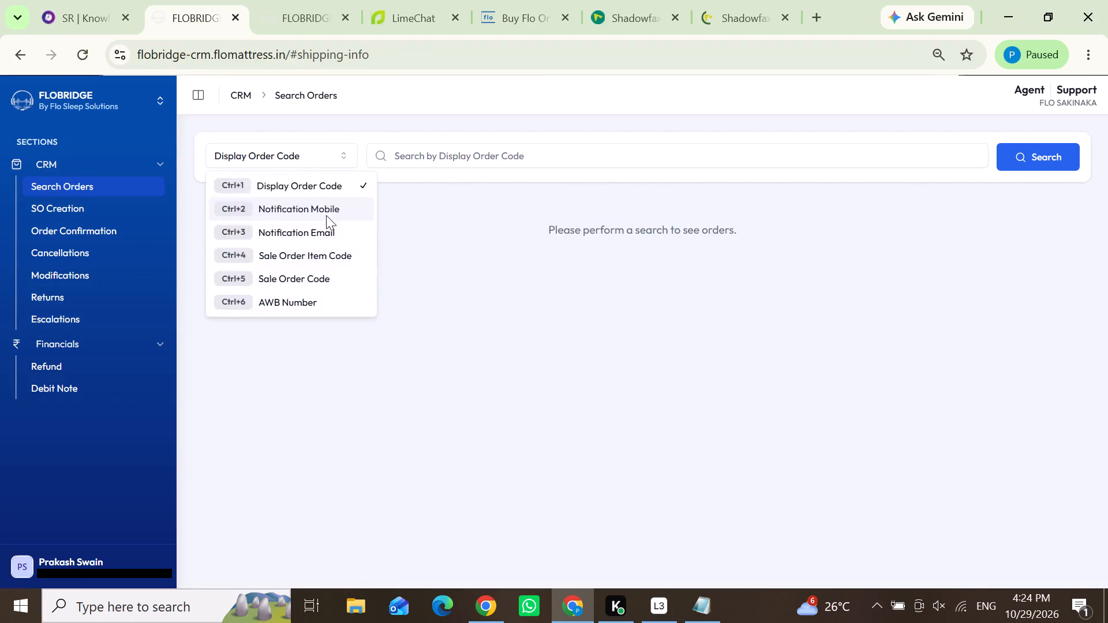
click(327, 220)
click(305, 153)
click(300, 207)
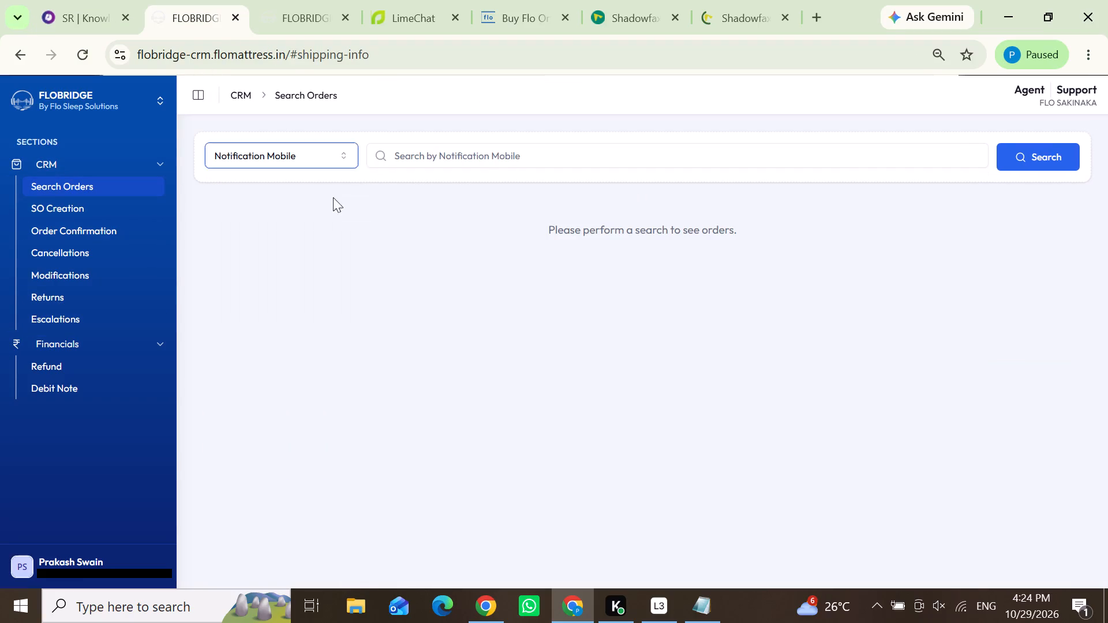
key(ctrl+v)
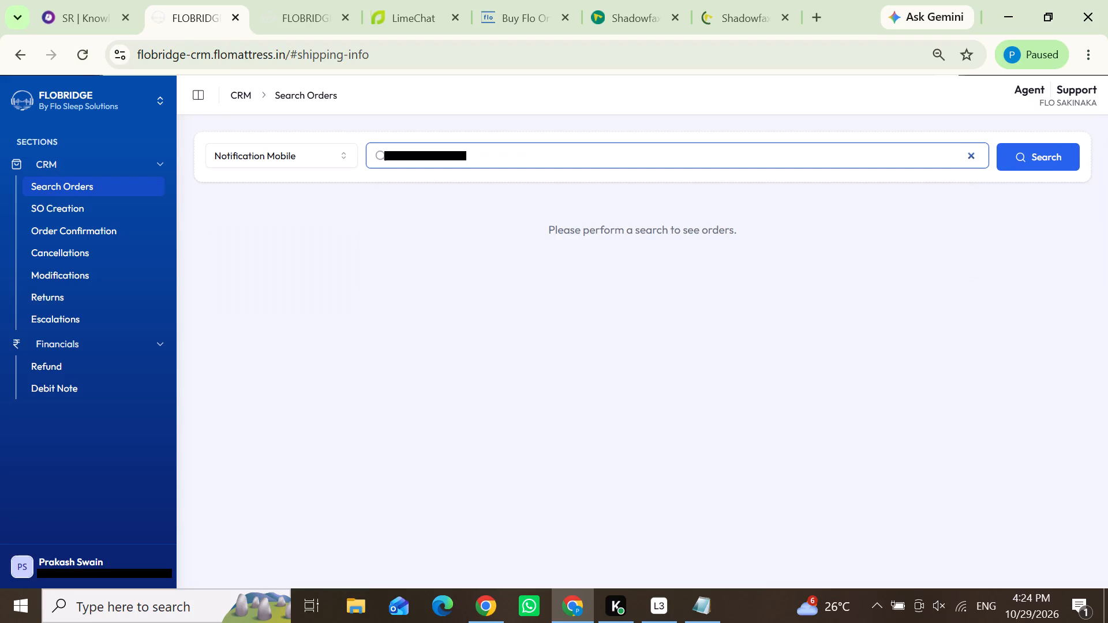
drag(409, 152, 285, 151)
key(BackSpace)
click(1057, 161)
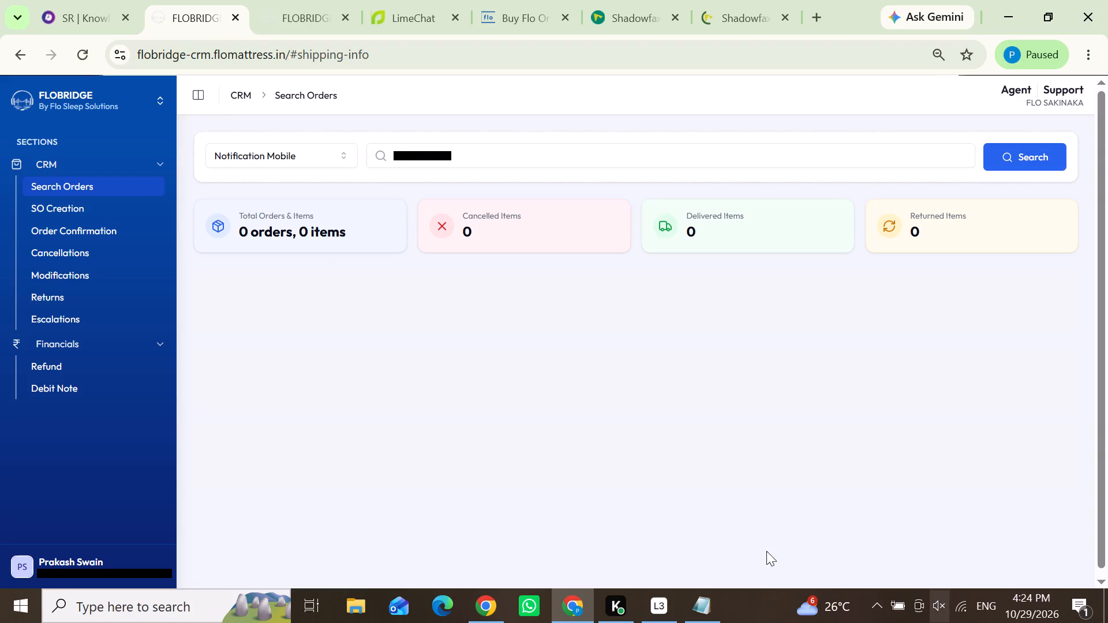
click(755, 501)
scroll(755, 502, down, 3)
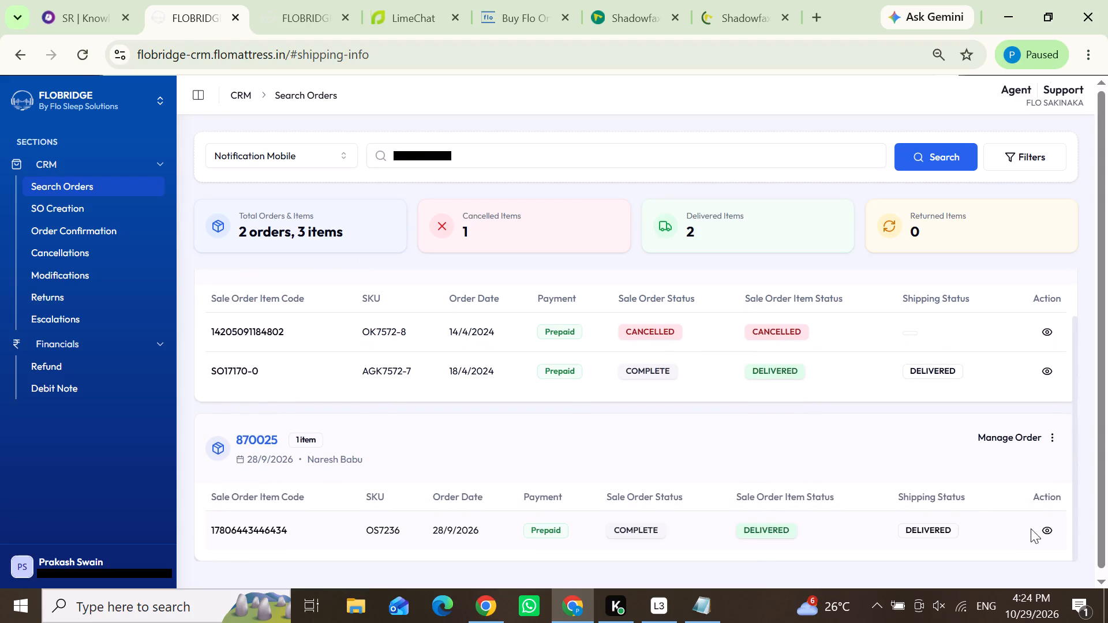
click(1036, 529)
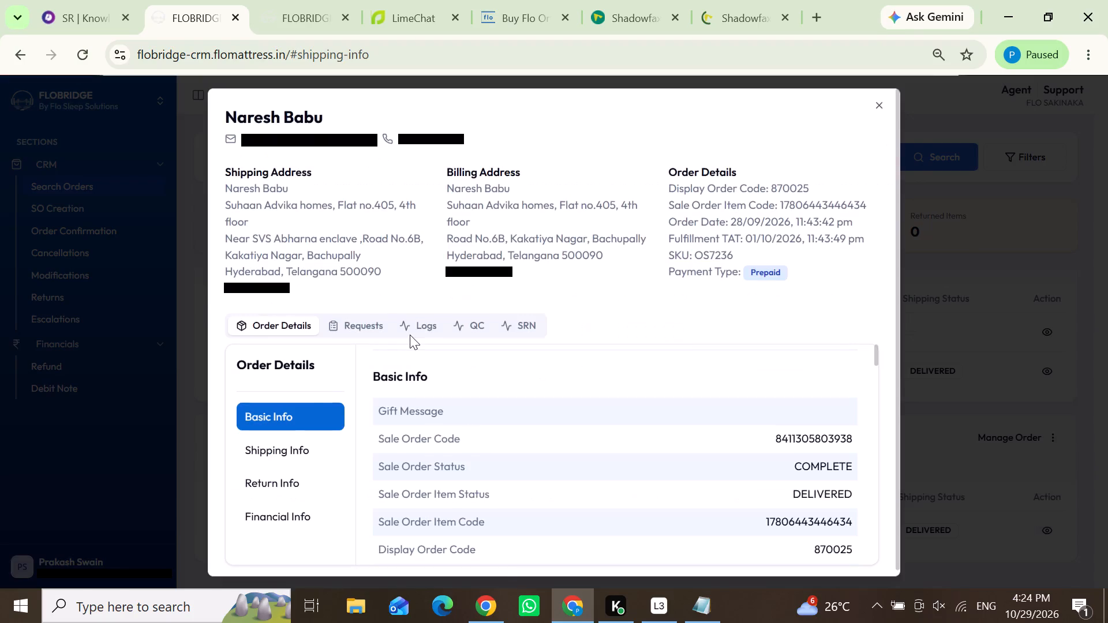
click(409, 335)
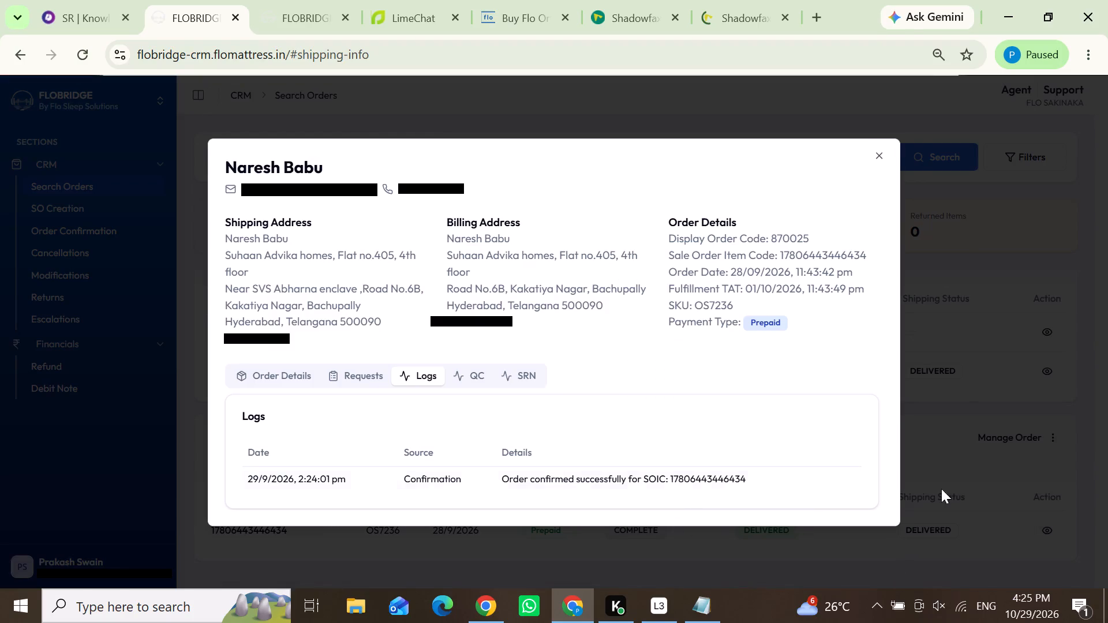
click(941, 489)
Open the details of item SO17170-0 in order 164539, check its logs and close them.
click(1043, 377)
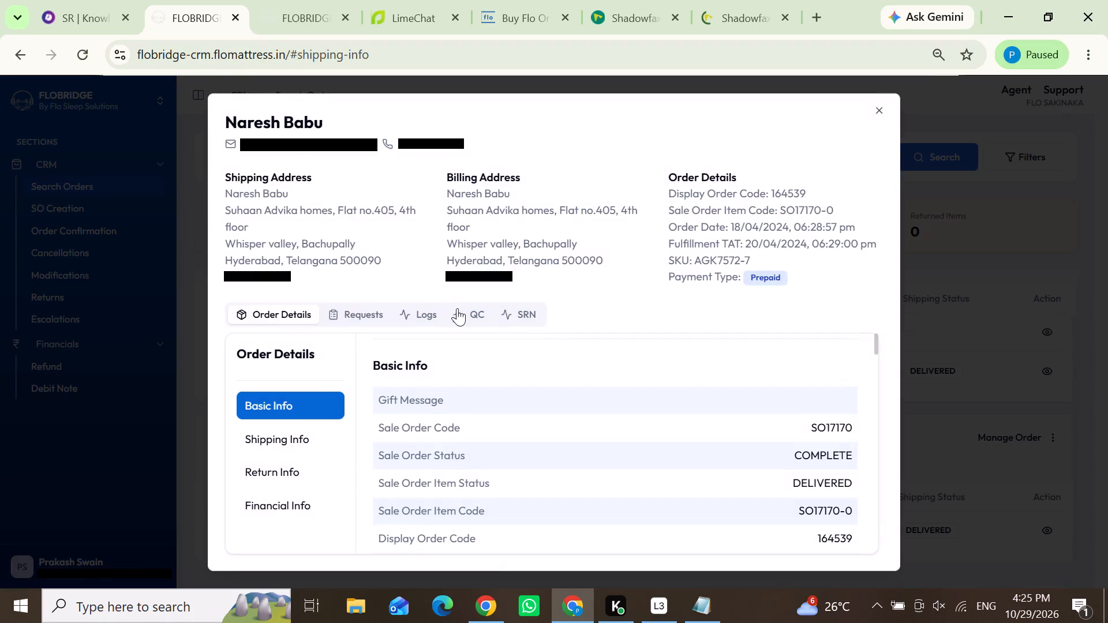
click(425, 308)
scroll(690, 500, down, 2)
click(639, 528)
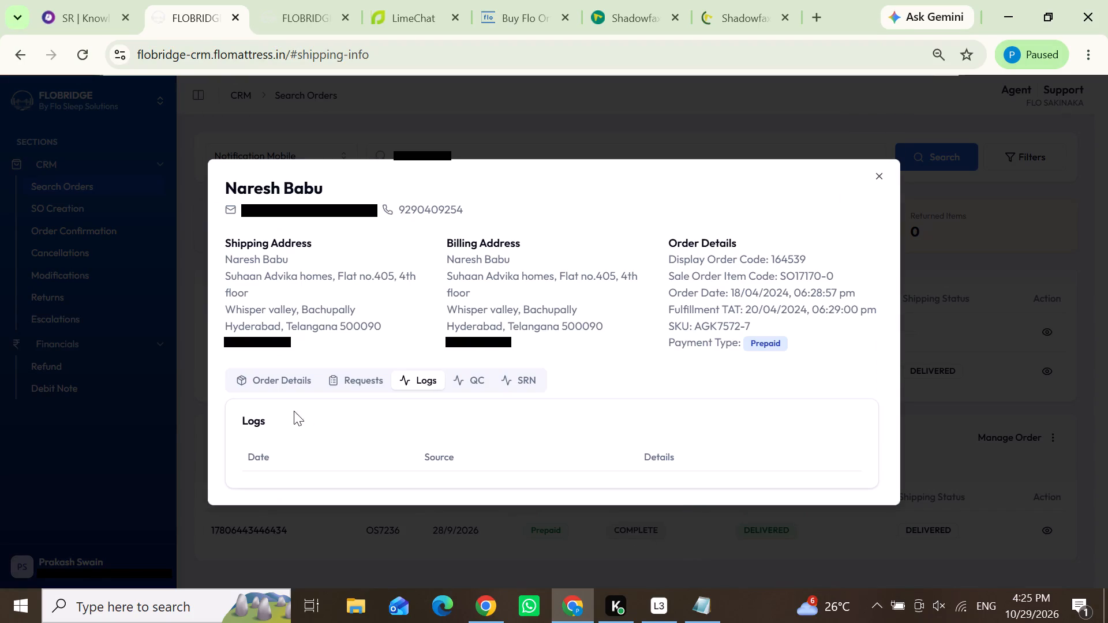
drag(282, 436, 223, 442)
key(ctrl+c)
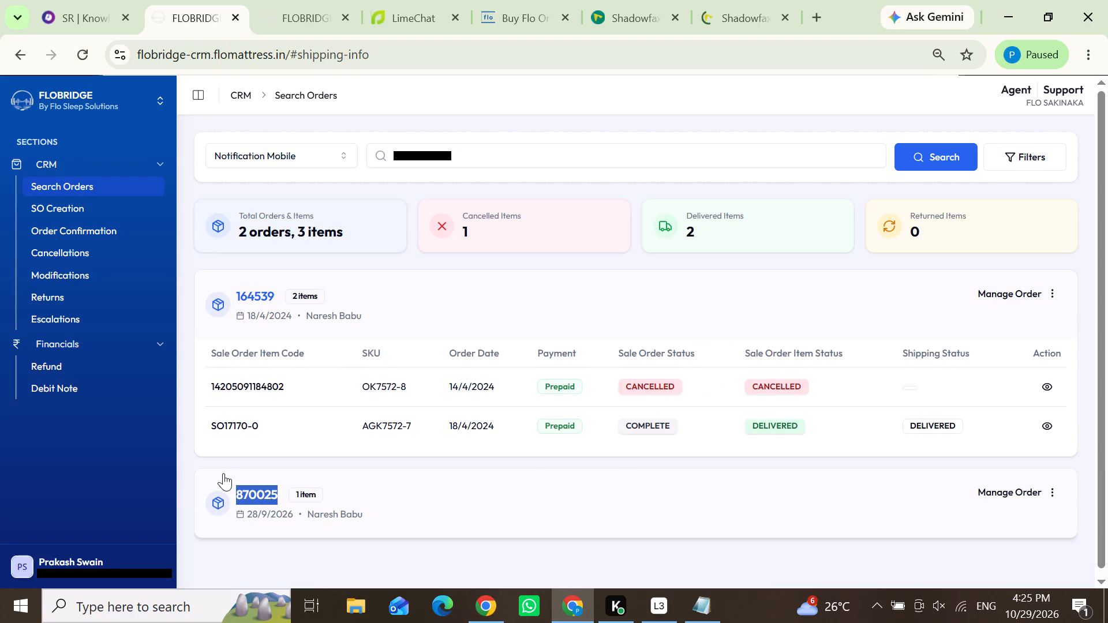
click(57, 290)
click(488, 321)
key(ctrl+v)
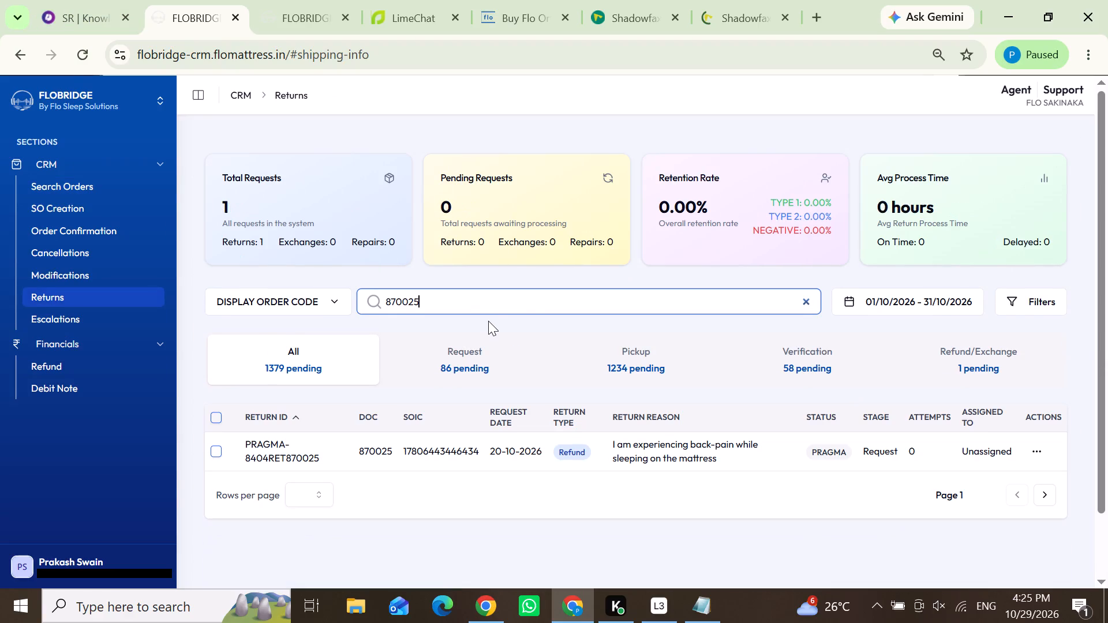
click(1039, 449)
click(993, 497)
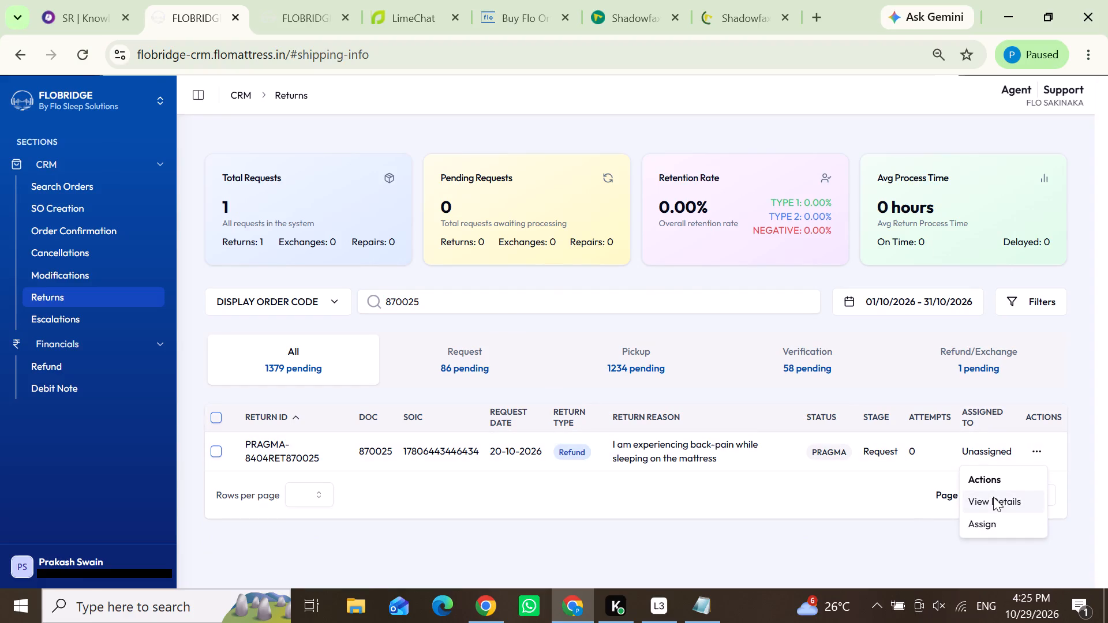
scroll(646, 397, down, 3)
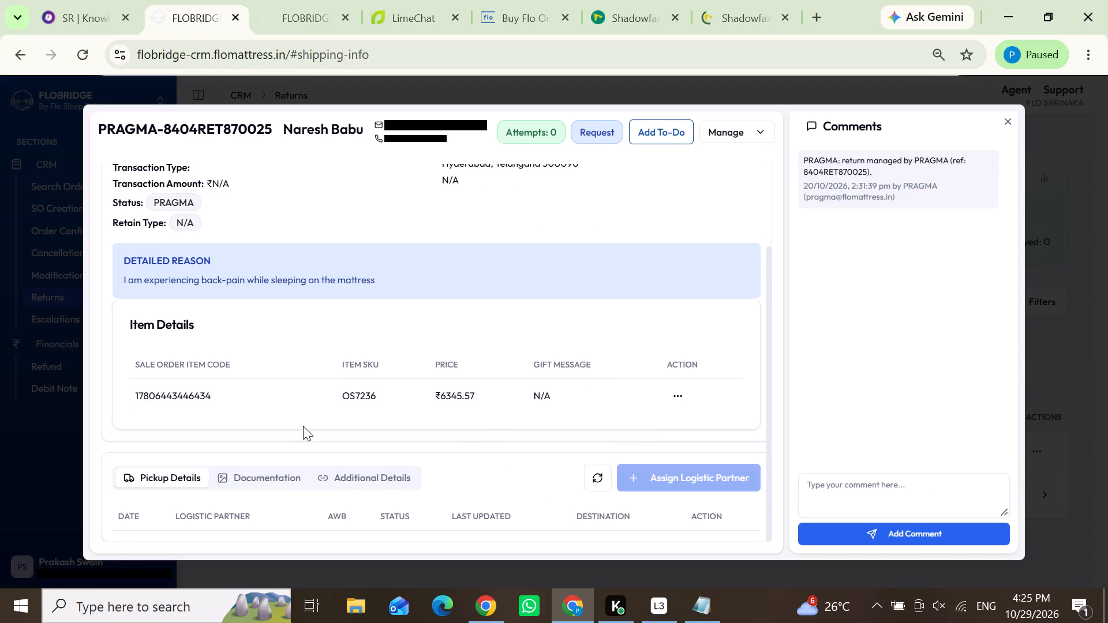
click(0, 410)
drag(447, 301, 359, 310)
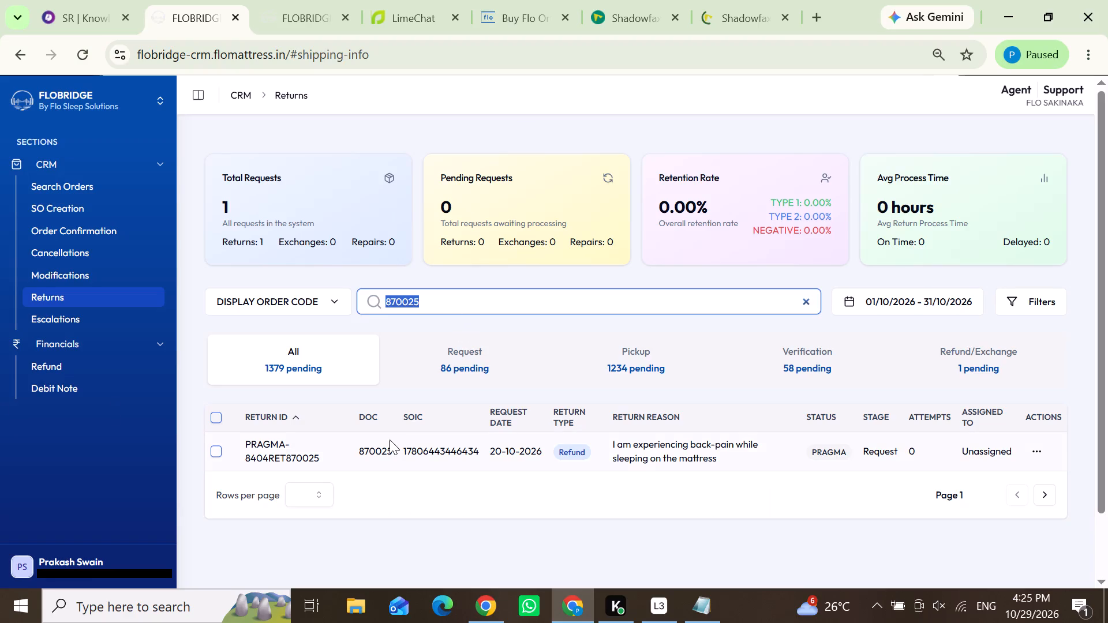
key(ctrl+c)
click(61, 0)
click(167, 524)
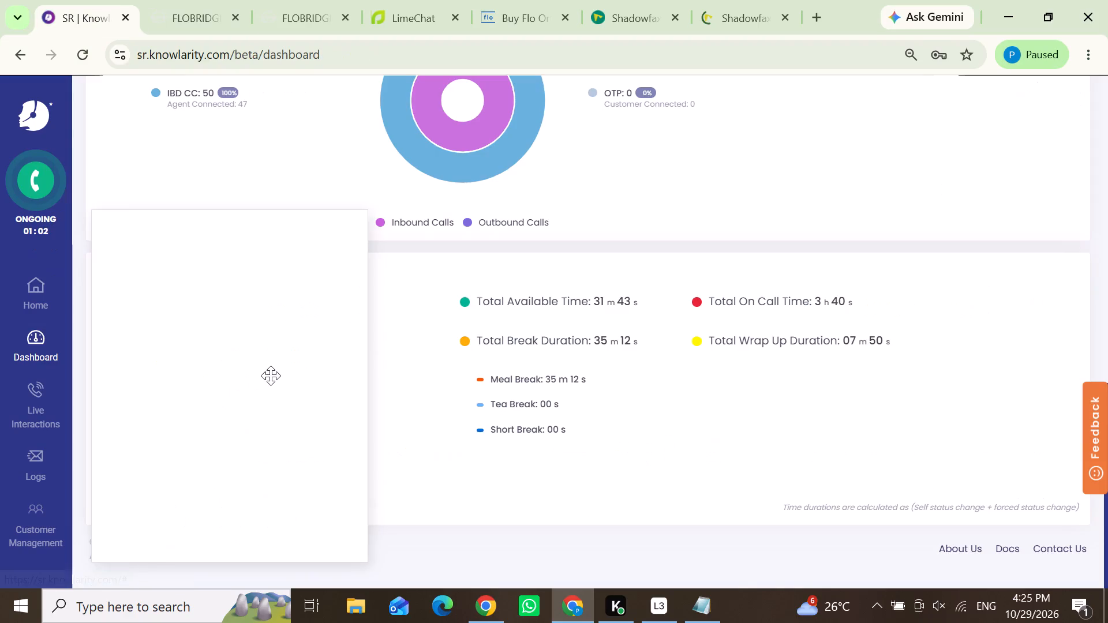
scroll(256, 410, down, 1)
click(197, 460)
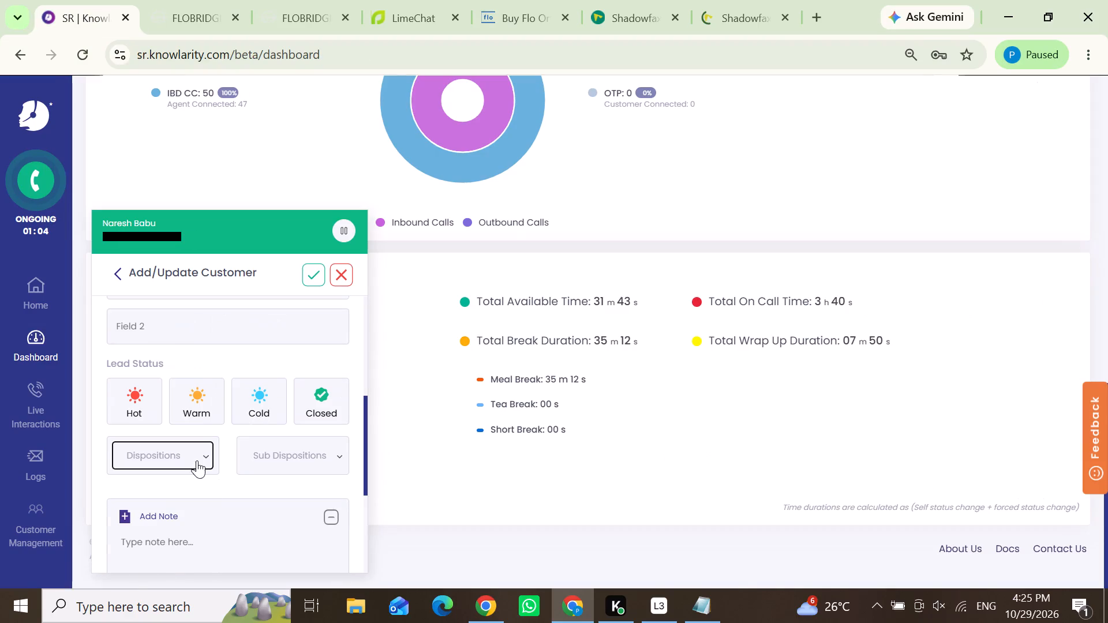
drag(214, 506, 214, 516)
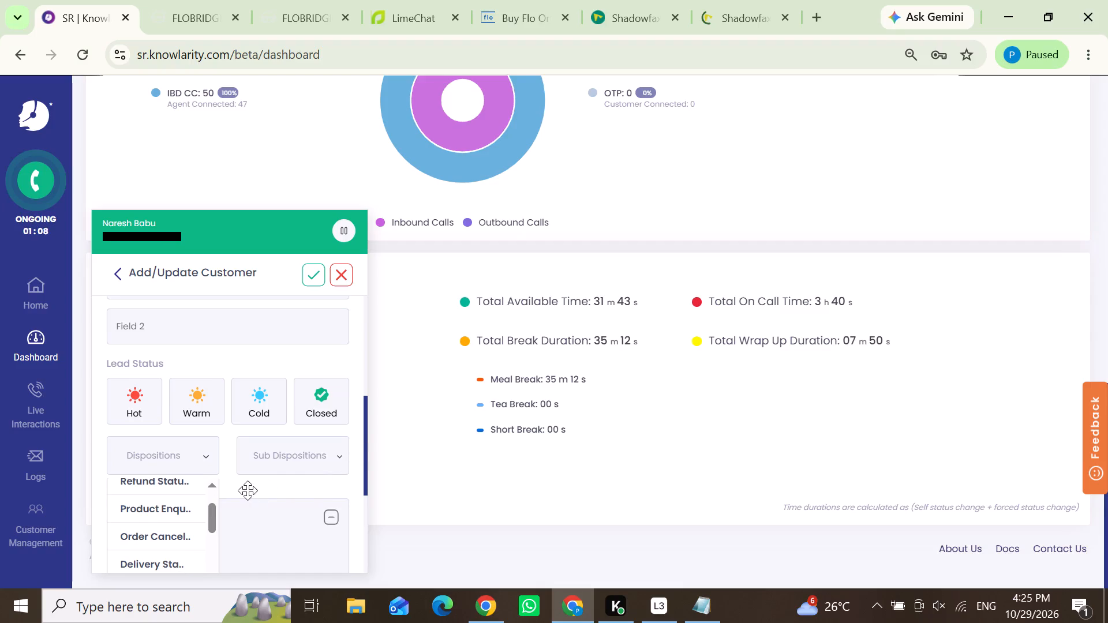
drag(213, 517, 212, 501)
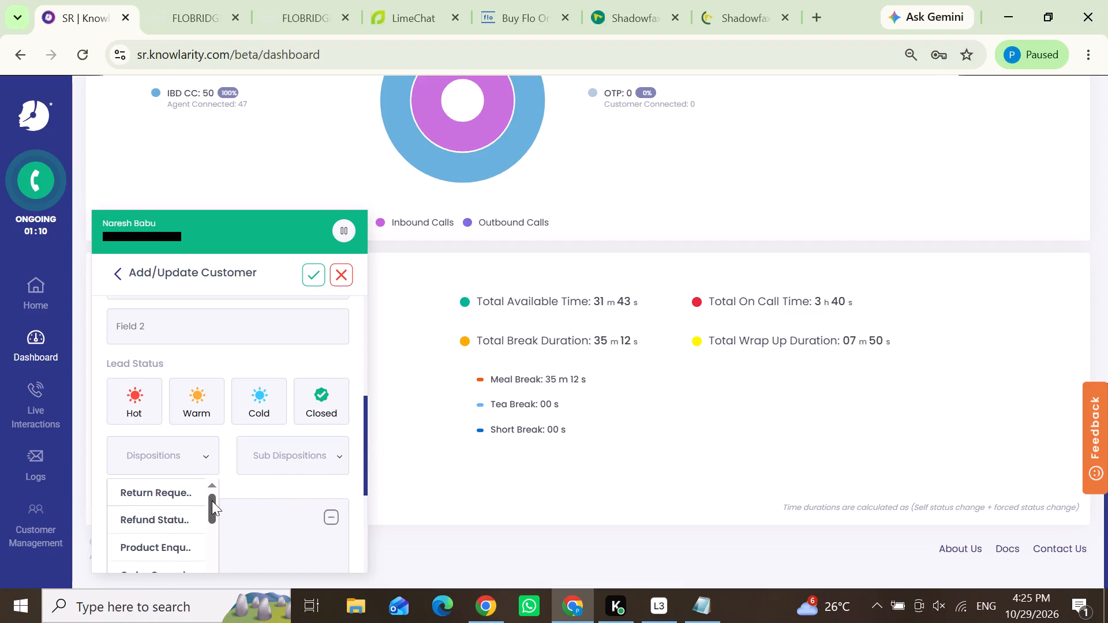
drag(212, 501, 212, 498)
click(178, 523)
click(189, 555)
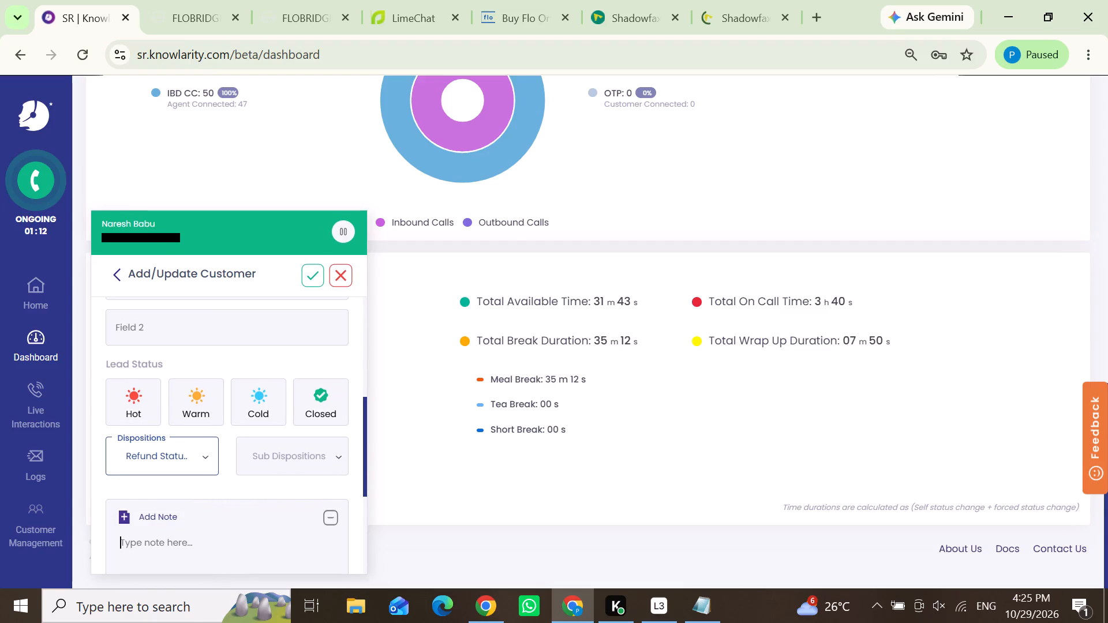
key(ctrl+v)
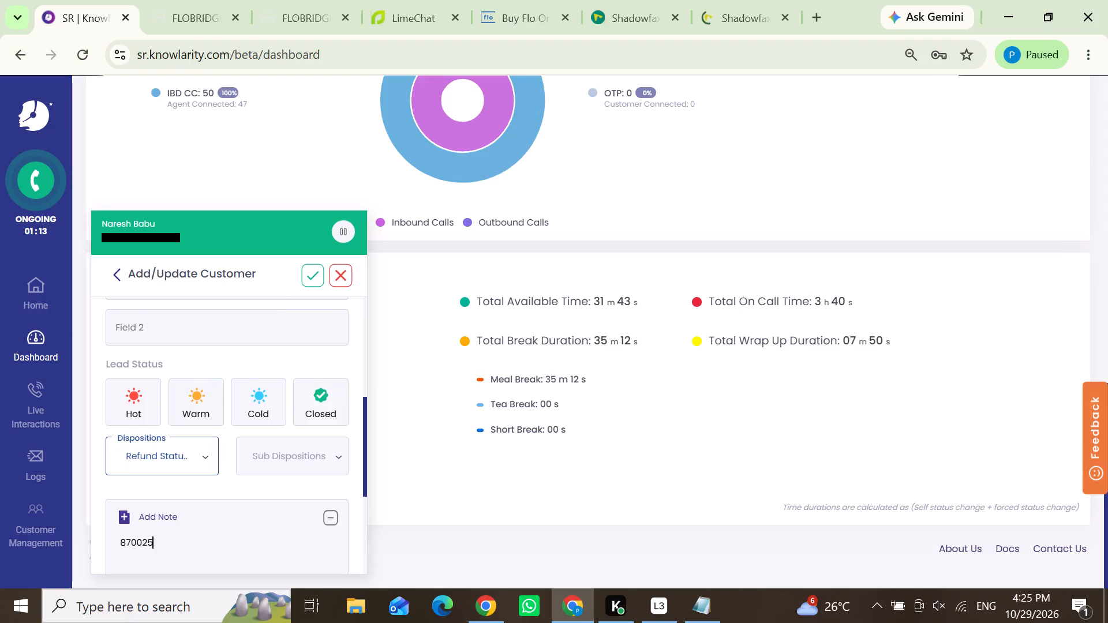
click(309, 270)
click(181, 0)
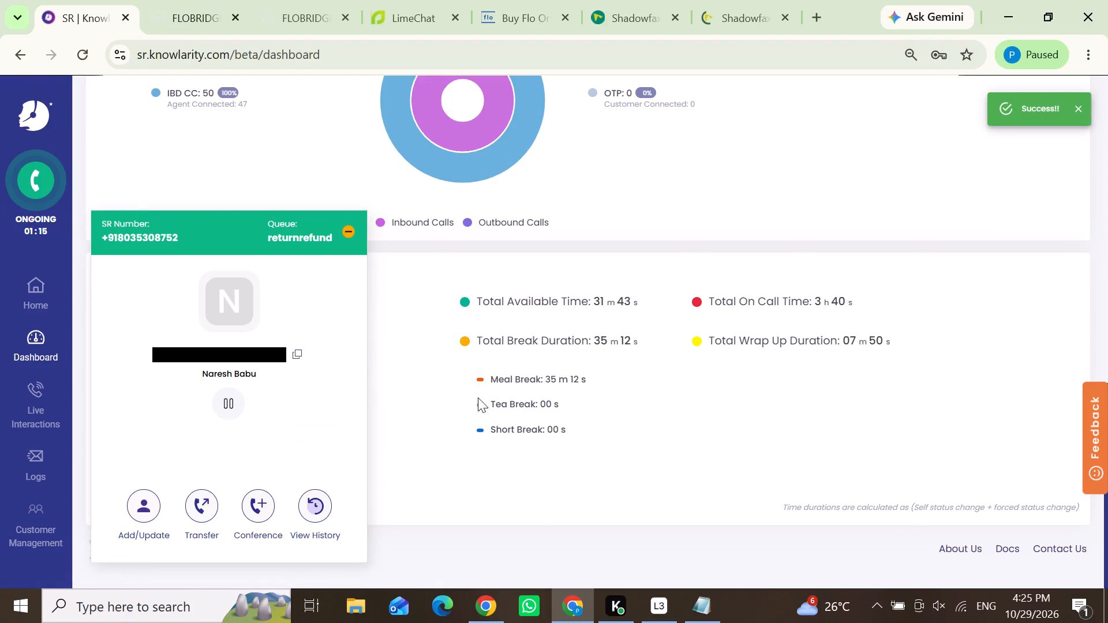
click(129, 0)
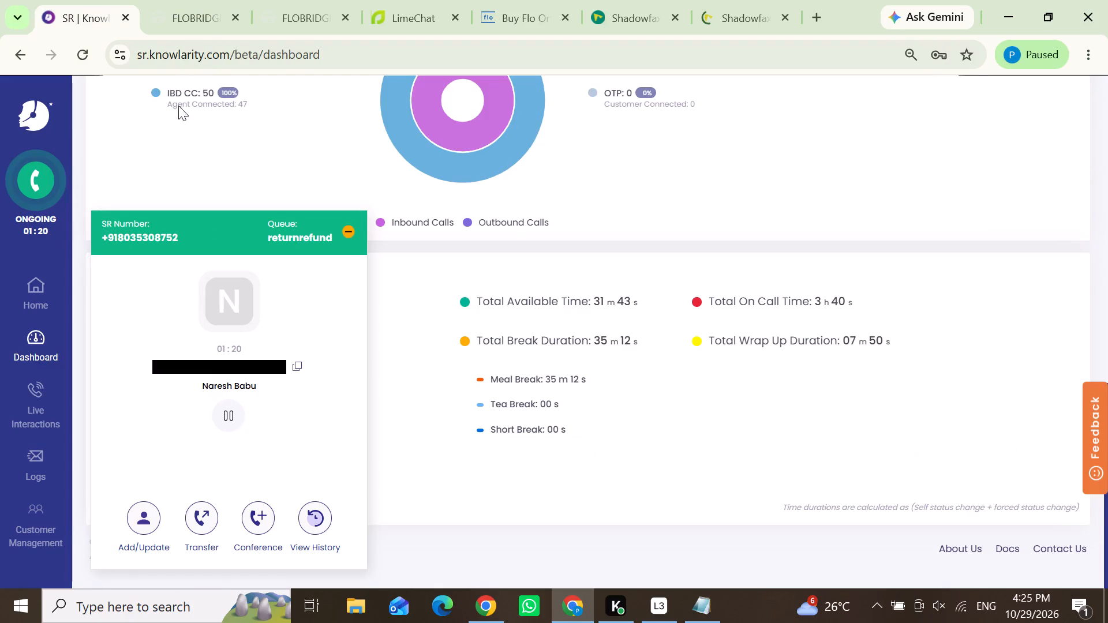
click(175, 0)
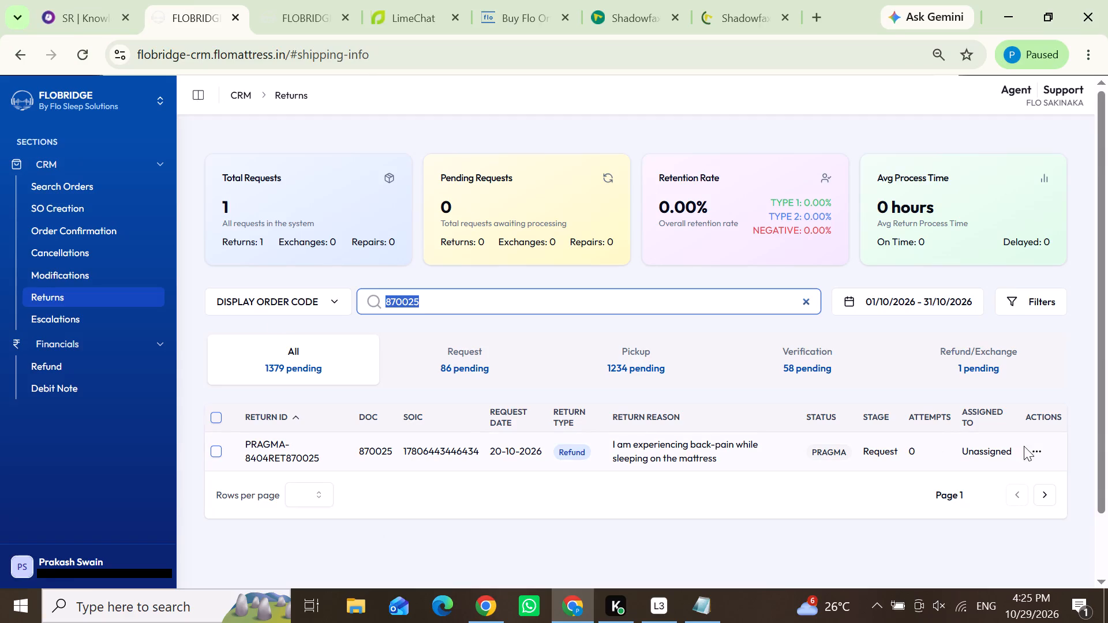
drag(1107, 454, 1105, 415)
click(1037, 453)
click(1005, 499)
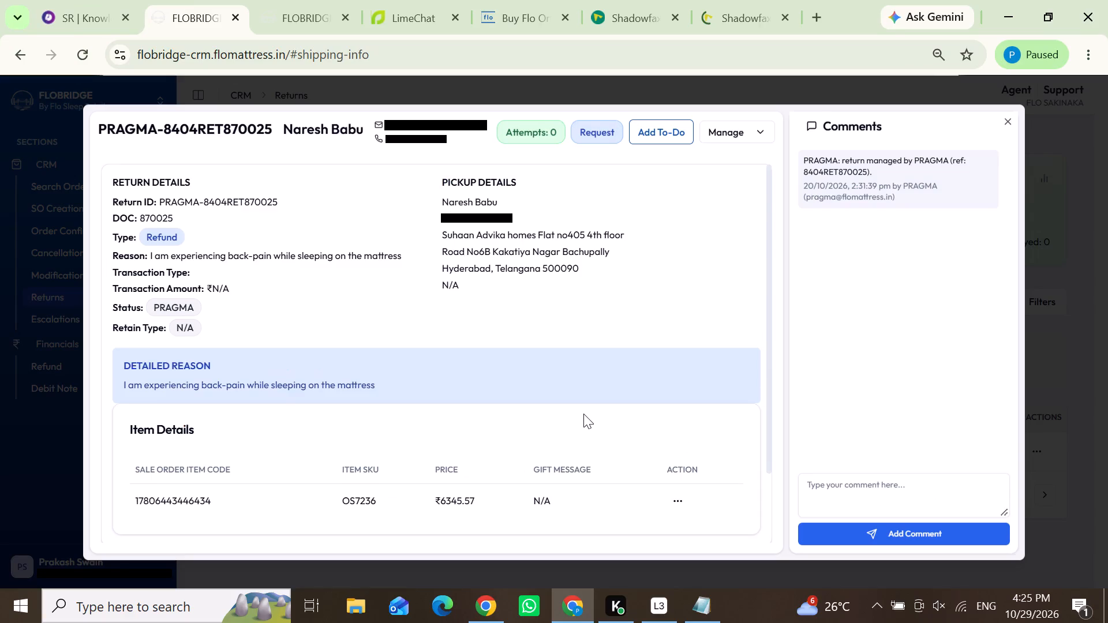
scroll(583, 414, down, 2)
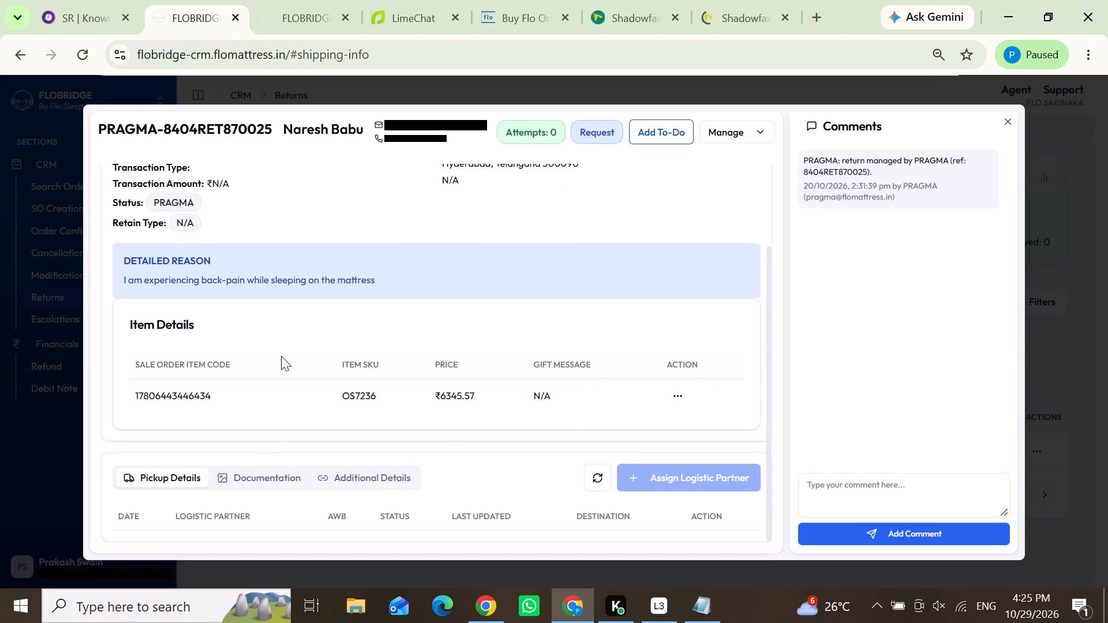
click(0, 441)
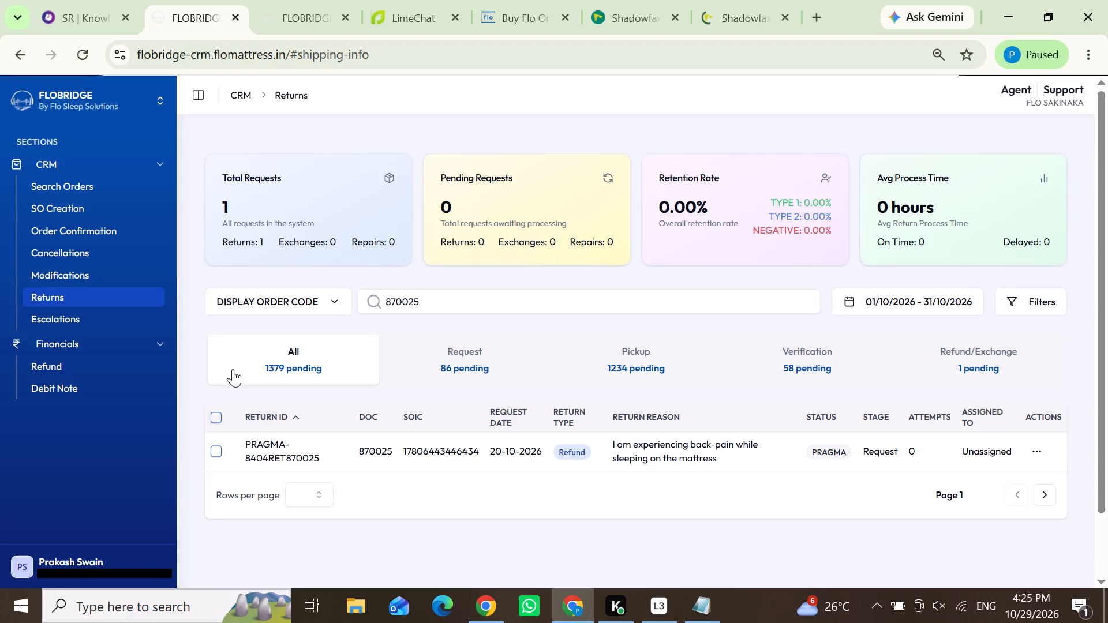
drag(428, 302, 354, 300)
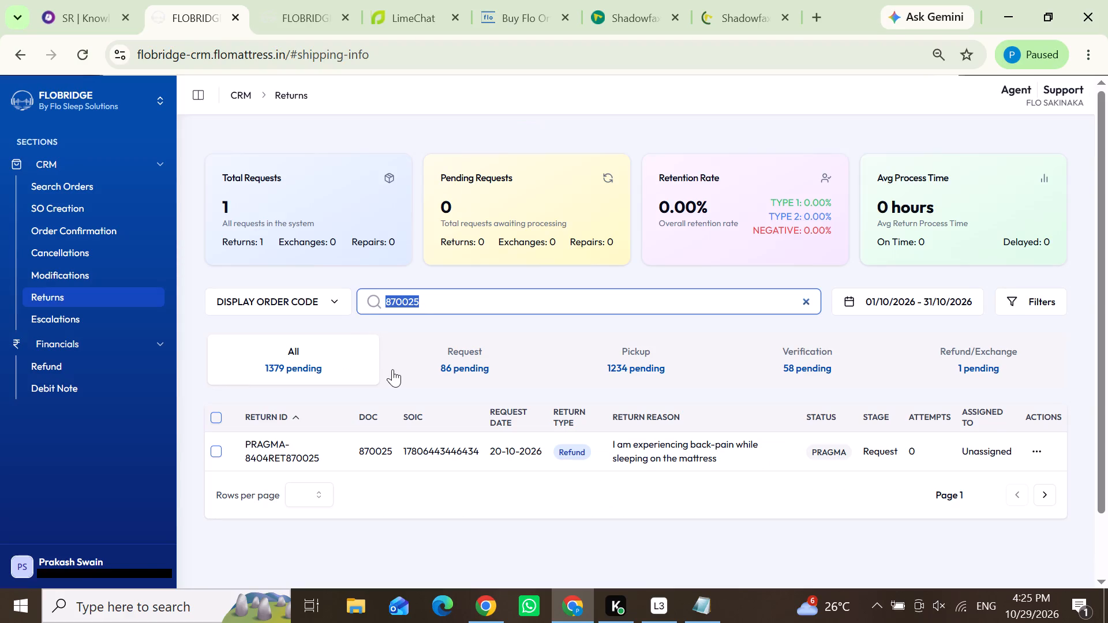
key(ctrl+c)
click(63, 321)
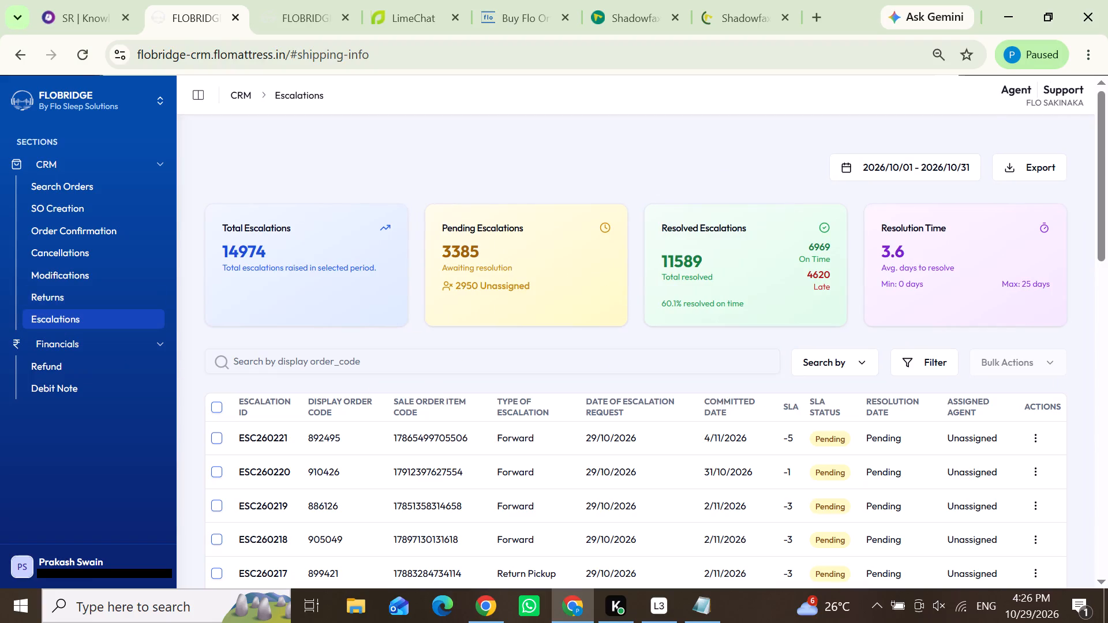
click(422, 366)
key(ctrl+v)
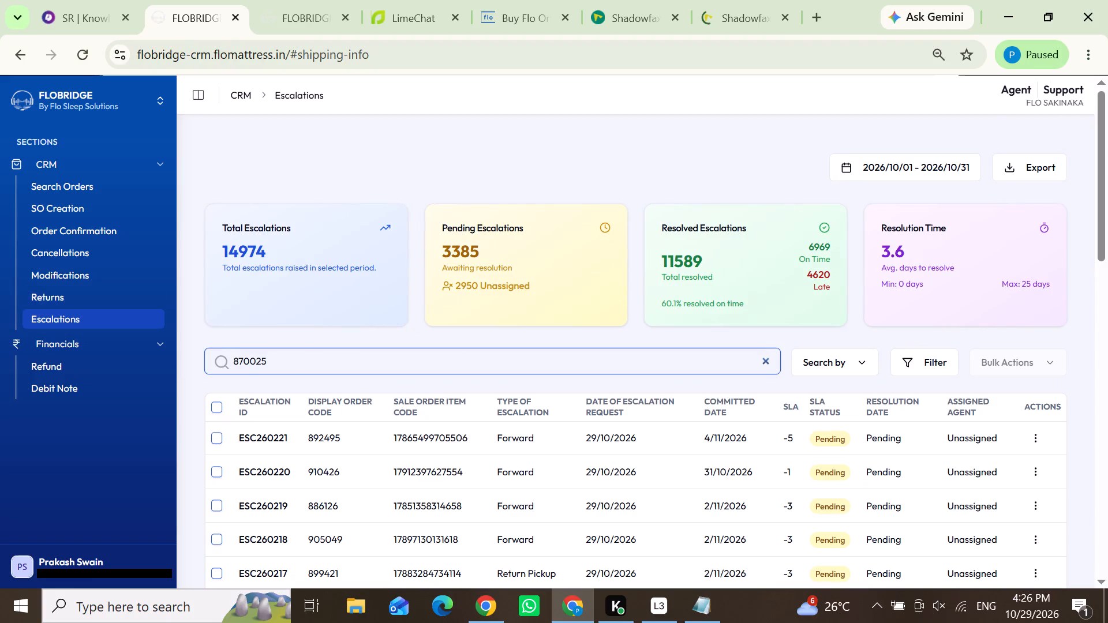
key(Return)
key(Return)
key(Return)
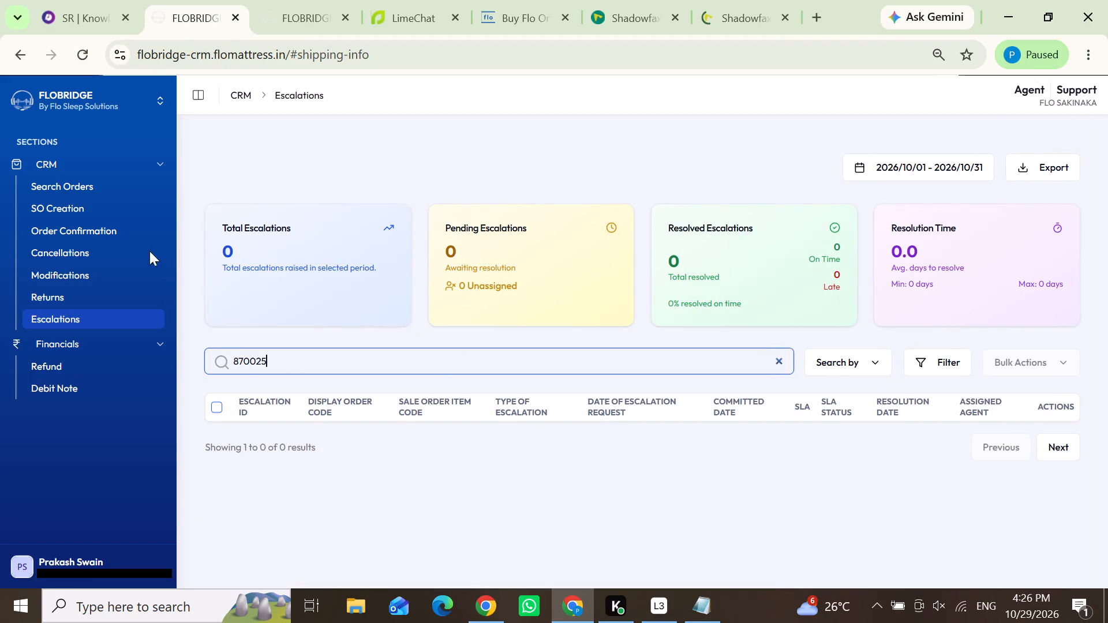
click(85, 189)
click(342, 150)
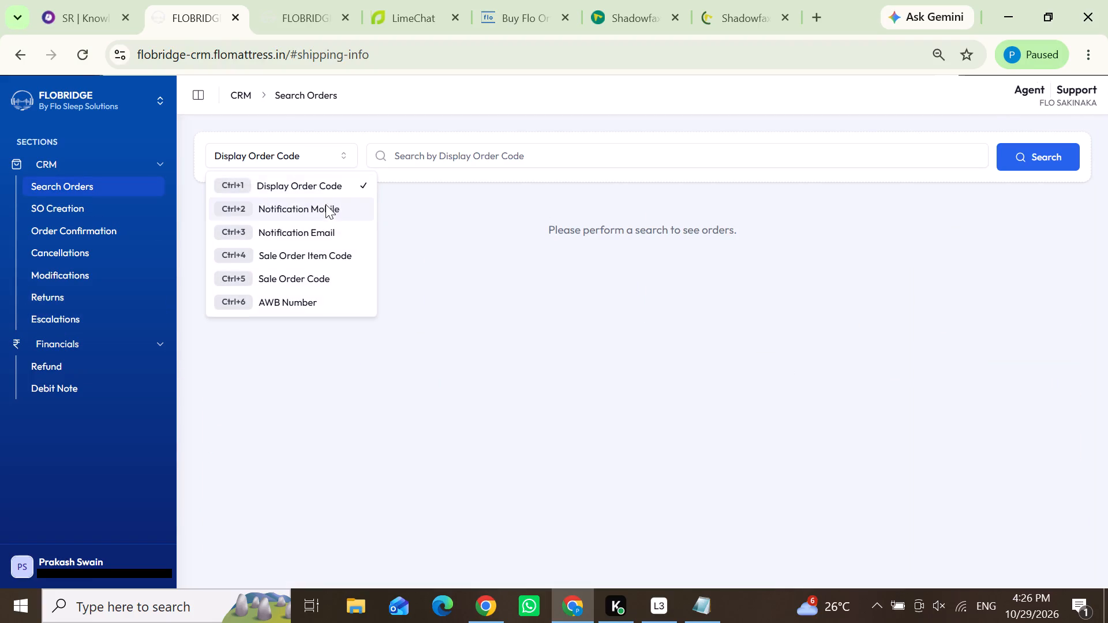
click(459, 153)
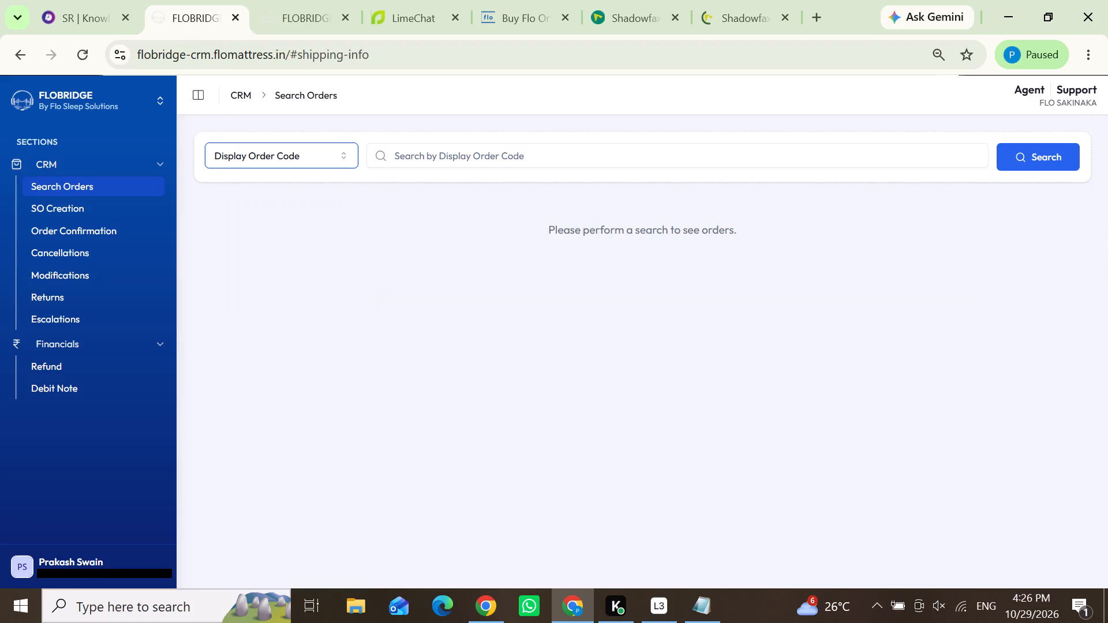
click(457, 158)
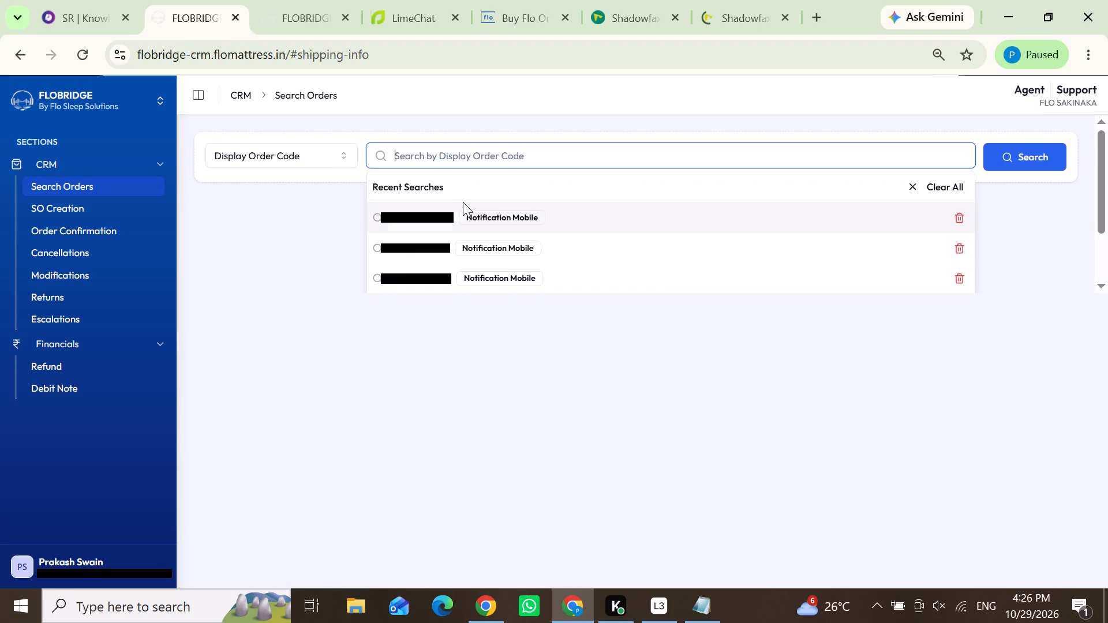
key(ctrl+v)
key(Return)
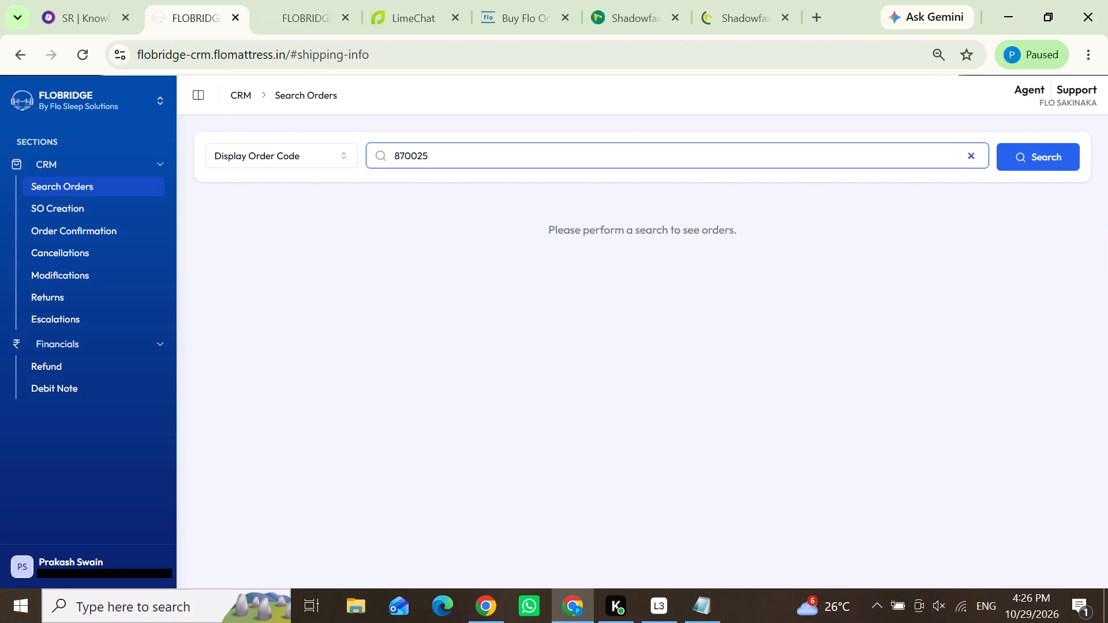
key(Return)
key(Return)
click(1029, 292)
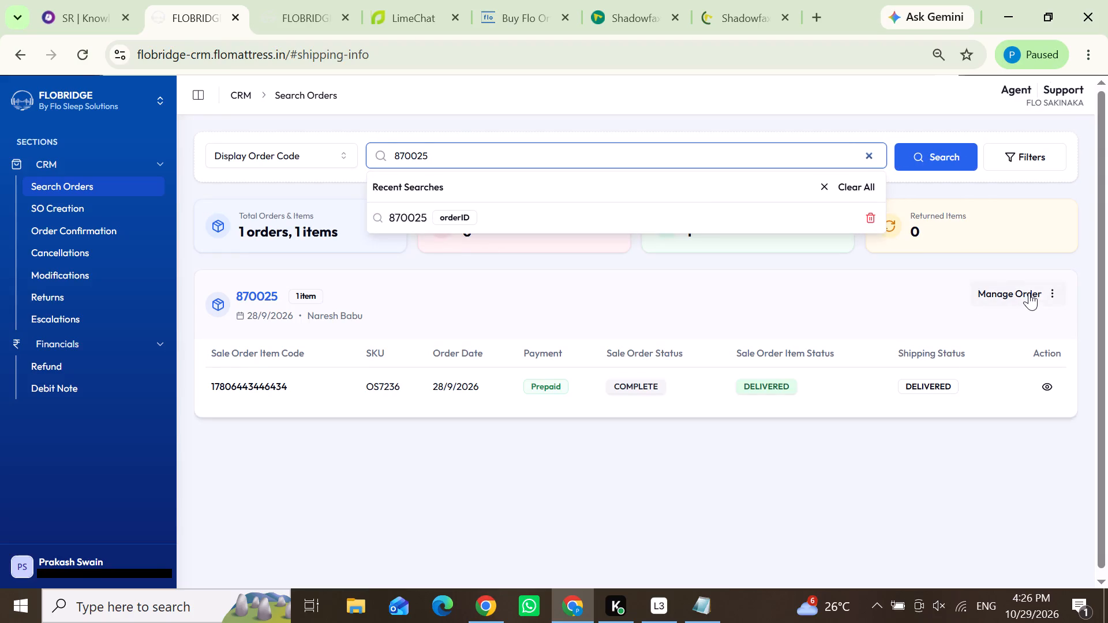
click(1012, 321)
click(589, 202)
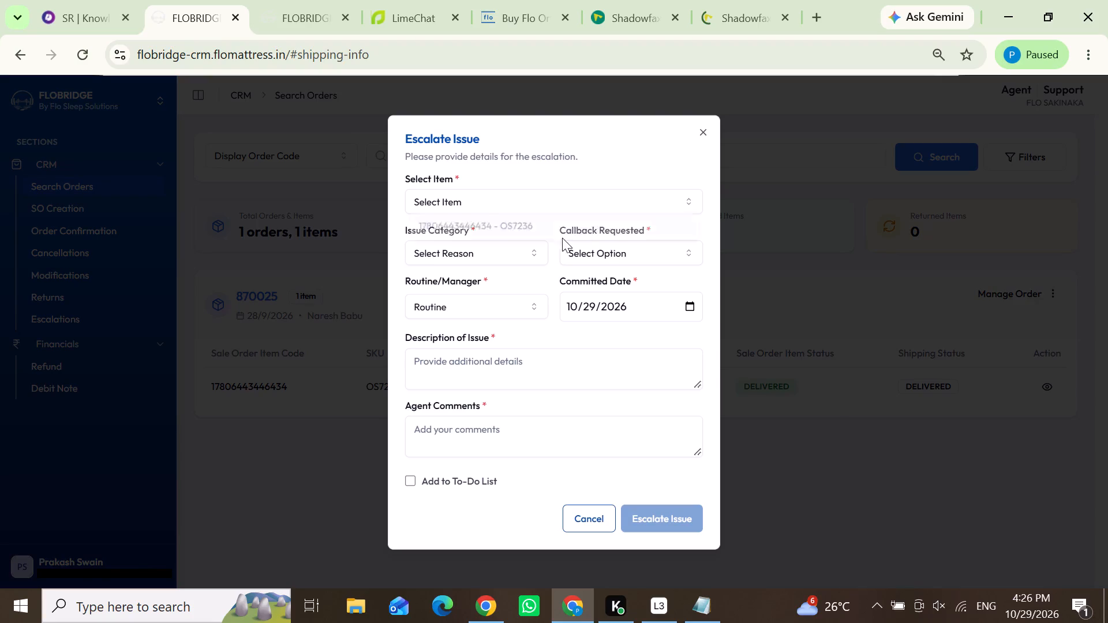
click(508, 235)
click(501, 250)
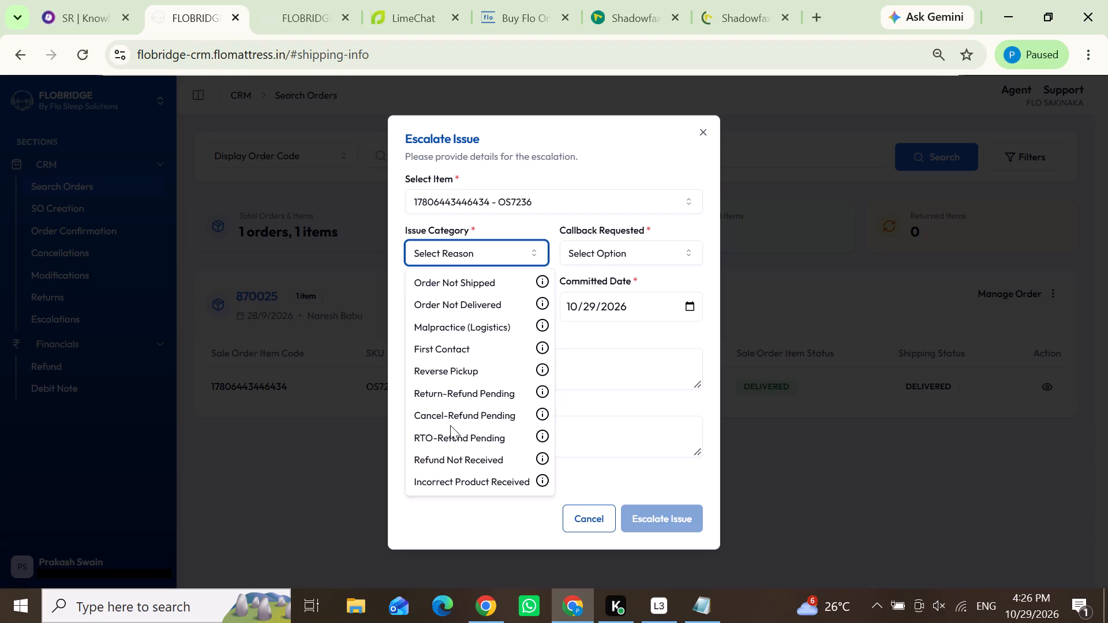
click(454, 392)
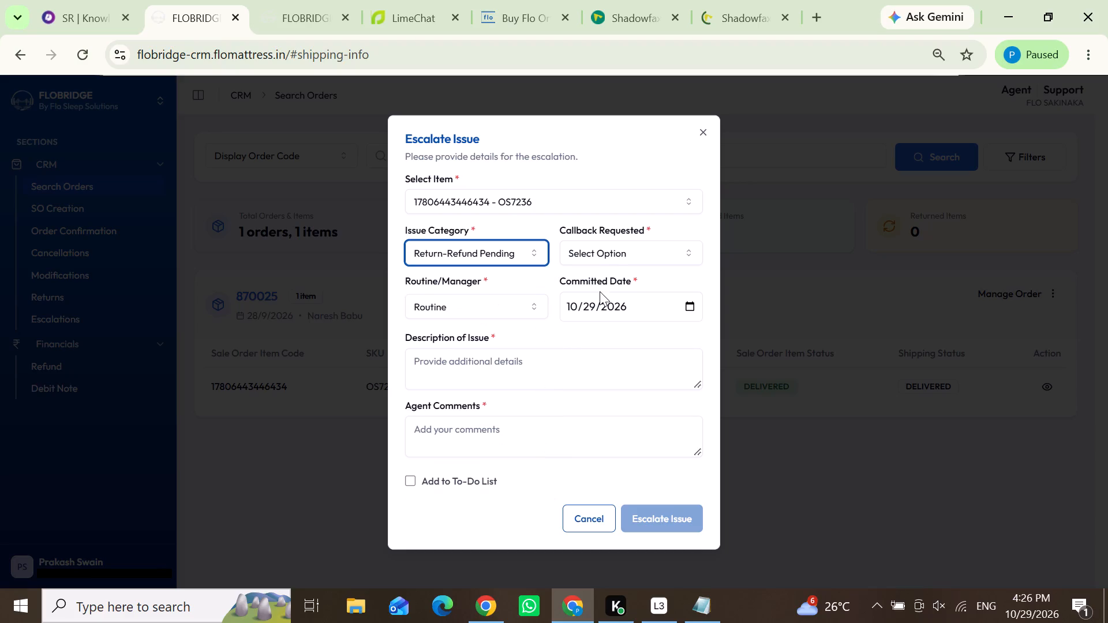
click(609, 251)
click(582, 306)
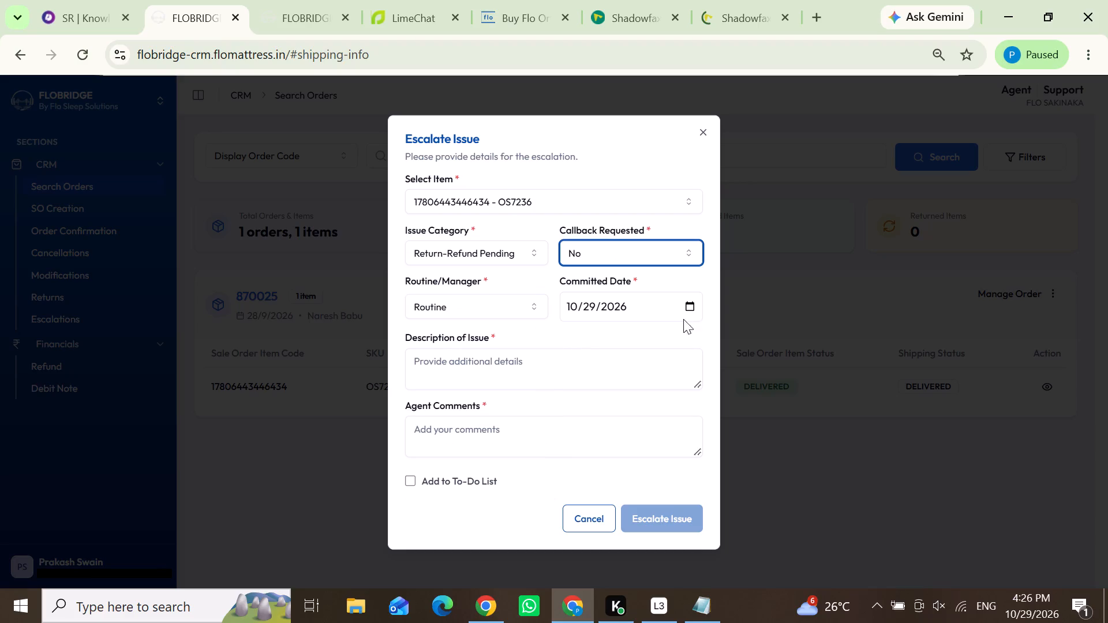
click(691, 305)
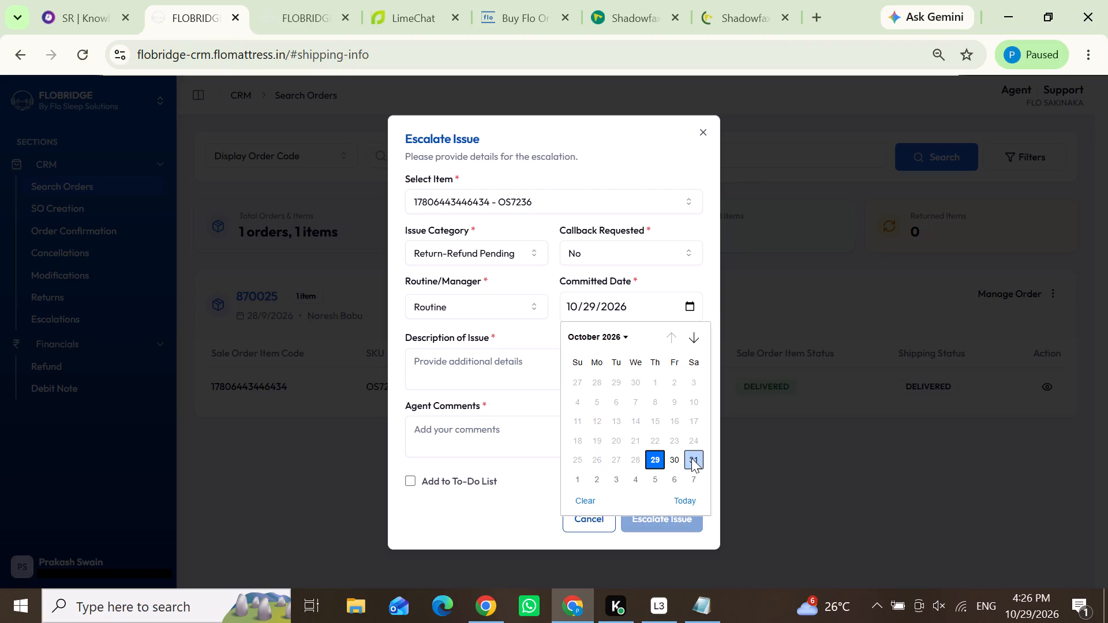
click(613, 478)
click(502, 366)
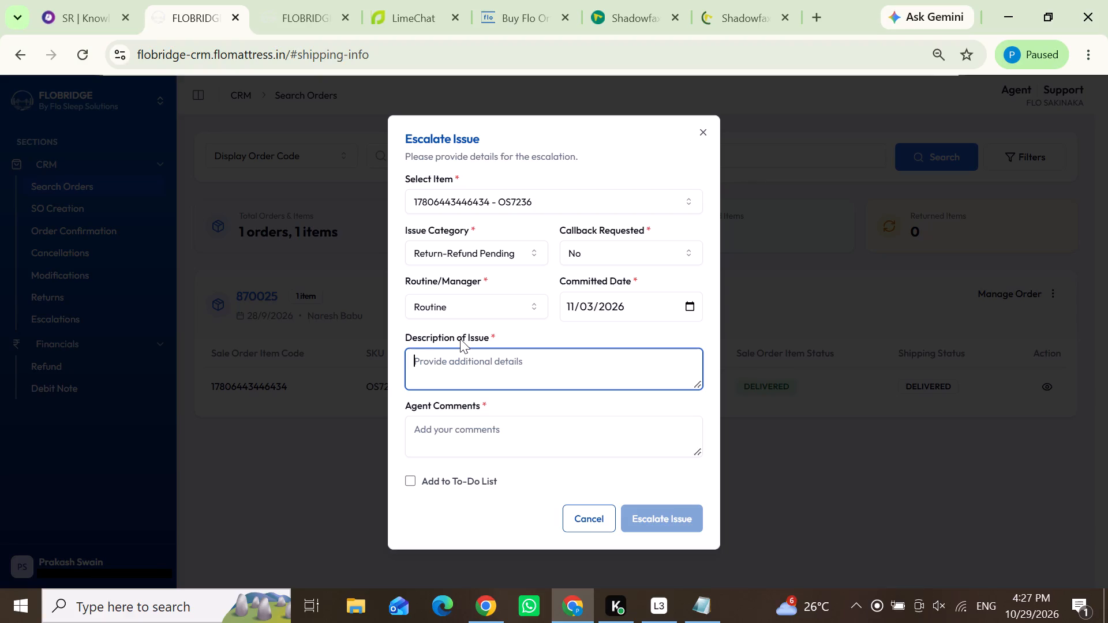
Copy the ongoing caller's number from Knowlarity and search orders by Notification Mobile in the second CRM tab, removing the number's prefix.
click(83, 0)
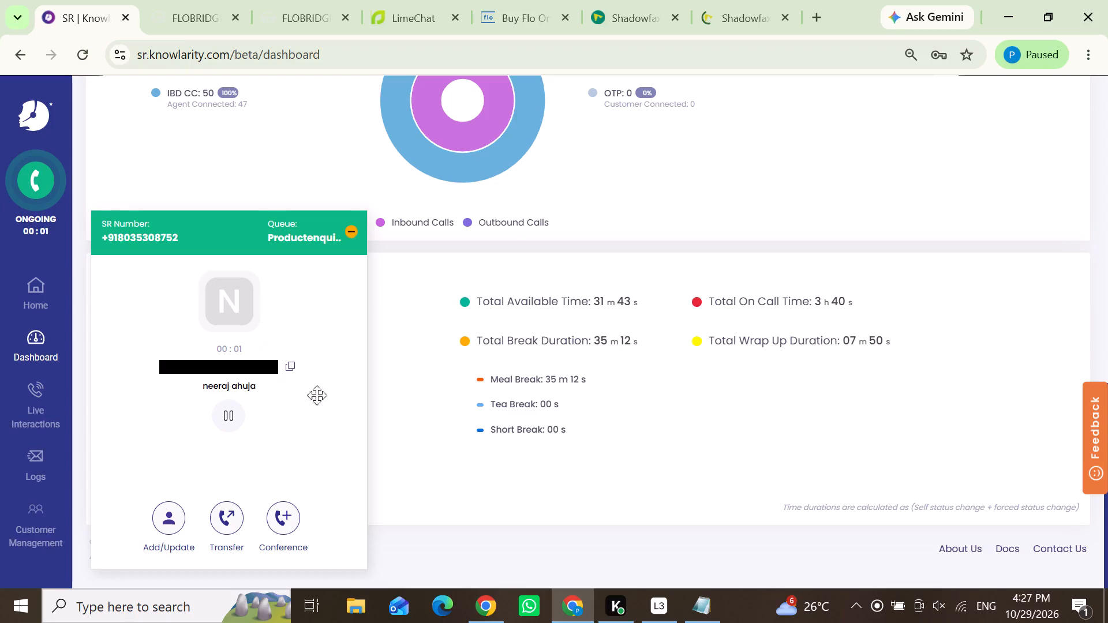
click(292, 366)
click(171, 9)
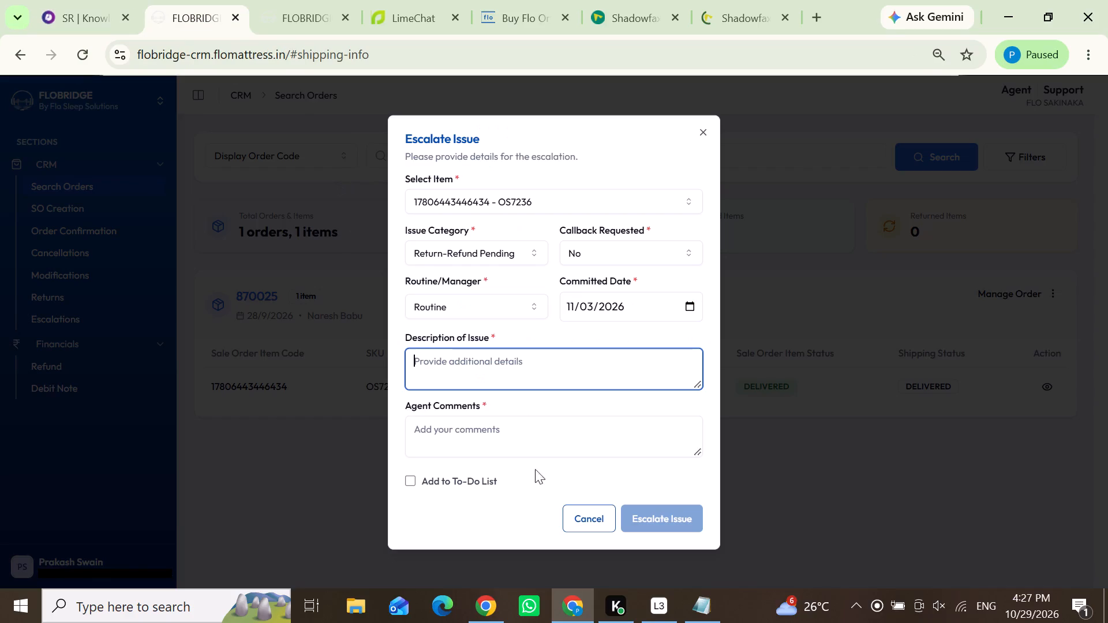
click(269, 0)
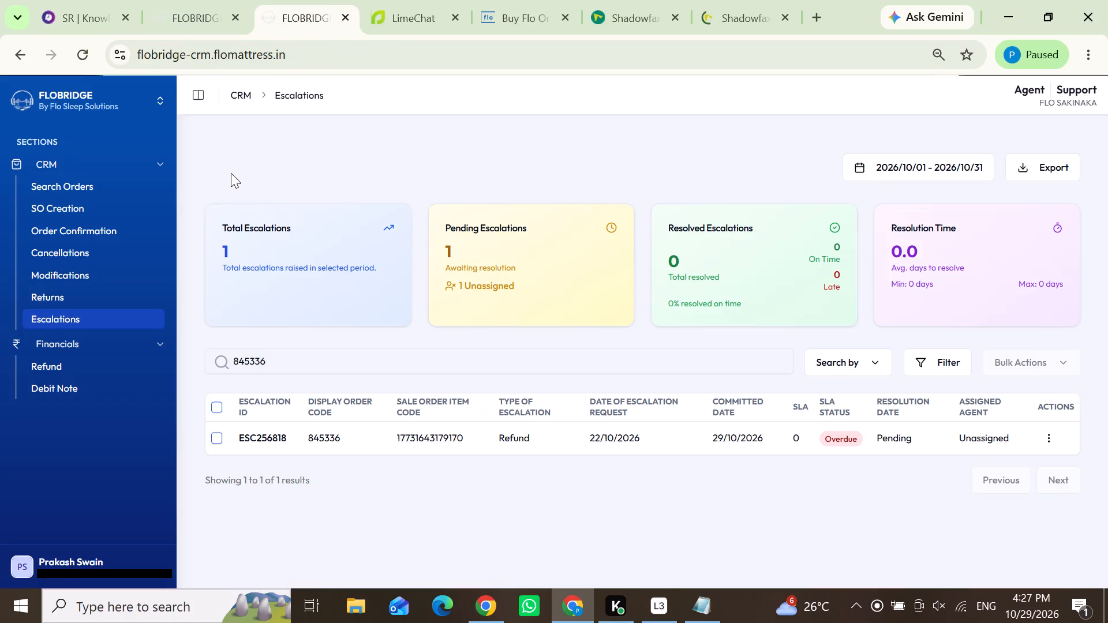
click(68, 182)
click(266, 159)
click(271, 197)
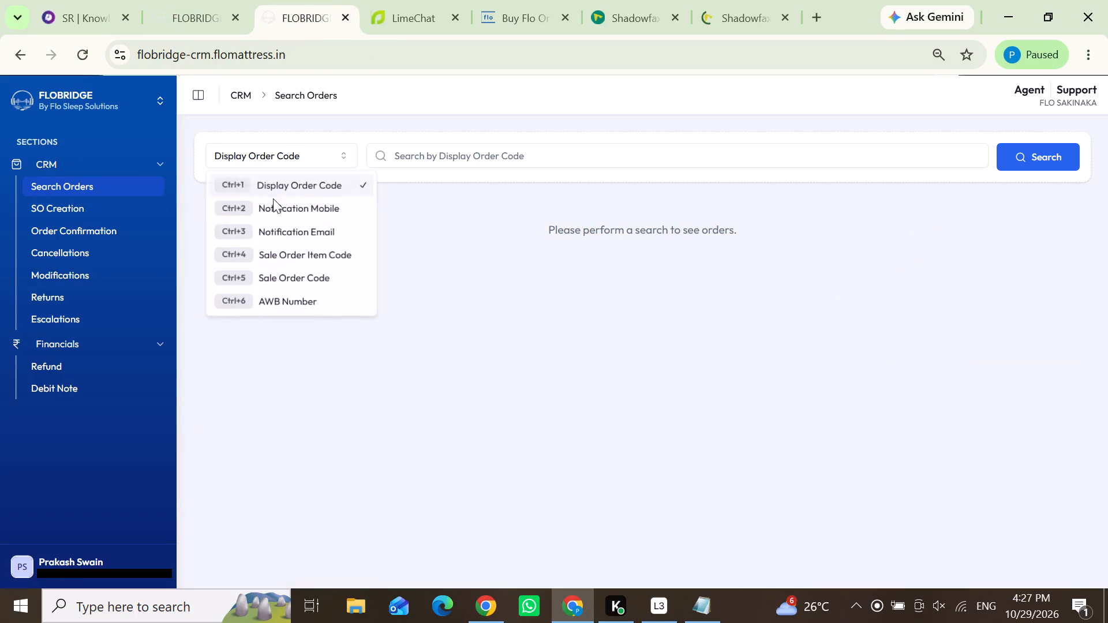
key(ctrl+v)
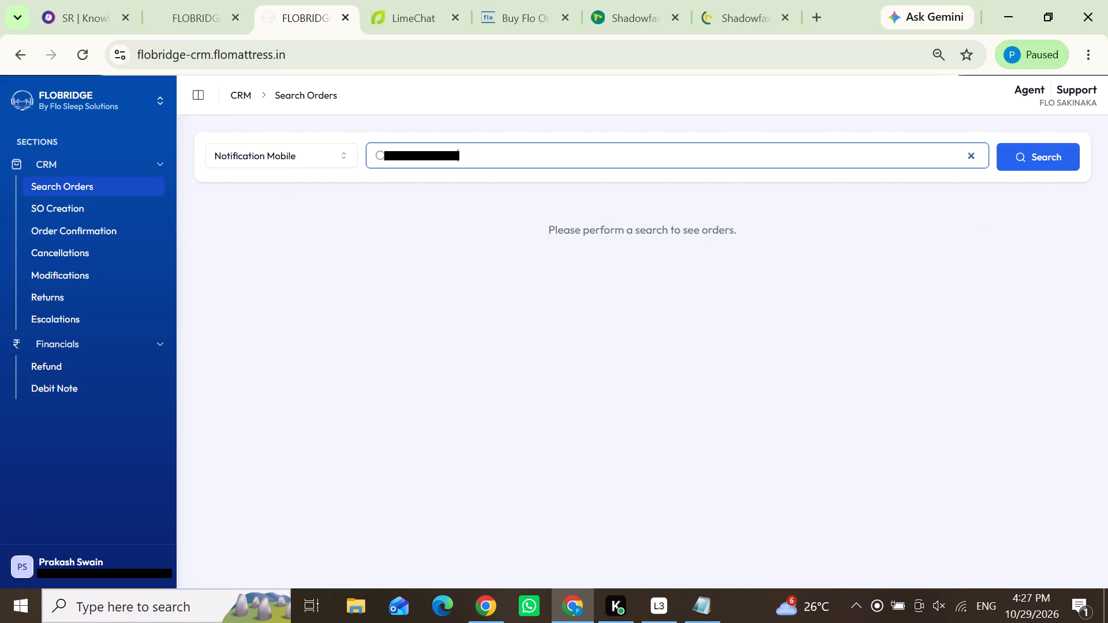
drag(410, 155, 395, 157)
key(BackSpace)
click(1054, 167)
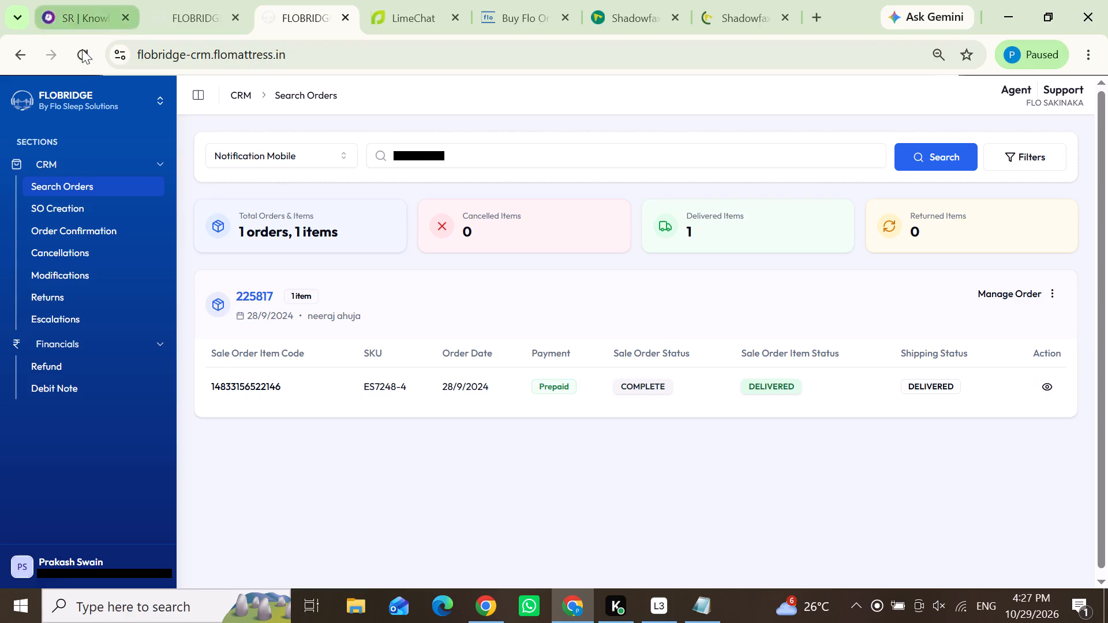
Record the ongoing Knowlarity call with the Product Enquiry disposition and save.
click(74, 0)
click(170, 522)
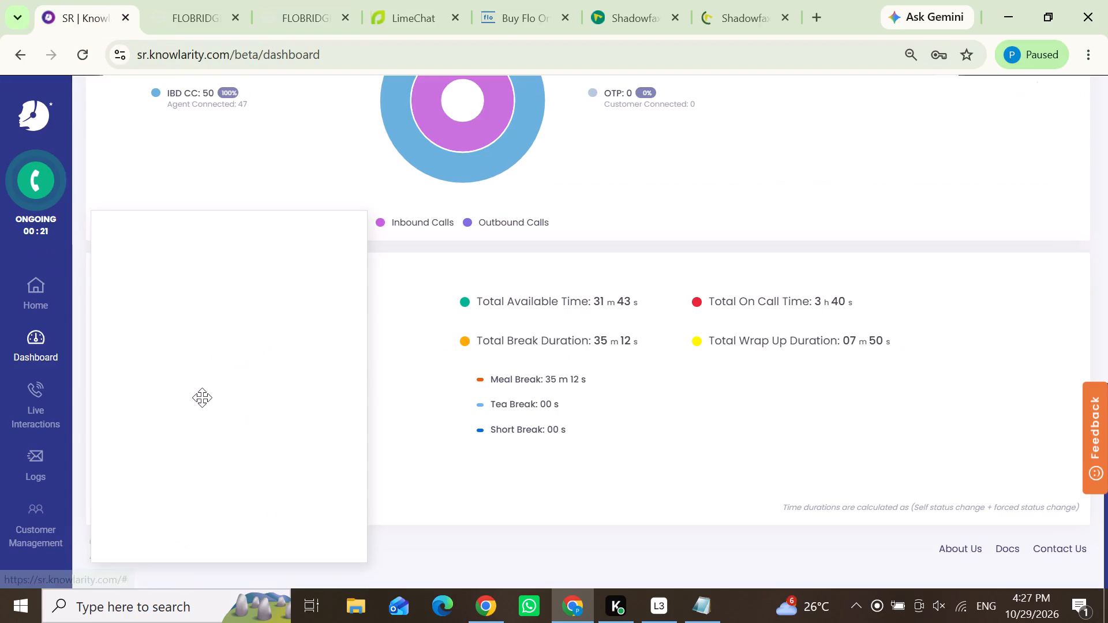
scroll(201, 415, down, 1)
click(193, 459)
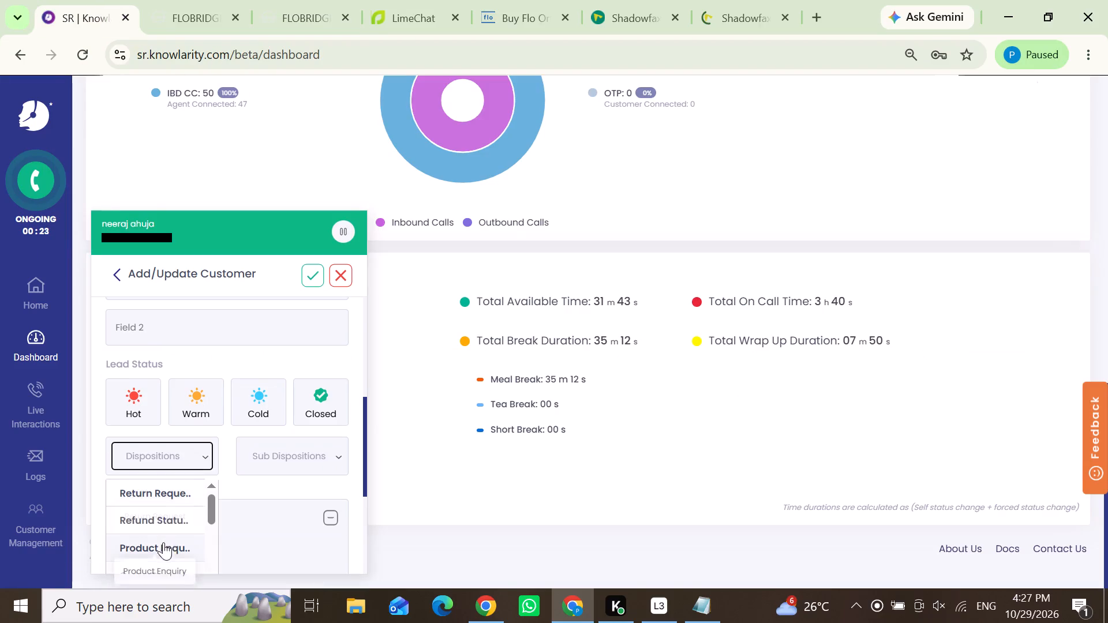
click(163, 542)
click(309, 279)
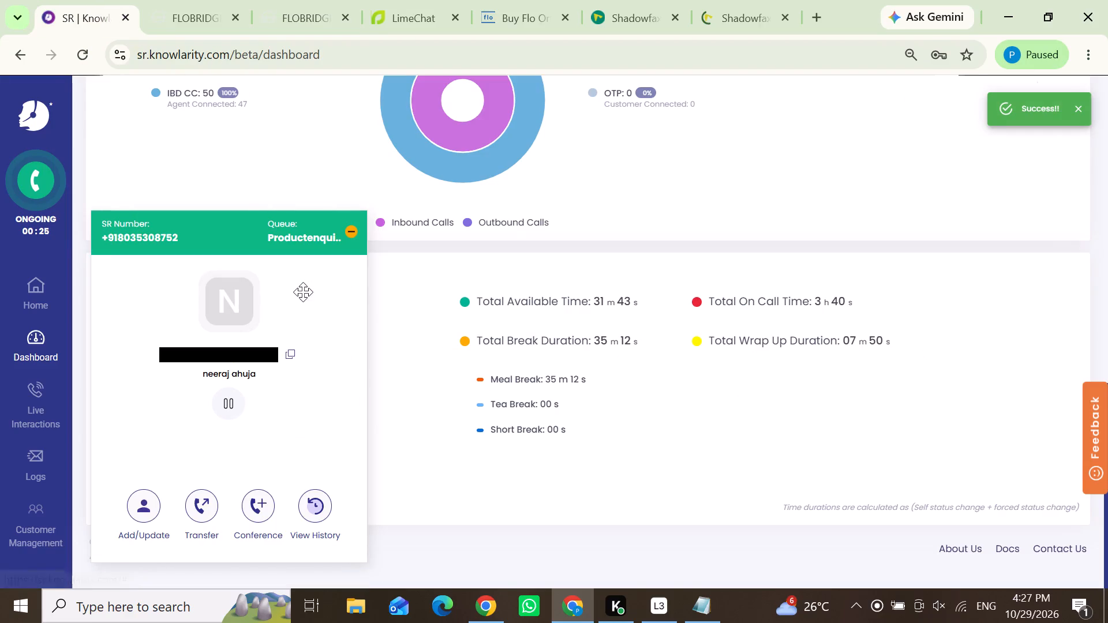
Go back to the open escalation form, check the October 29 recording sessions in Loggy3, and minimise it.
click(171, 1)
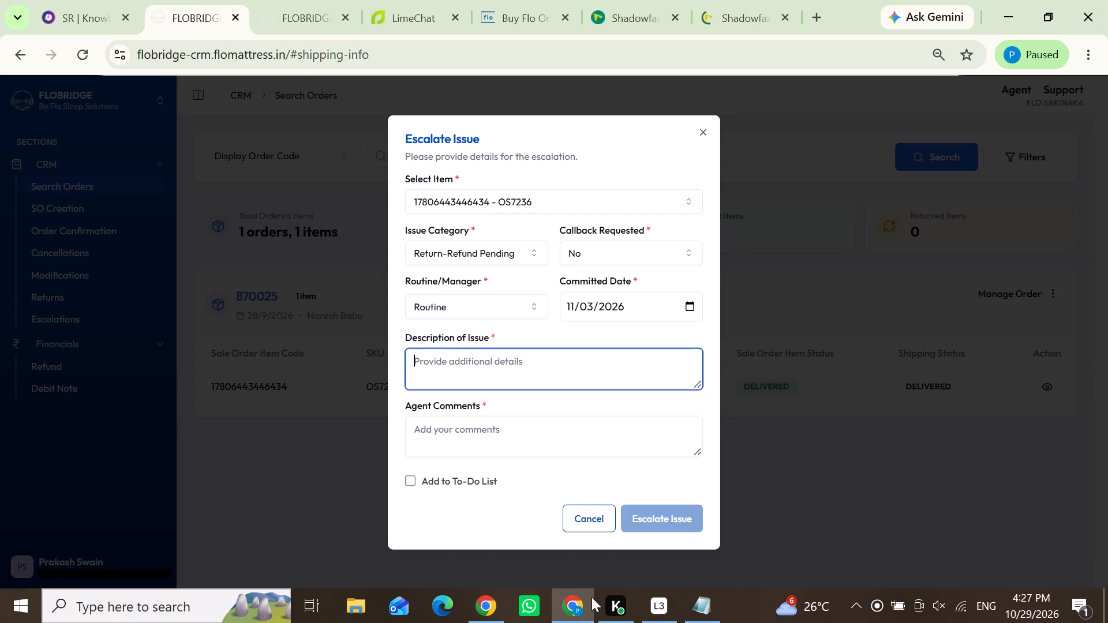
click(650, 610)
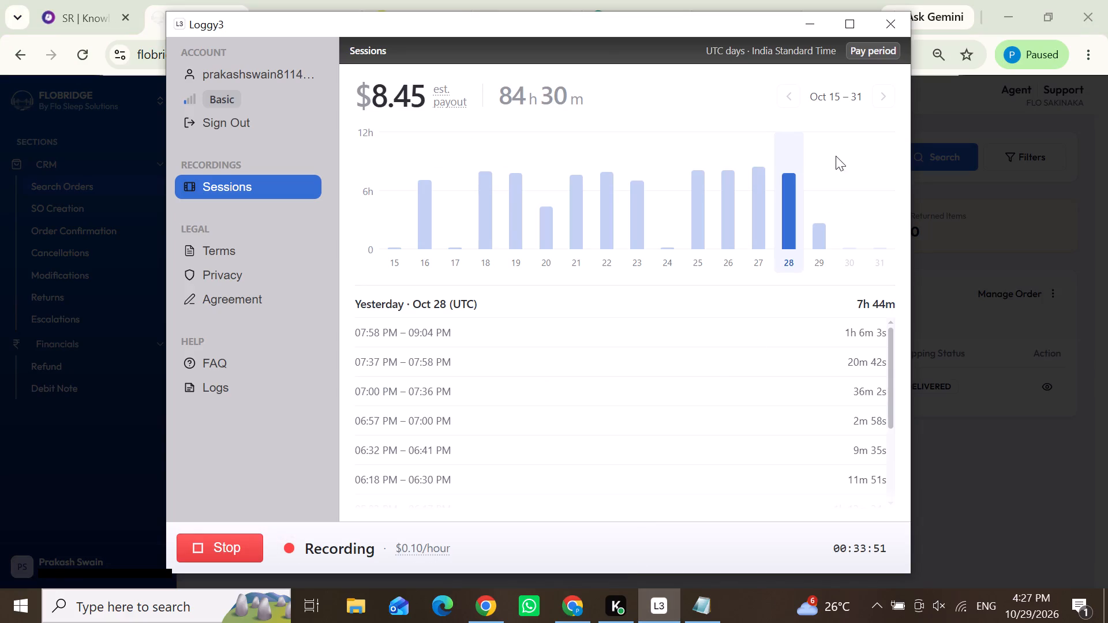
click(812, 193)
click(810, 22)
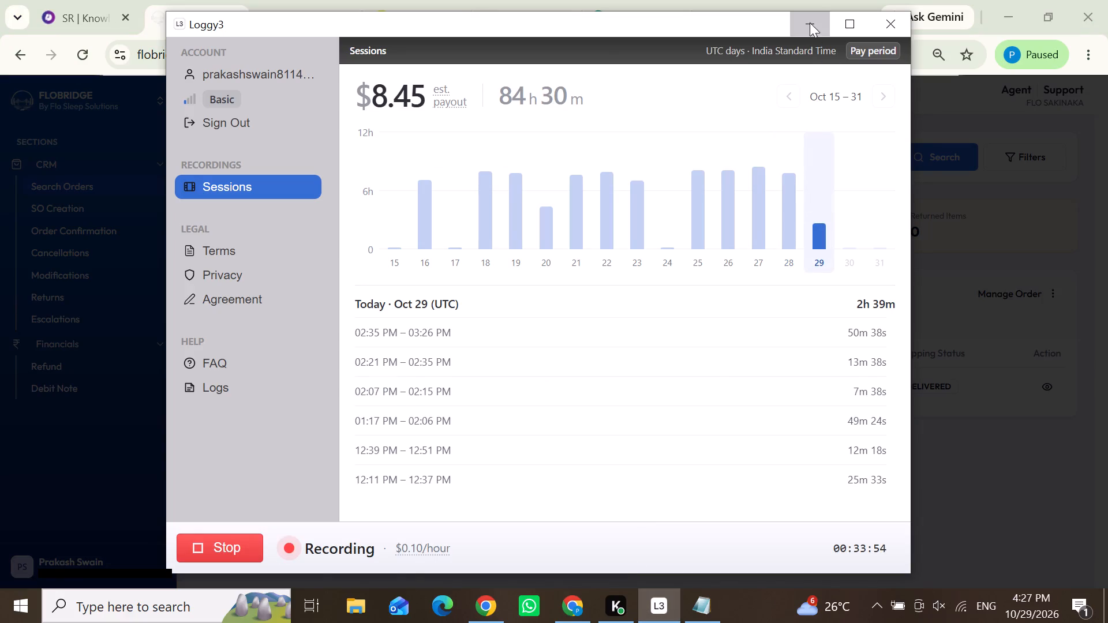
Copy the refund note from Notepad, with resolution in 5-7 business days and refund prioritization, into the escalation's agent comments.
click(692, 609)
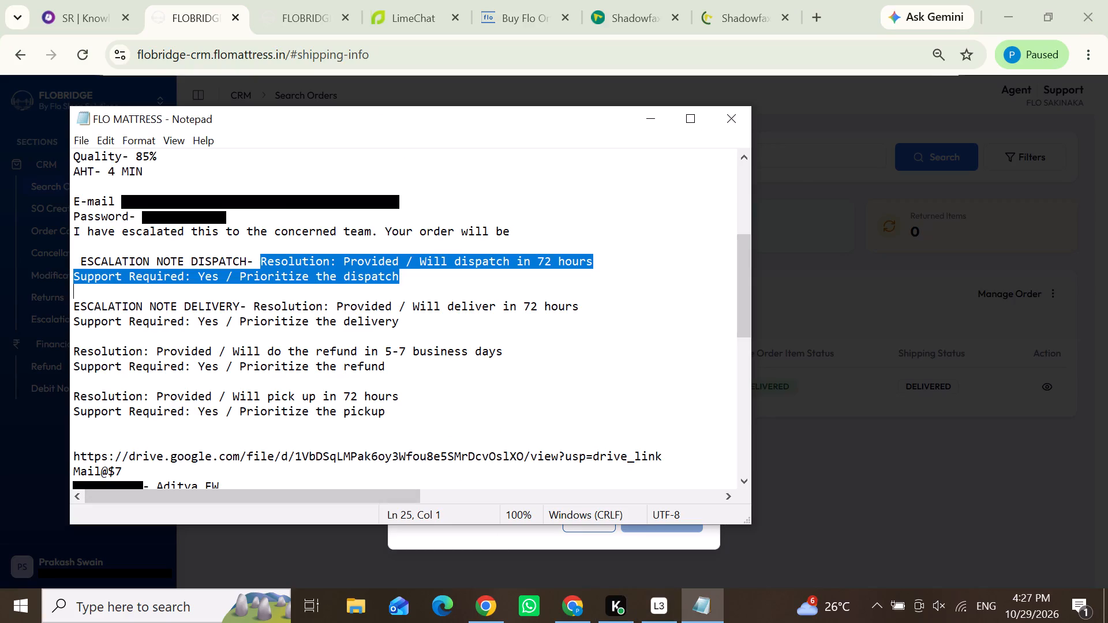
drag(74, 231, 133, 233)
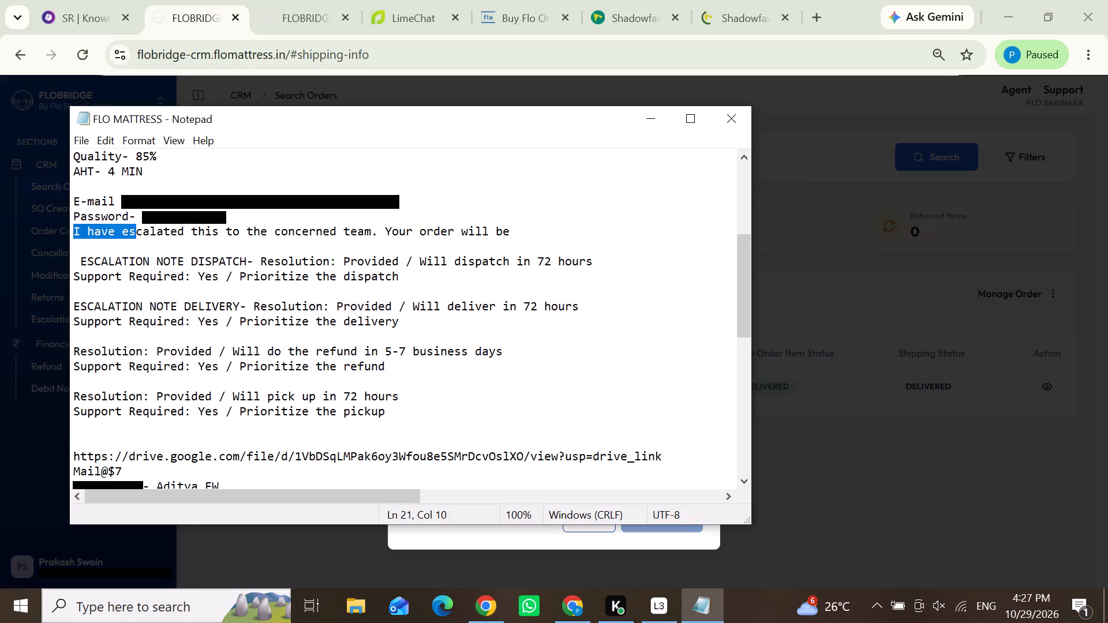
drag(74, 352, 391, 374)
key(ctrl+c)
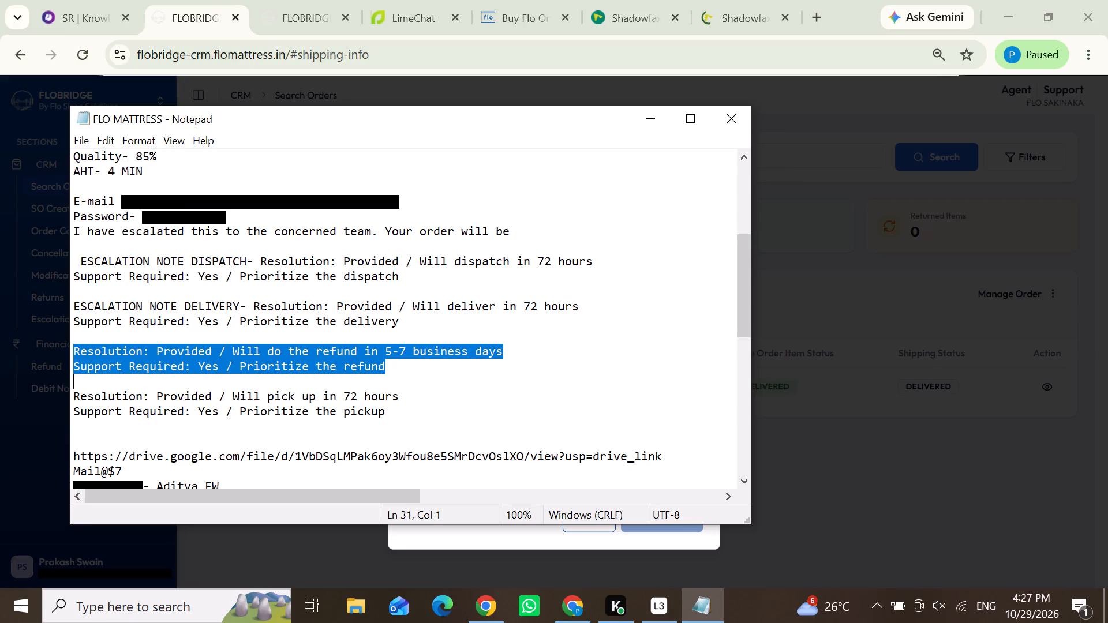
click(647, 115)
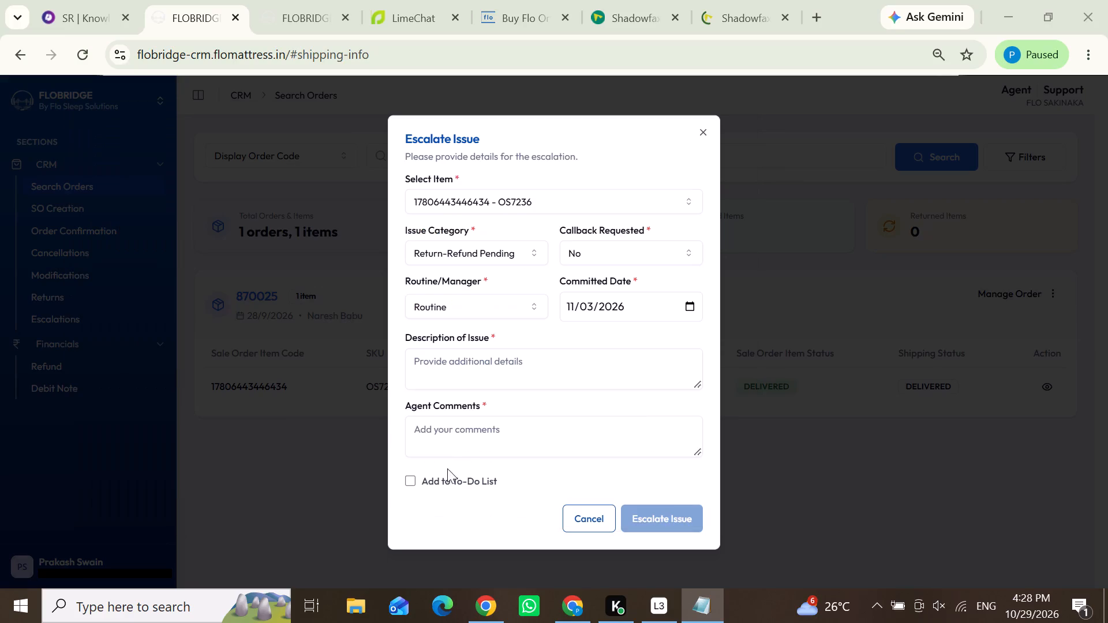
click(454, 441)
key(ctrl+v)
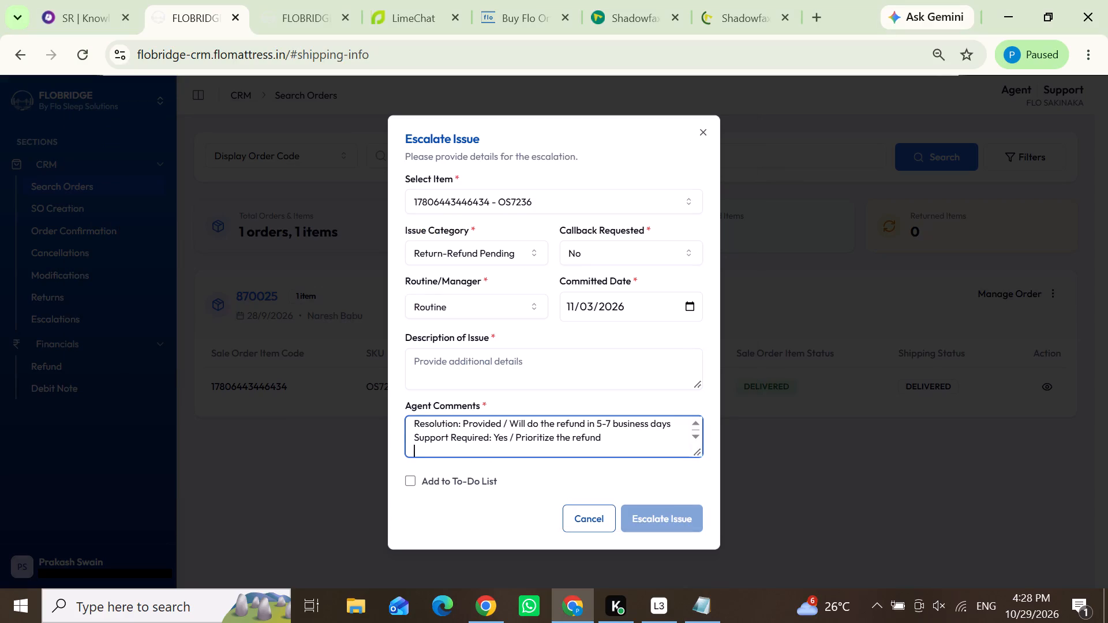
Copy the line "I have escalated this to the concerned team. Your order will be" from Notepad into the escalation's issue description.
click(447, 377)
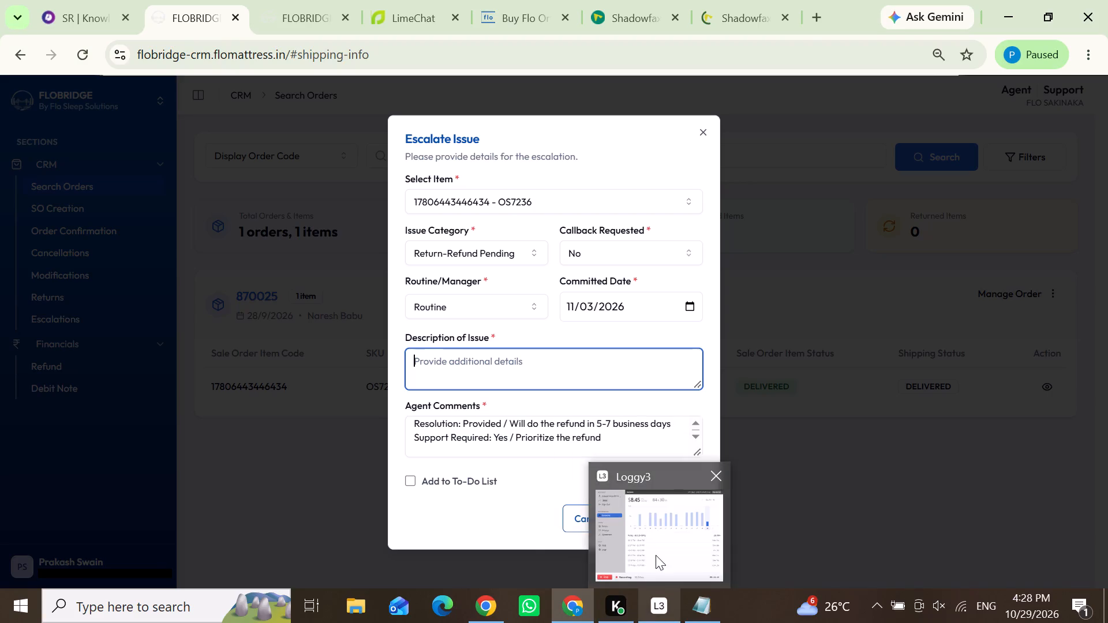
click(656, 555)
click(807, 32)
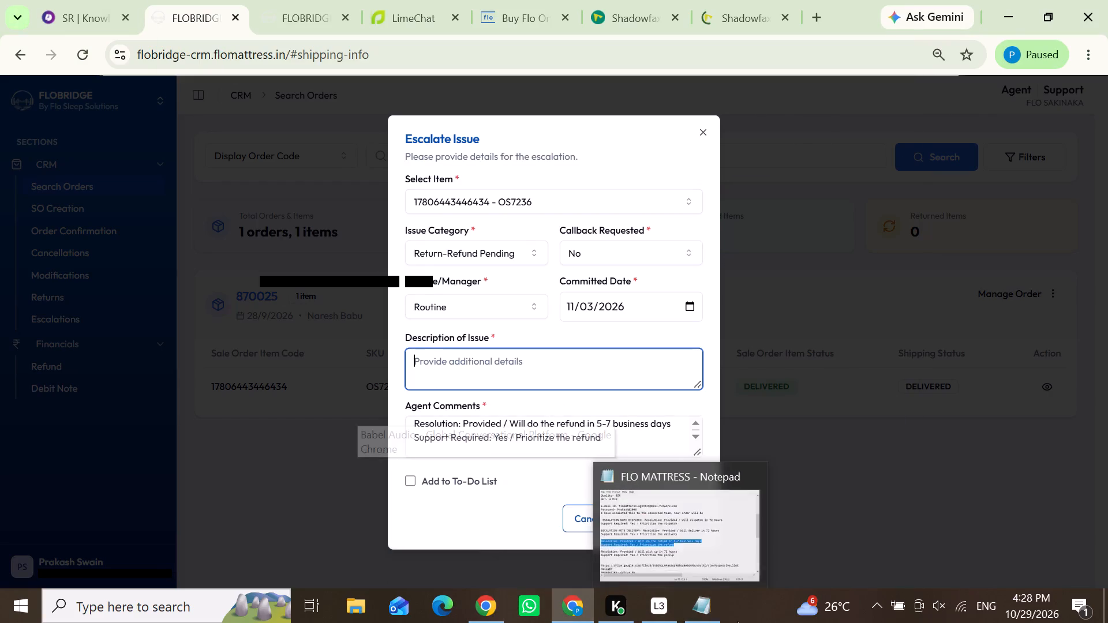
click(702, 610)
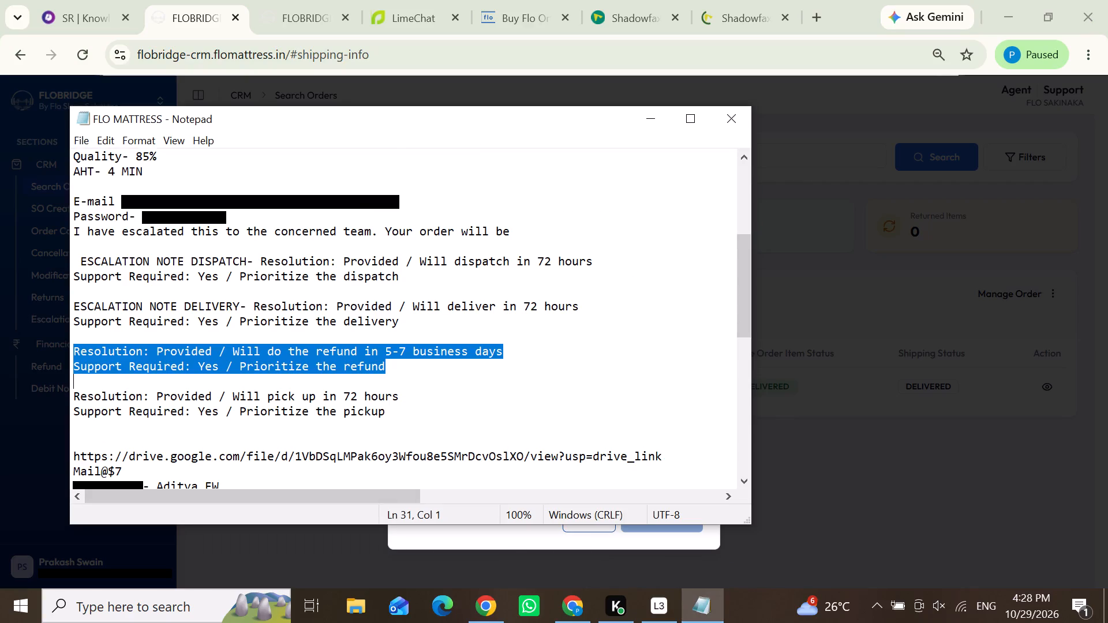
drag(73, 231, 519, 234)
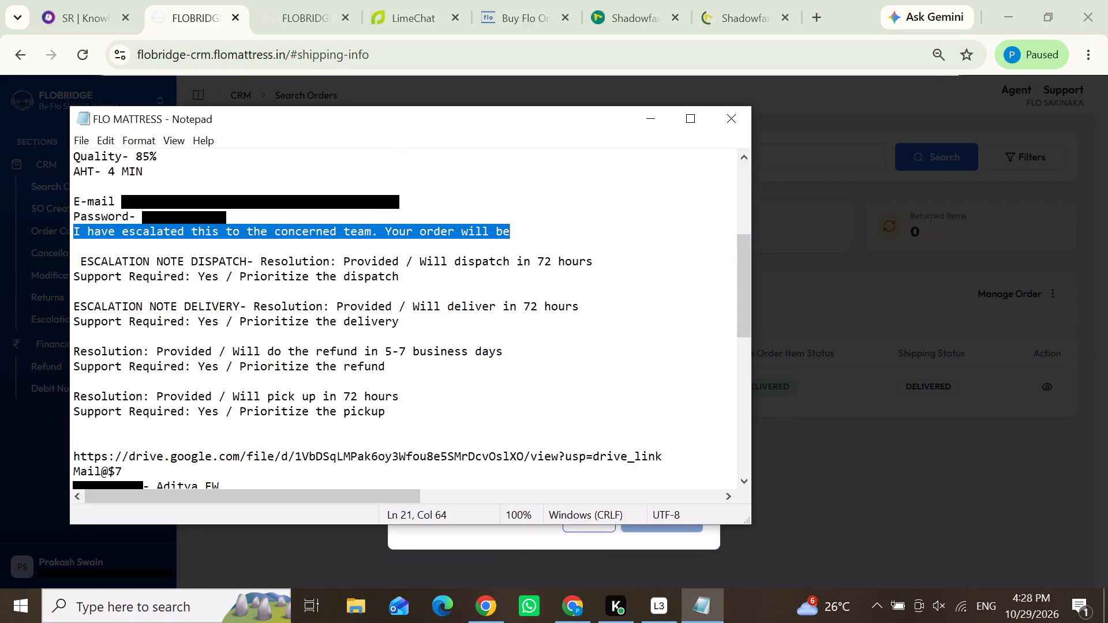
key(ctrl+c)
click(639, 110)
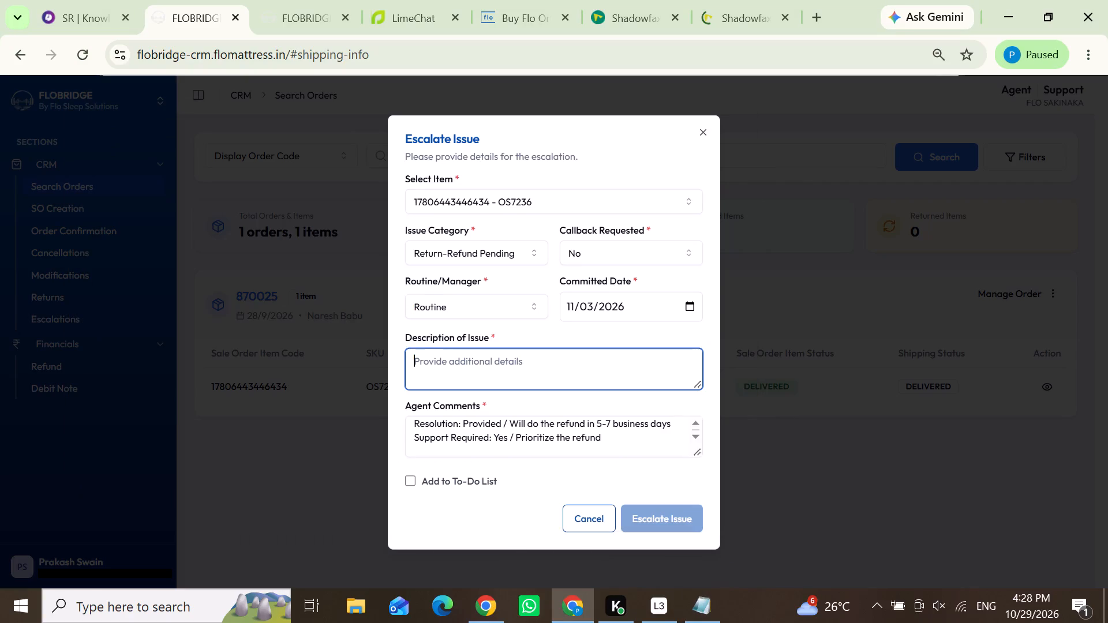
key(ctrl+v)
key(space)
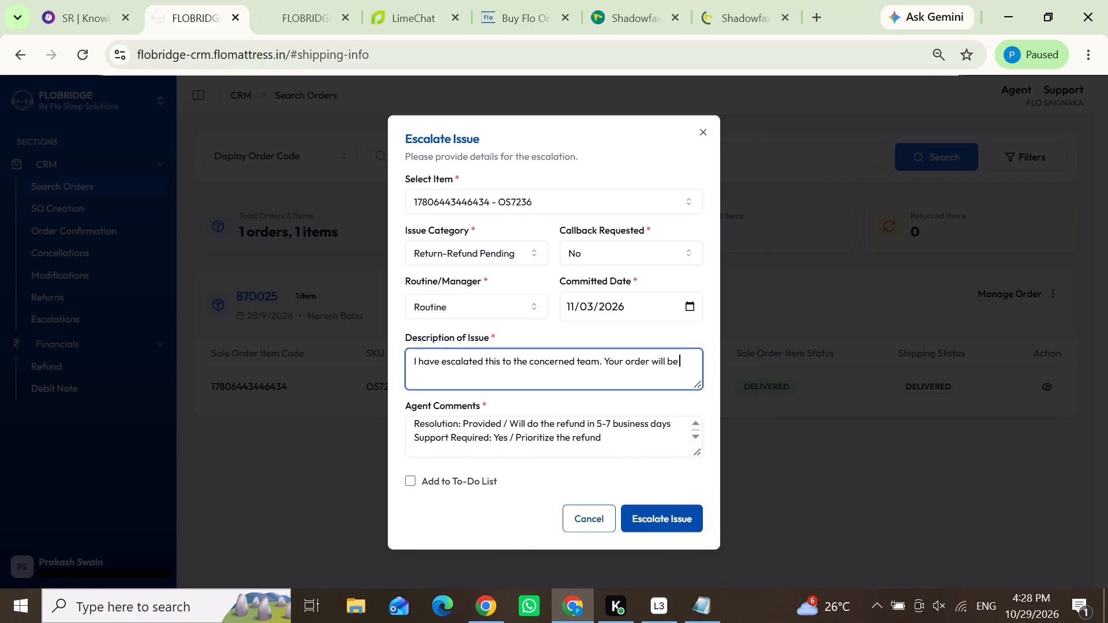
Replace "Your order will be" at the end of the issue description with "will do the refund asap".
key(BackSpace)
key(BackSpace)
key(BackSpace)
key(BackSpace)
key(BackSpace)
key(BackSpace)
key(BackSpace)
key(BackSpace)
key(BackSpace)
key(BackSpace)
key(BackSpace)
key(BackSpace)
key(BackSpace)
key(BackSpace)
key(BackSpace)
key(BackSpace)
key(BackSpace)
key(BackSpace)
key(BackSpace)
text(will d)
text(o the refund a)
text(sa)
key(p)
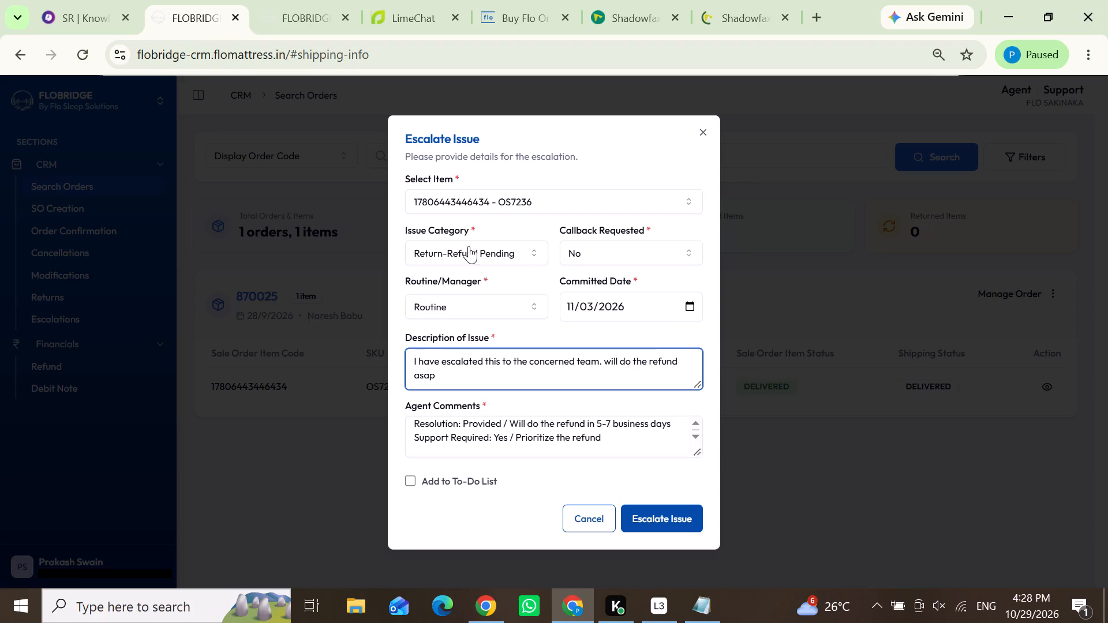
click(643, 513)
click(547, 412)
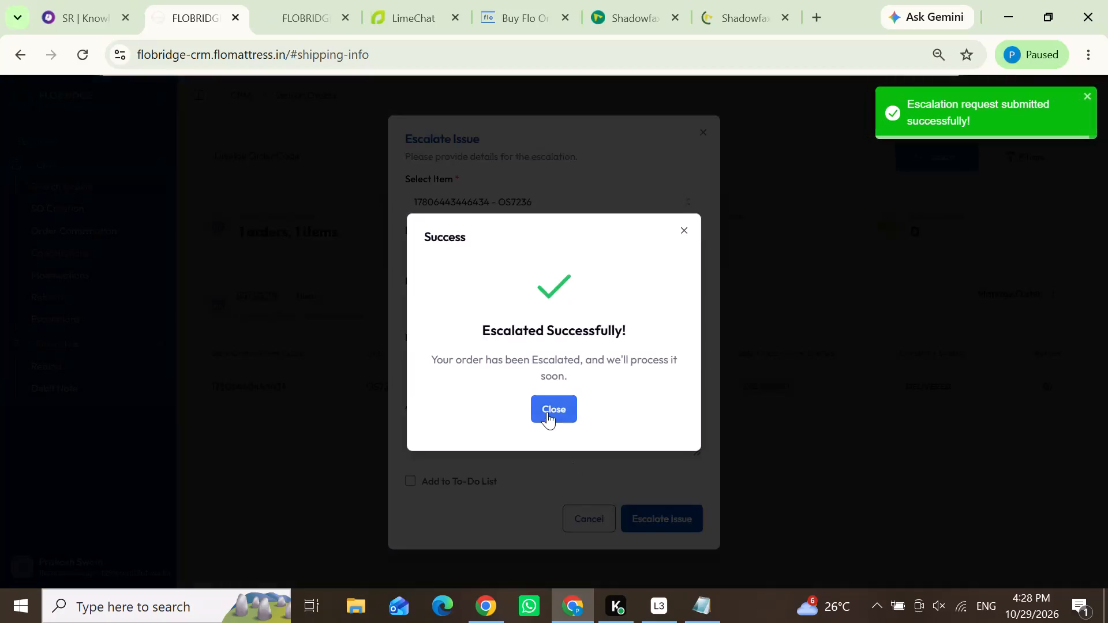
Open a new browser tab and enter 335001 as the search text.
click(807, 13)
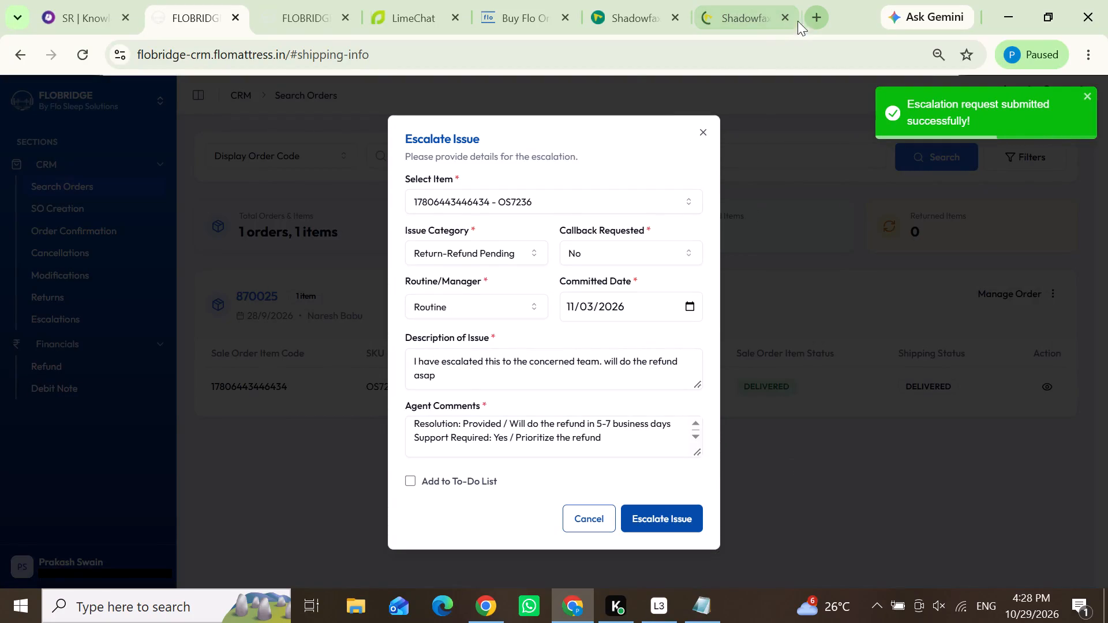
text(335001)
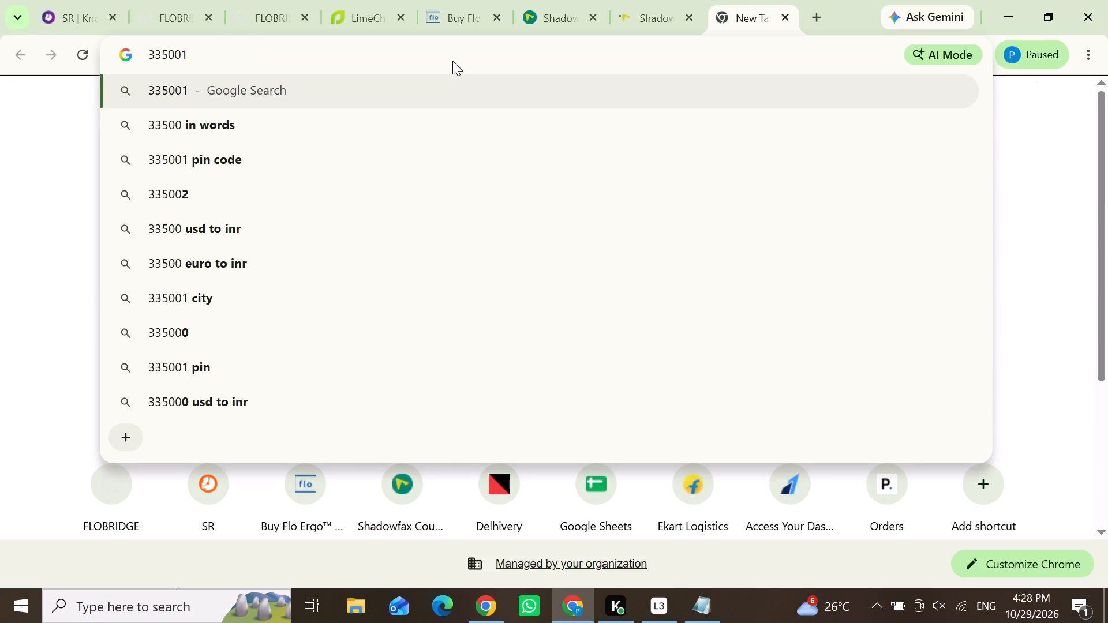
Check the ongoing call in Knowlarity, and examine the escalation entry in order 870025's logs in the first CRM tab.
click(171, 0)
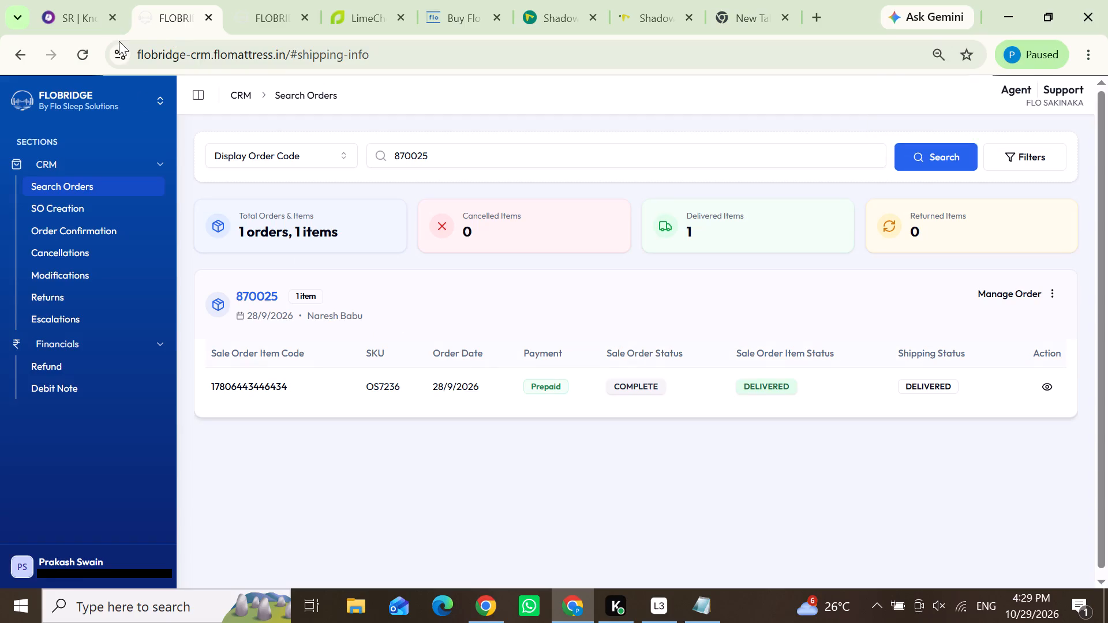
click(104, 9)
click(167, 0)
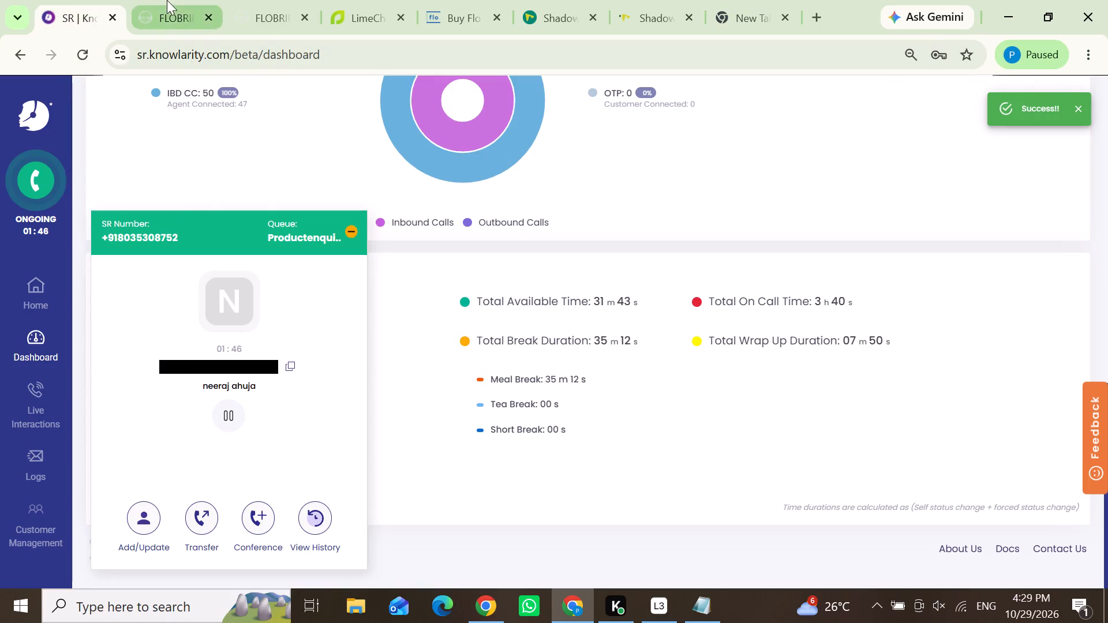
click(1042, 385)
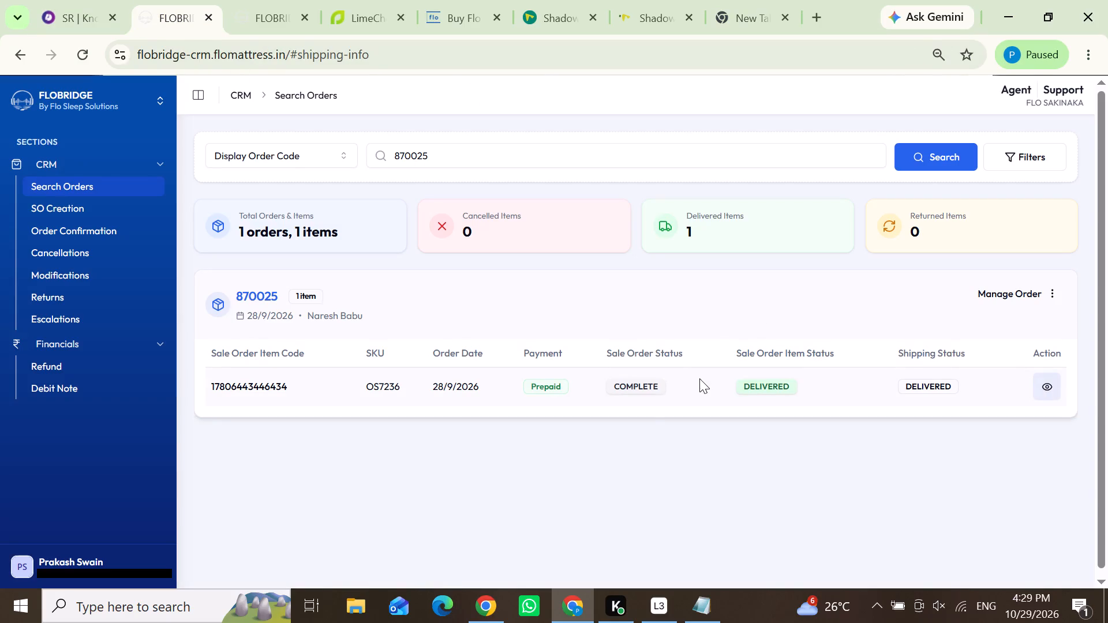
click(416, 320)
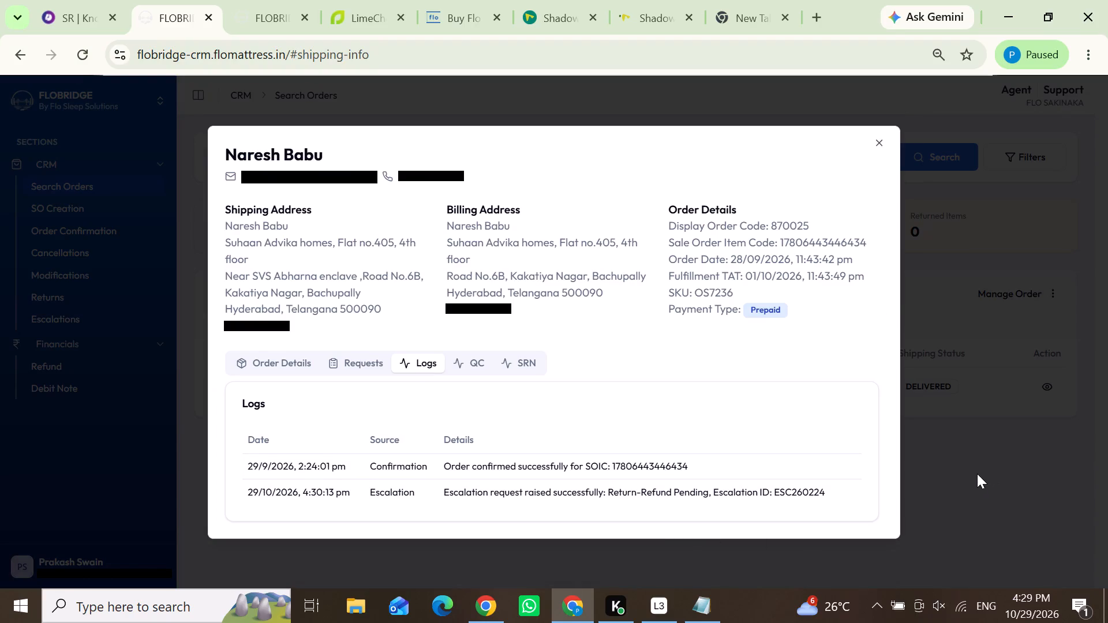
drag(835, 490, 432, 496)
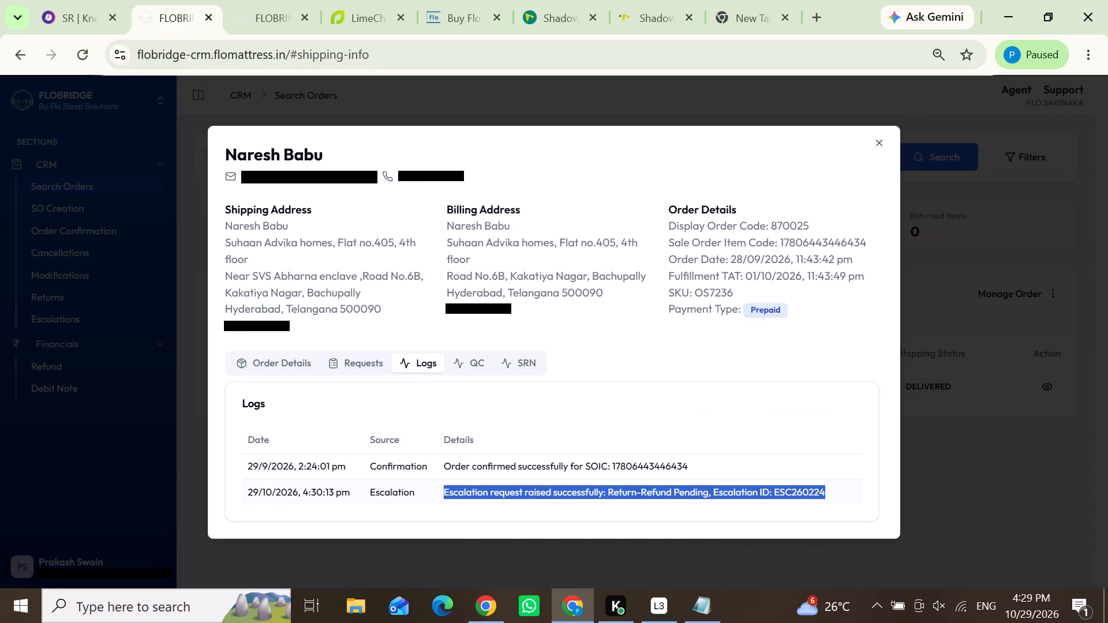
drag(432, 496, 231, 496)
click(1029, 422)
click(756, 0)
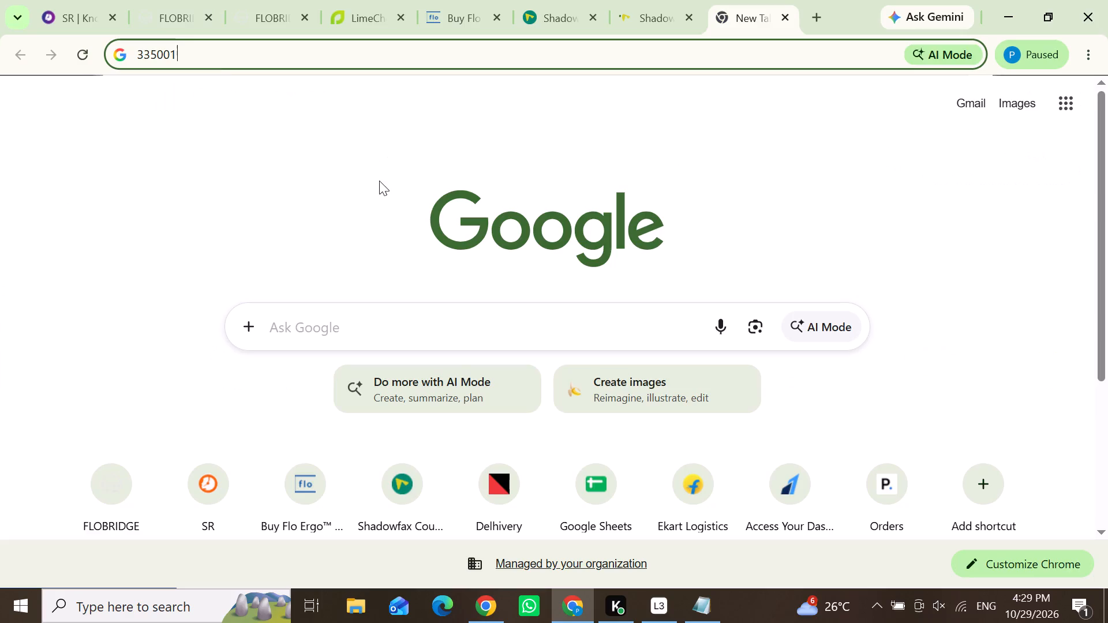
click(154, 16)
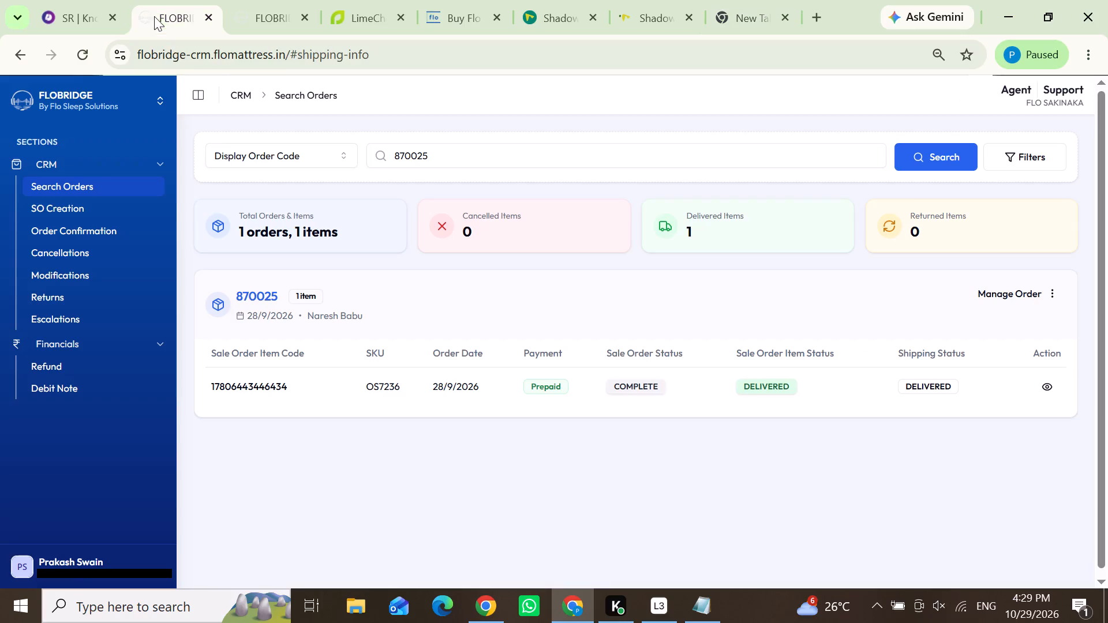
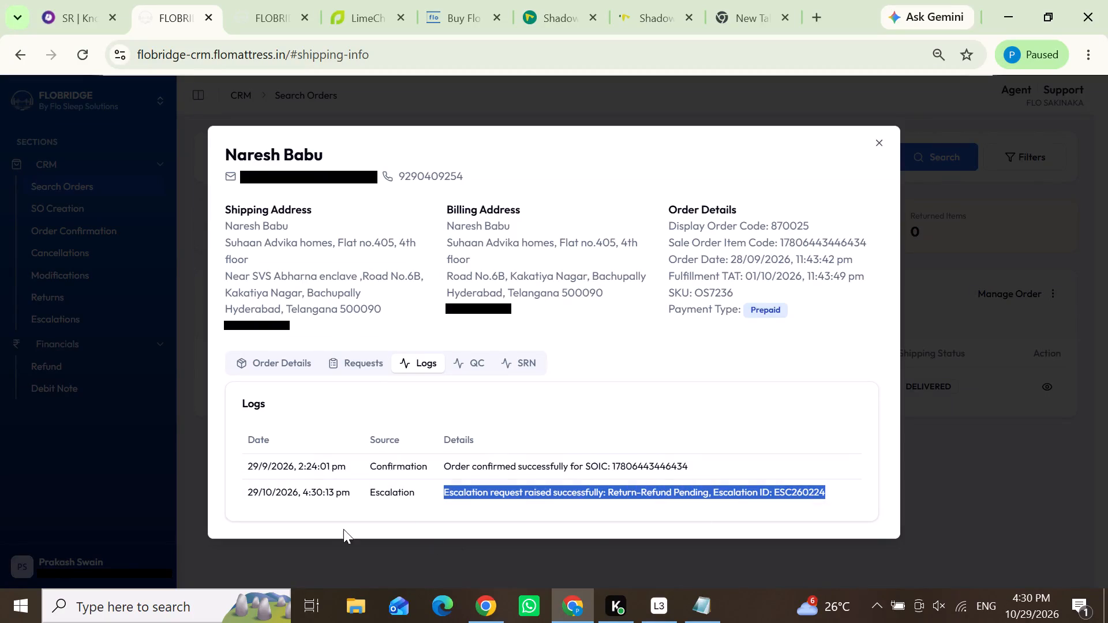
click(338, 529)
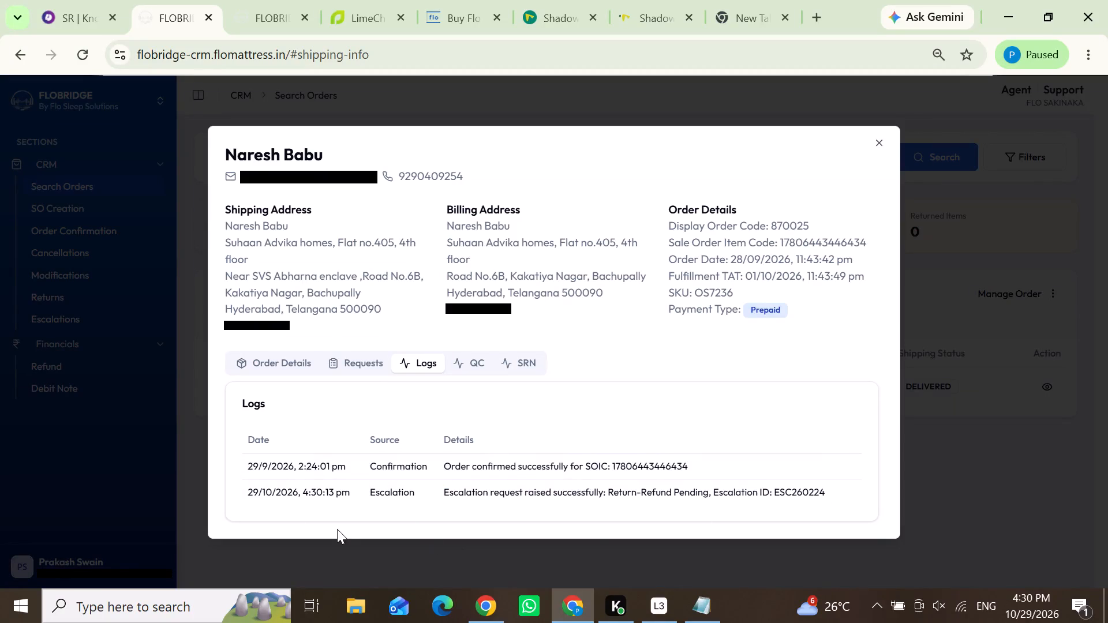
drag(241, 466, 581, 487)
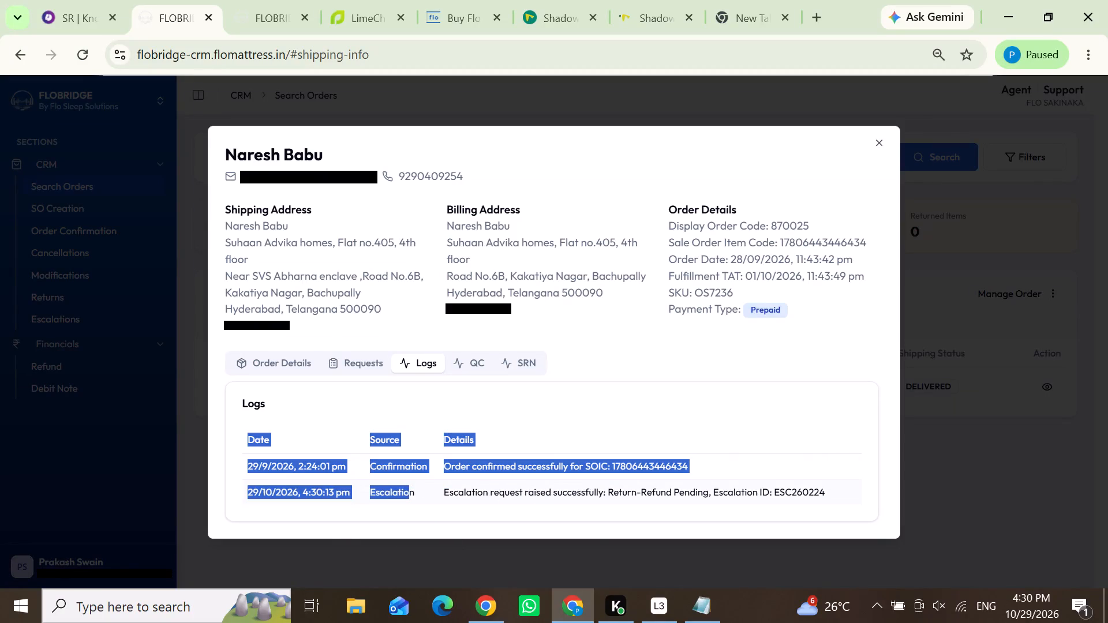
drag(581, 487, 811, 489)
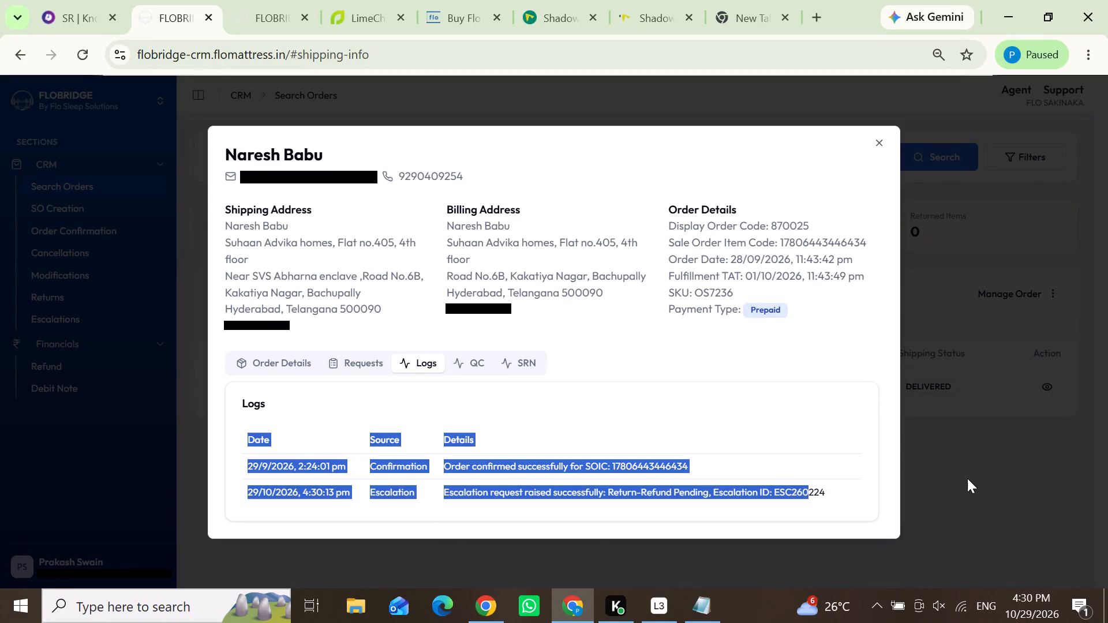
click(951, 478)
drag(683, 380, 587, 379)
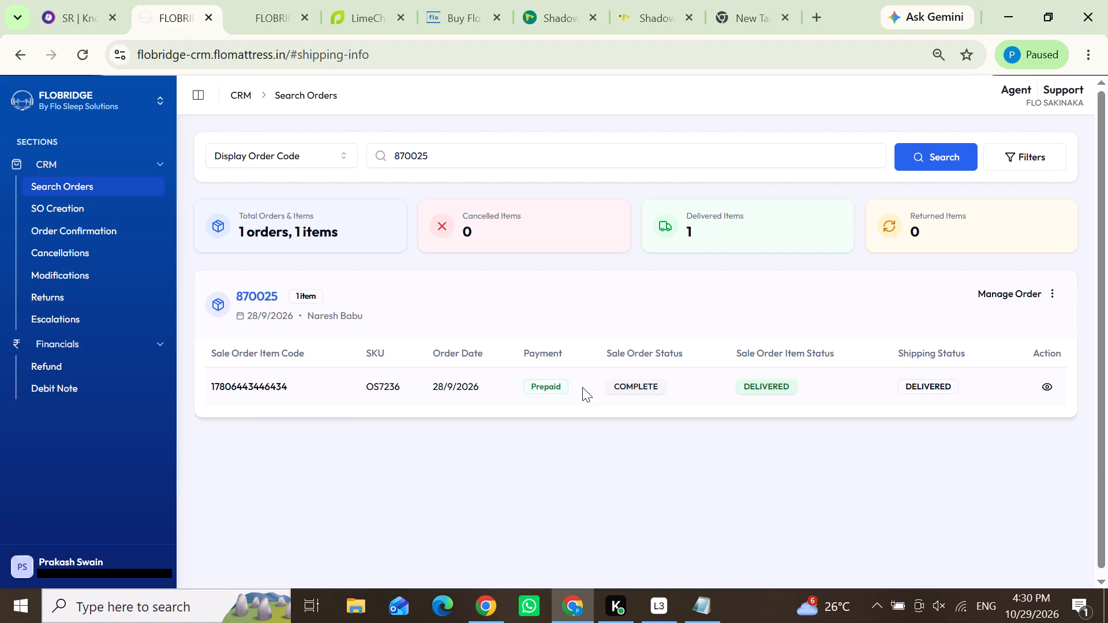
click(568, 394)
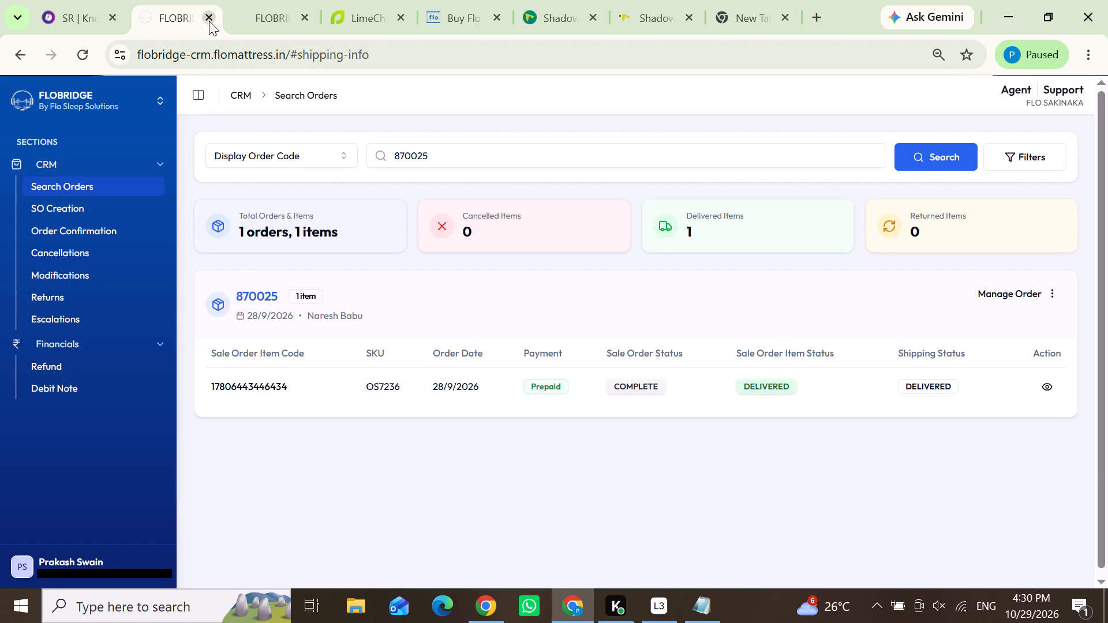
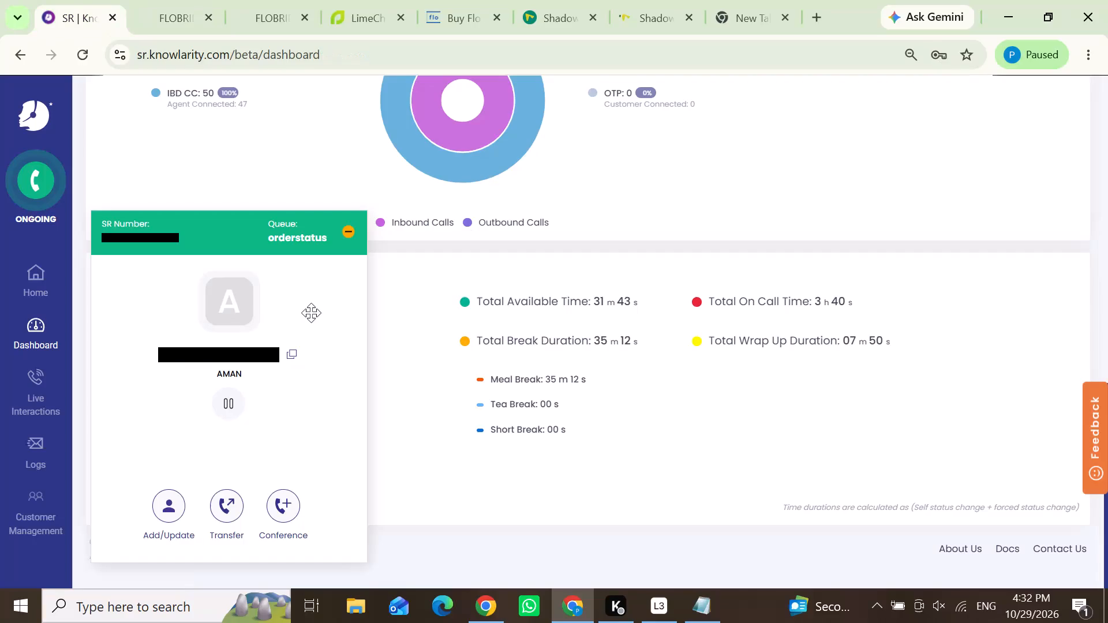
Search the CRM orders by the caller's mobile number, using Notification Mobile as the search type, and review the listed items.
click(294, 367)
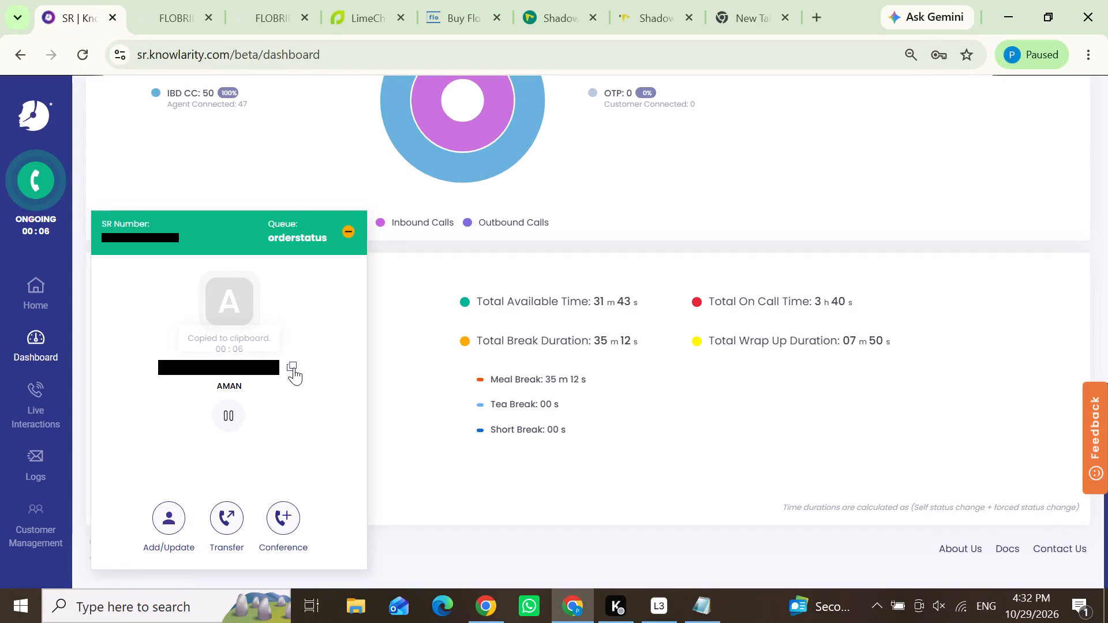
click(192, 0)
drag(452, 147, 343, 145)
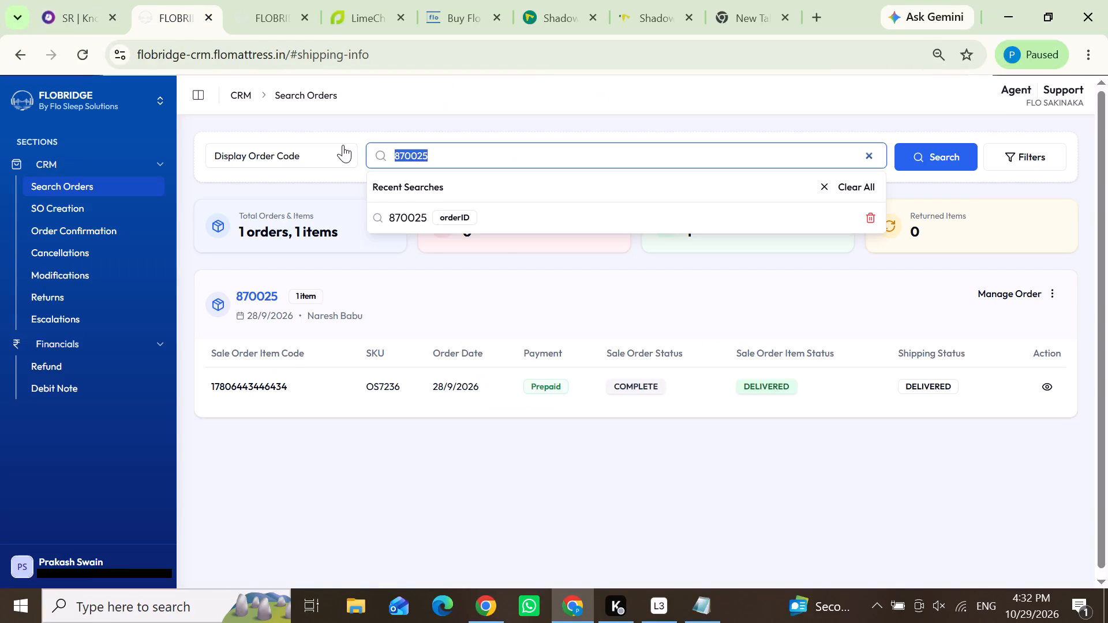
key(ctrl+v)
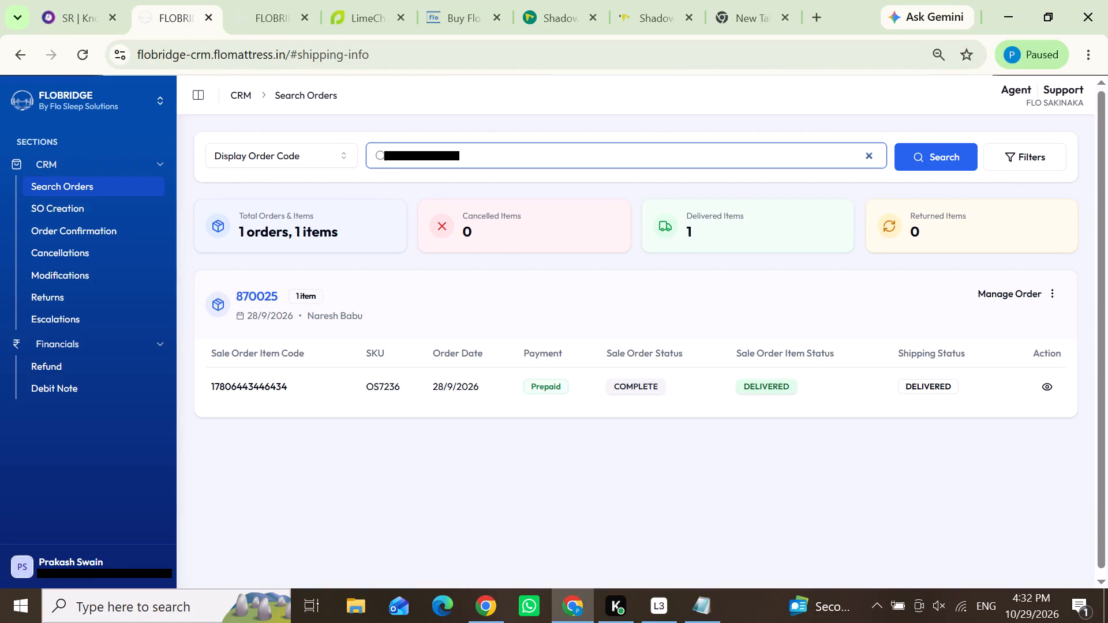
drag(409, 155, 378, 155)
key(BackSpace)
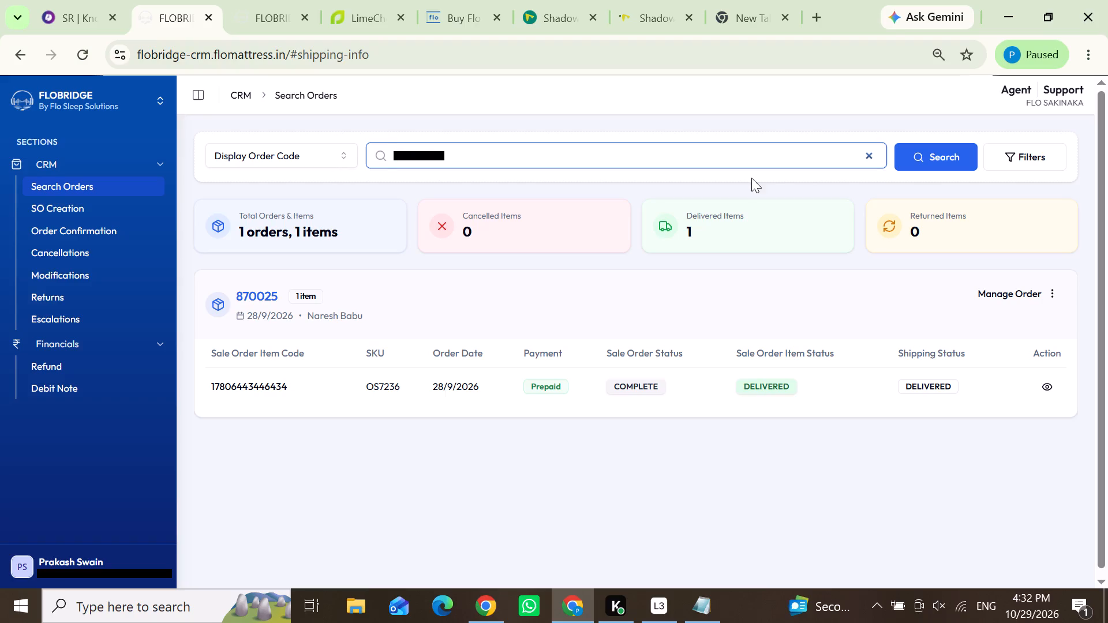
click(328, 160)
click(322, 204)
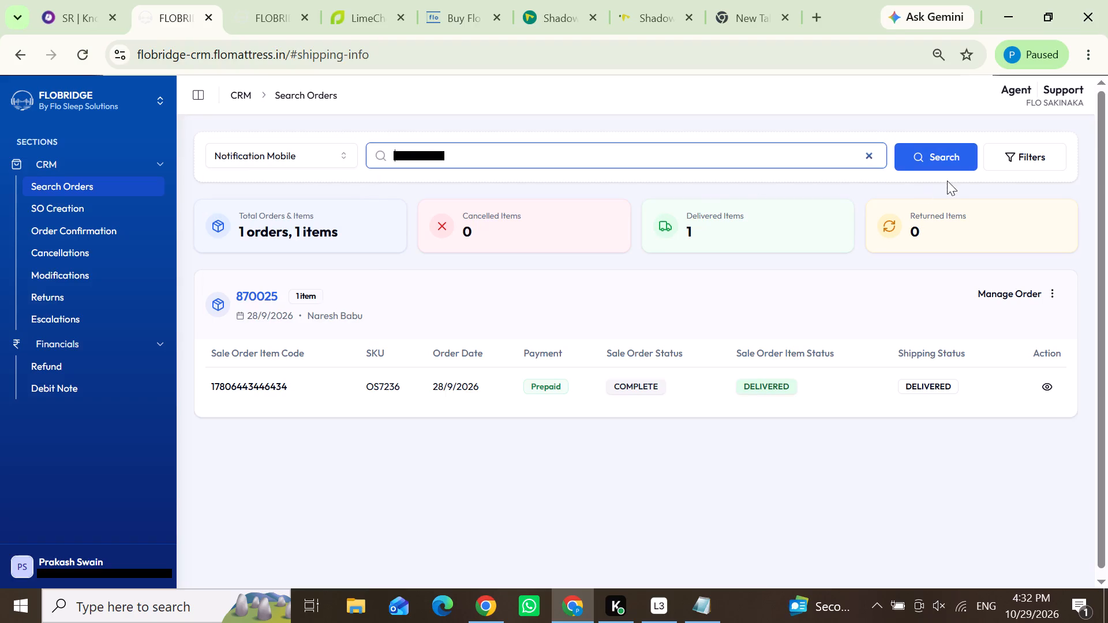
click(930, 158)
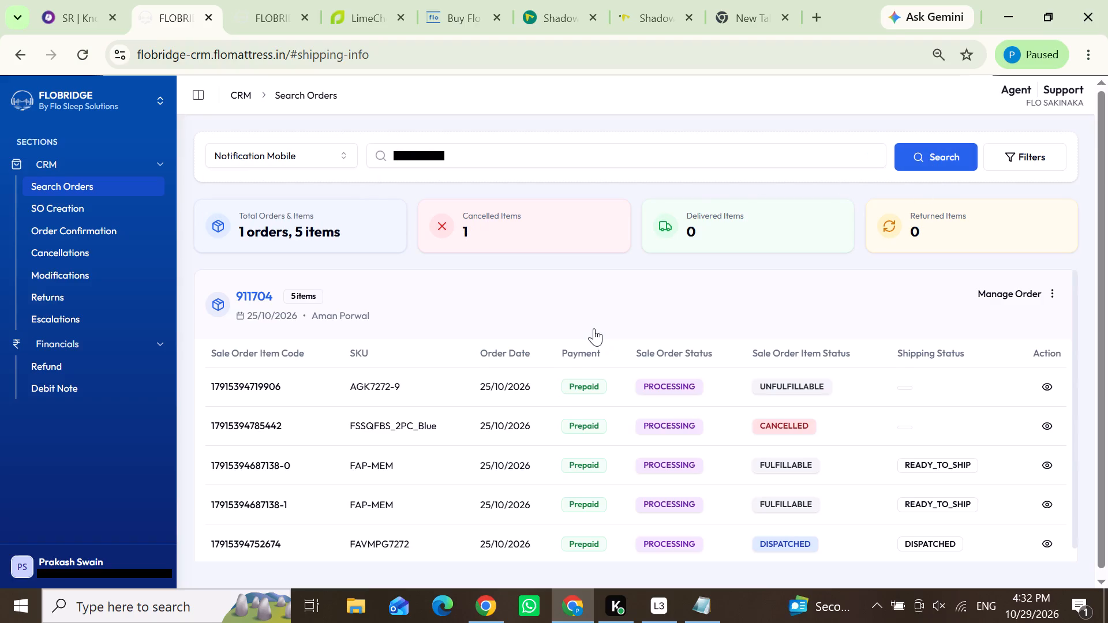
scroll(619, 380, down, 3)
scroll(585, 491, down, 2)
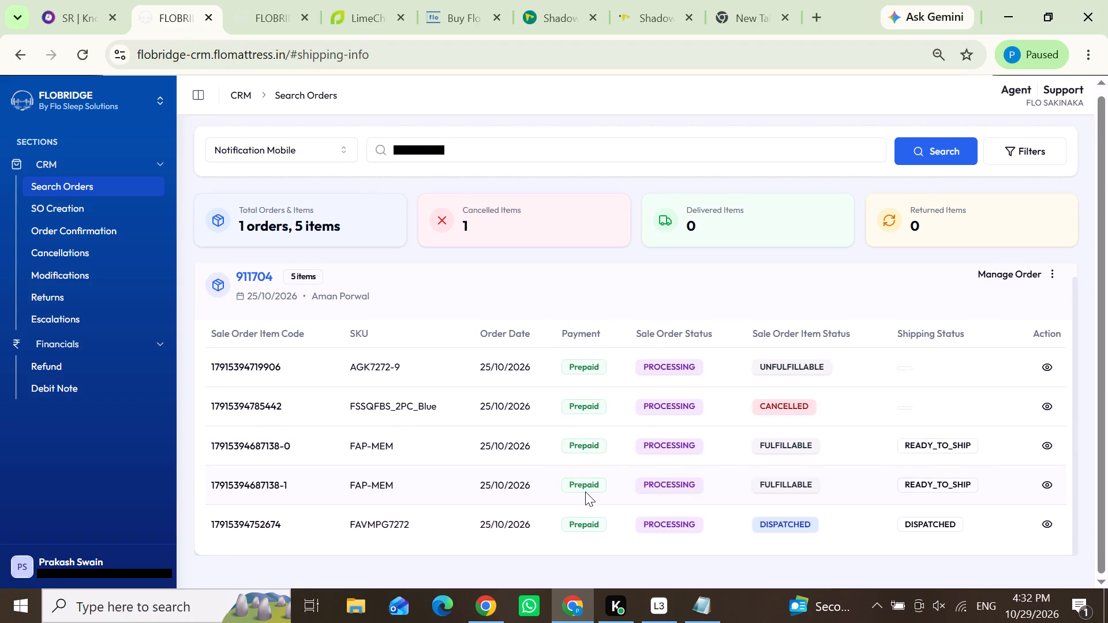
scroll(586, 490, down, 3)
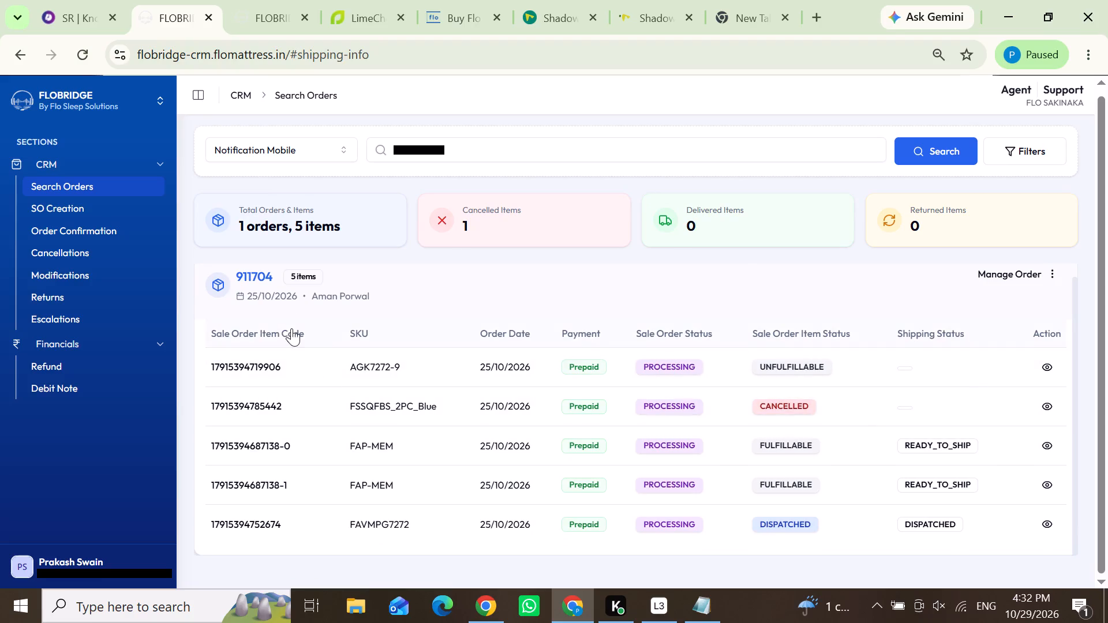
scroll(975, 399, down, 4)
drag(282, 277, 257, 277)
drag(257, 277, 234, 276)
key(ctrl+c)
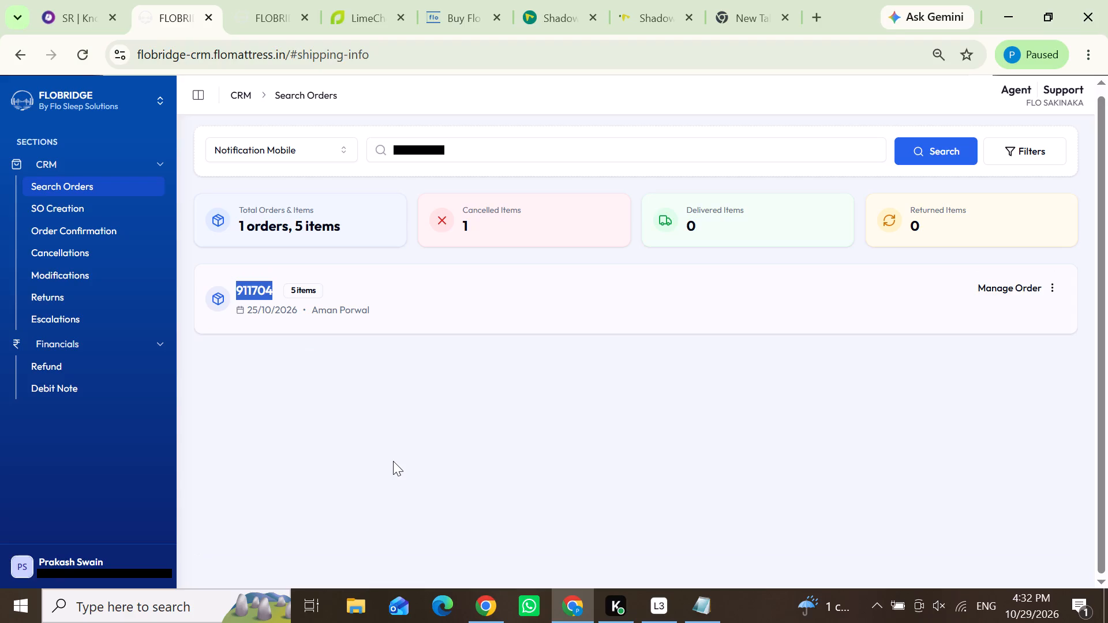
click(67, 0)
click(167, 526)
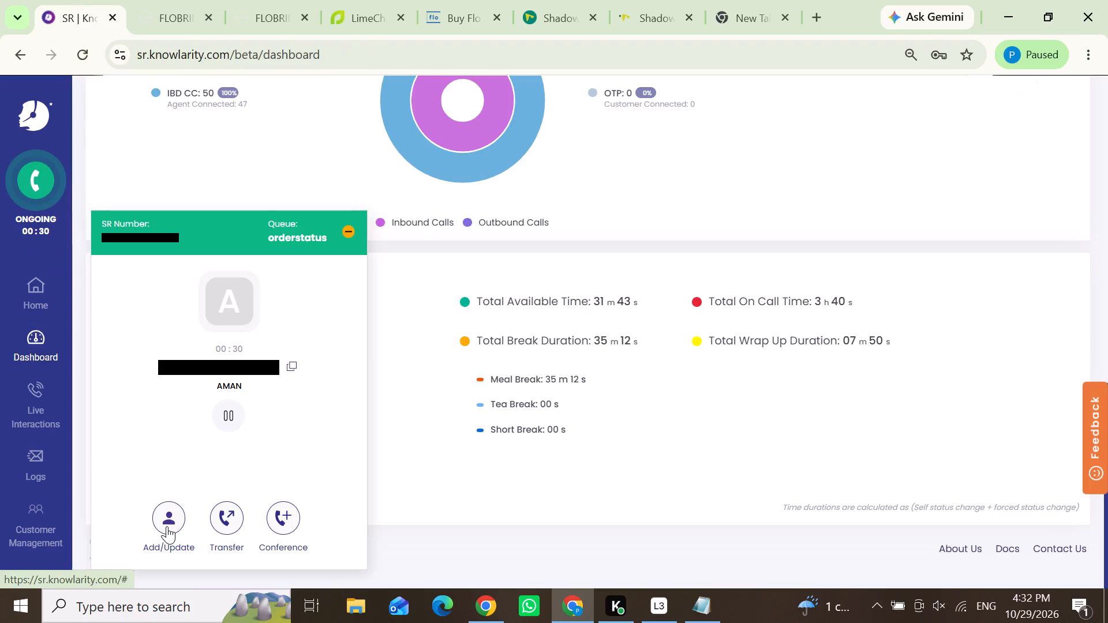
scroll(234, 426, down, 1)
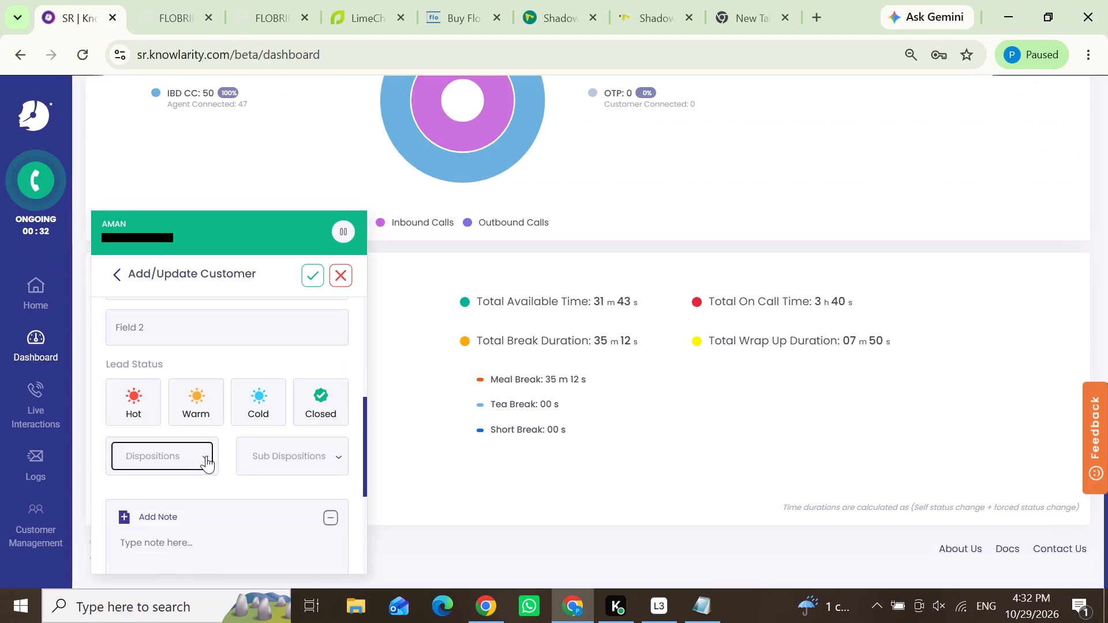
click(206, 456)
drag(210, 500, 202, 593)
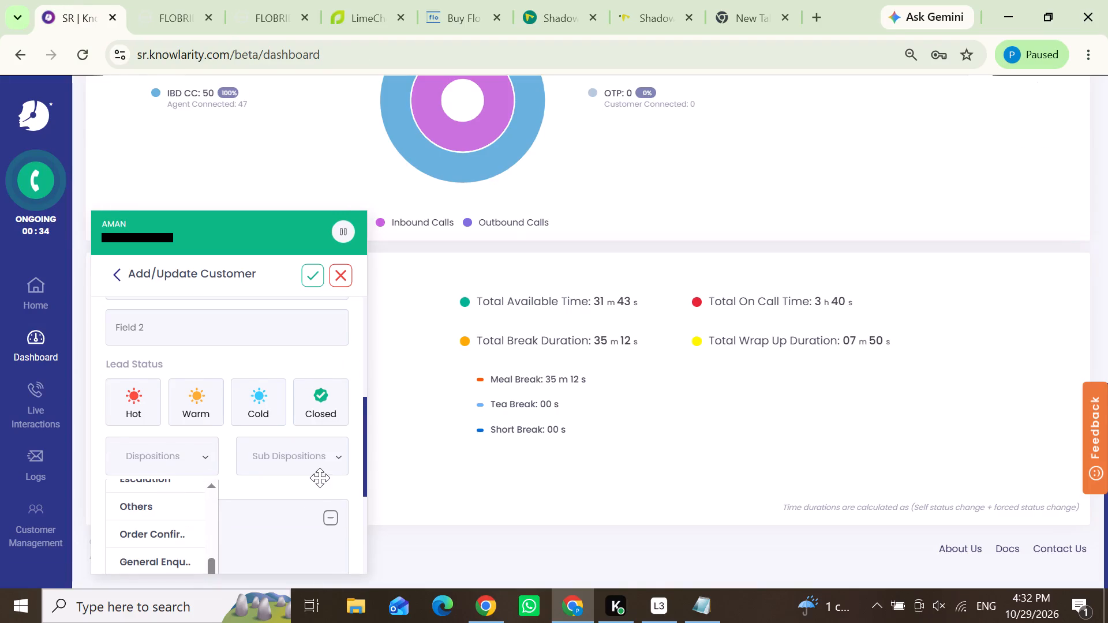
scroll(320, 478, down, 1)
click(140, 369)
click(179, 328)
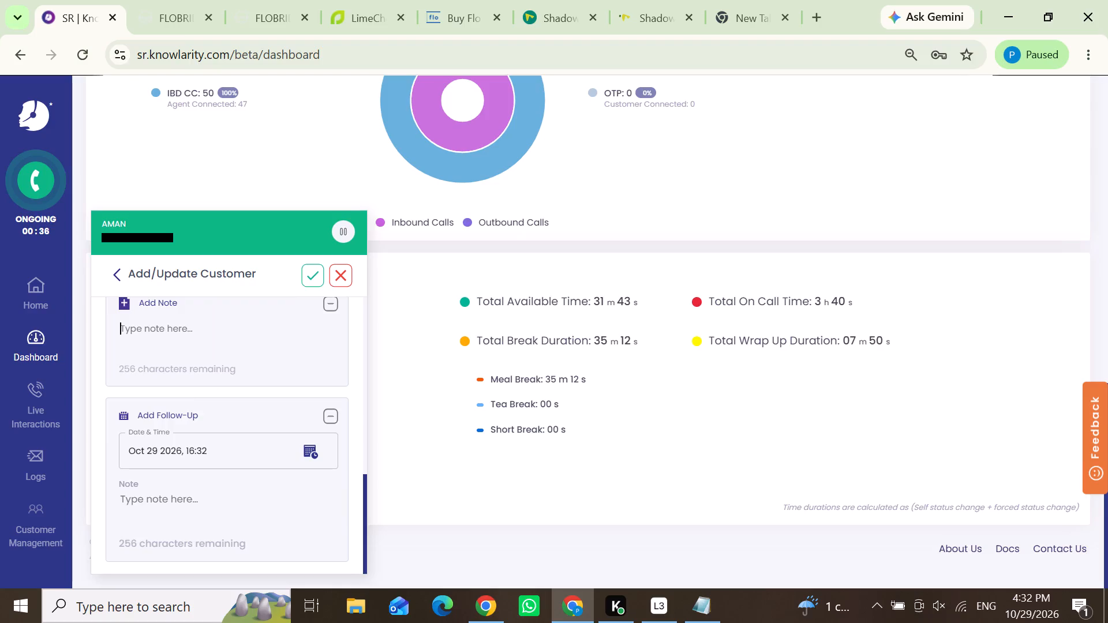
key(ctrl+v)
click(308, 273)
click(166, 17)
click(485, 286)
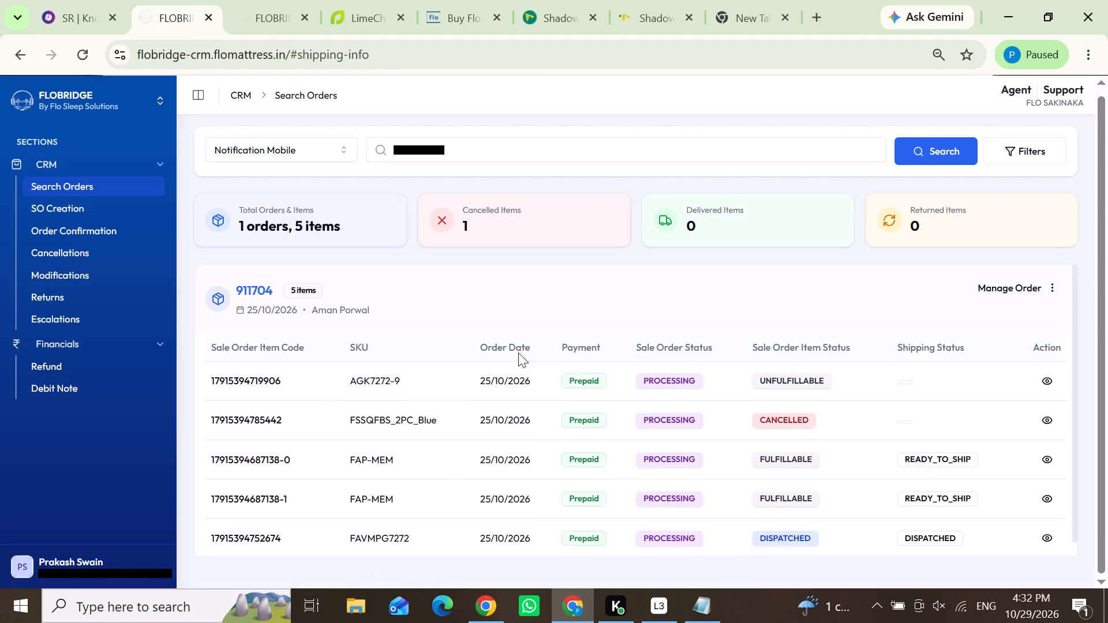
scroll(516, 352, down, 2)
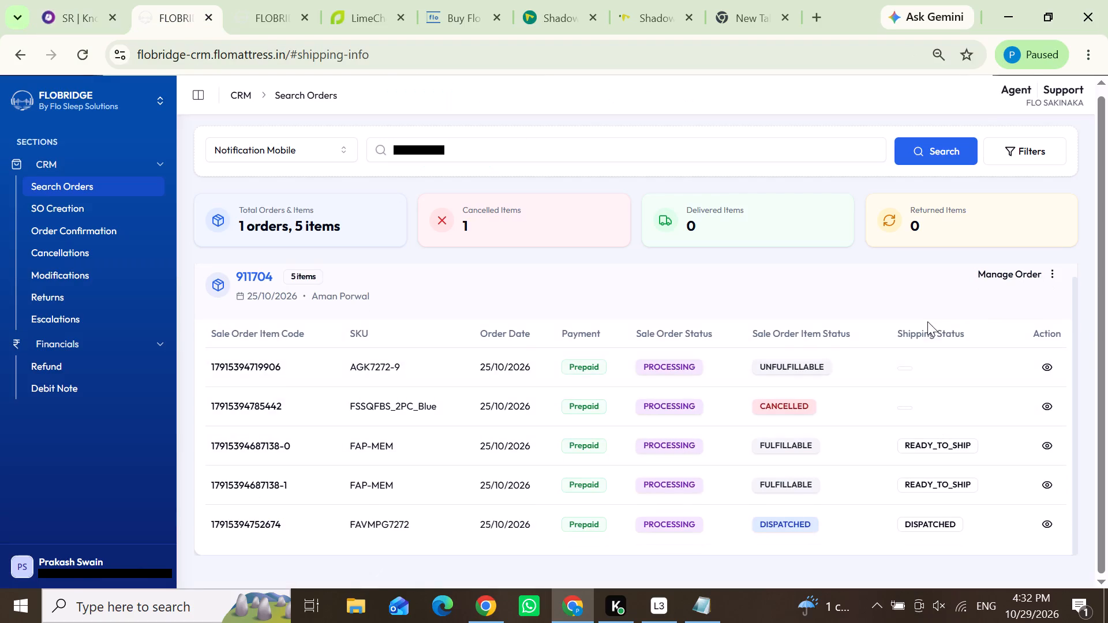
click(1017, 272)
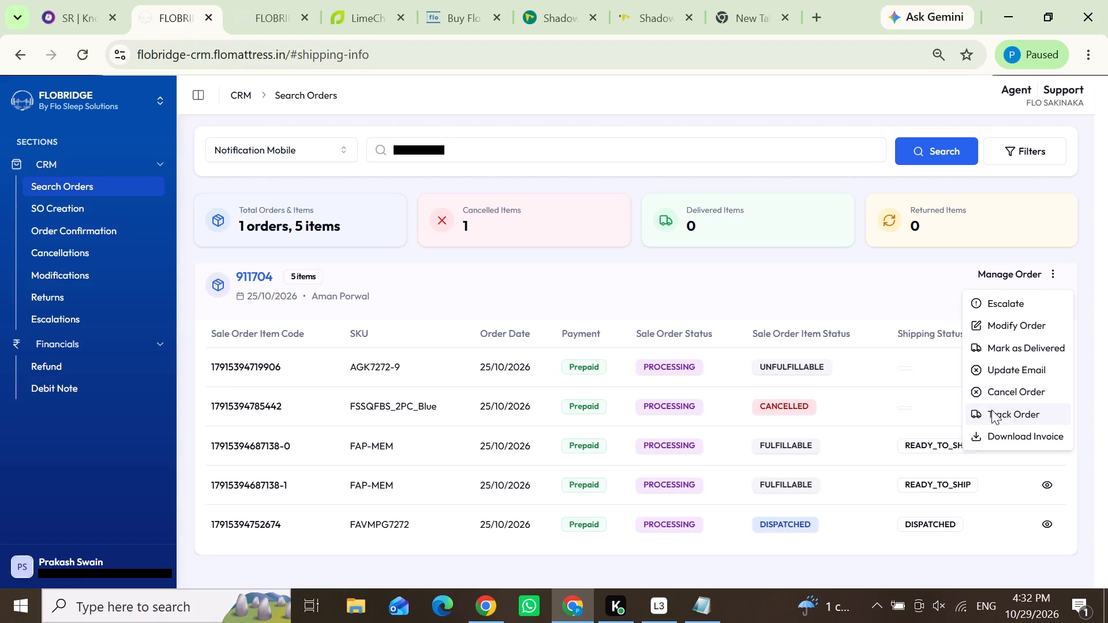
click(991, 410)
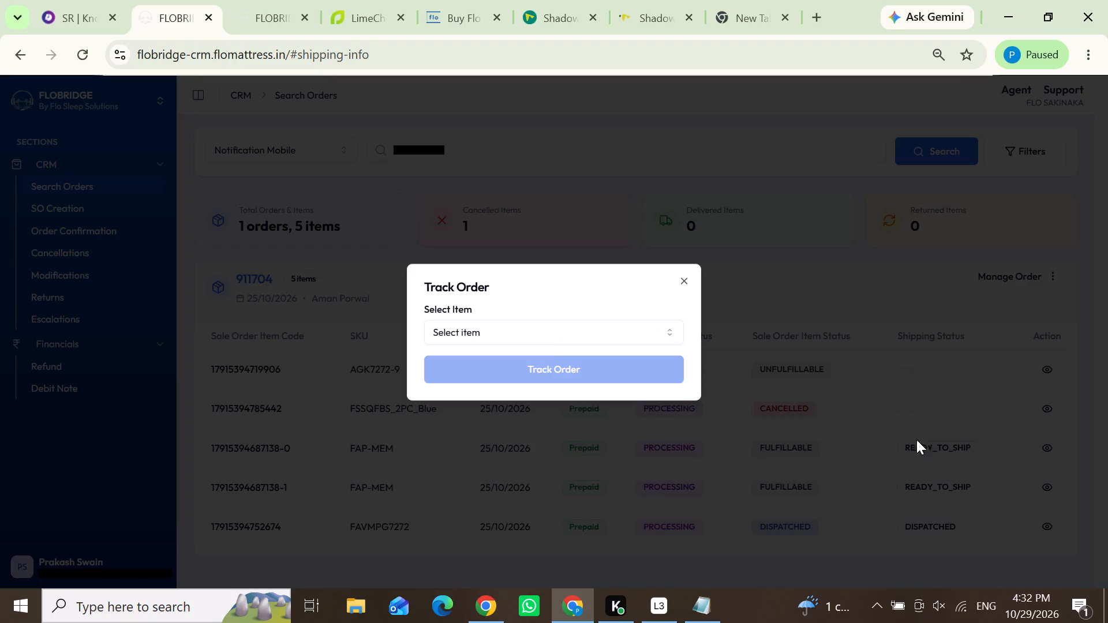
click(536, 326)
click(526, 361)
click(523, 370)
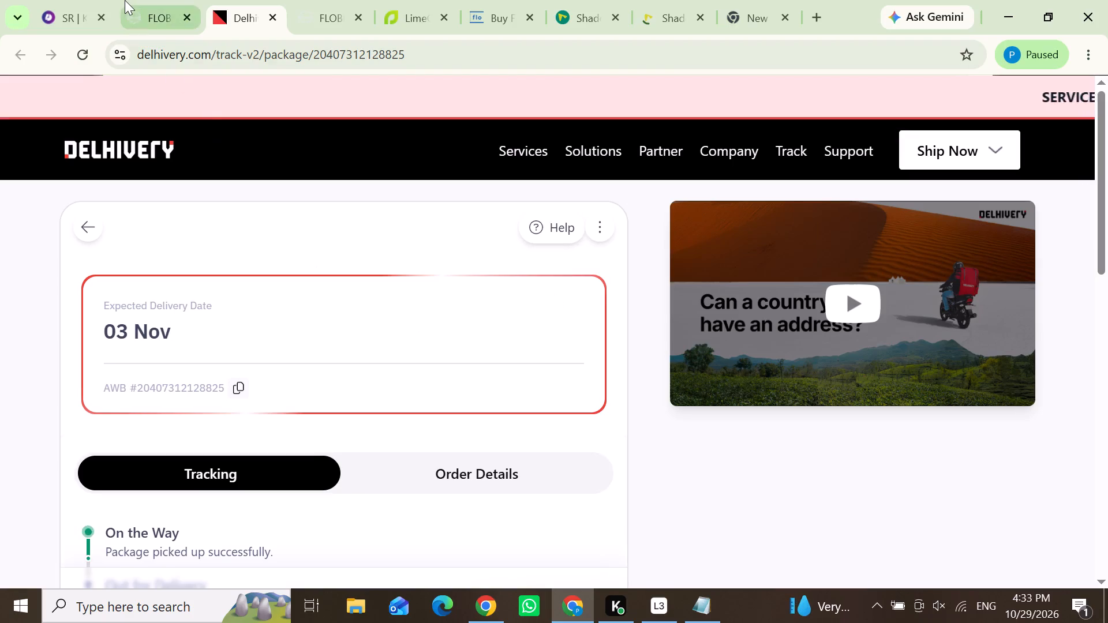
click(124, 0)
click(260, 393)
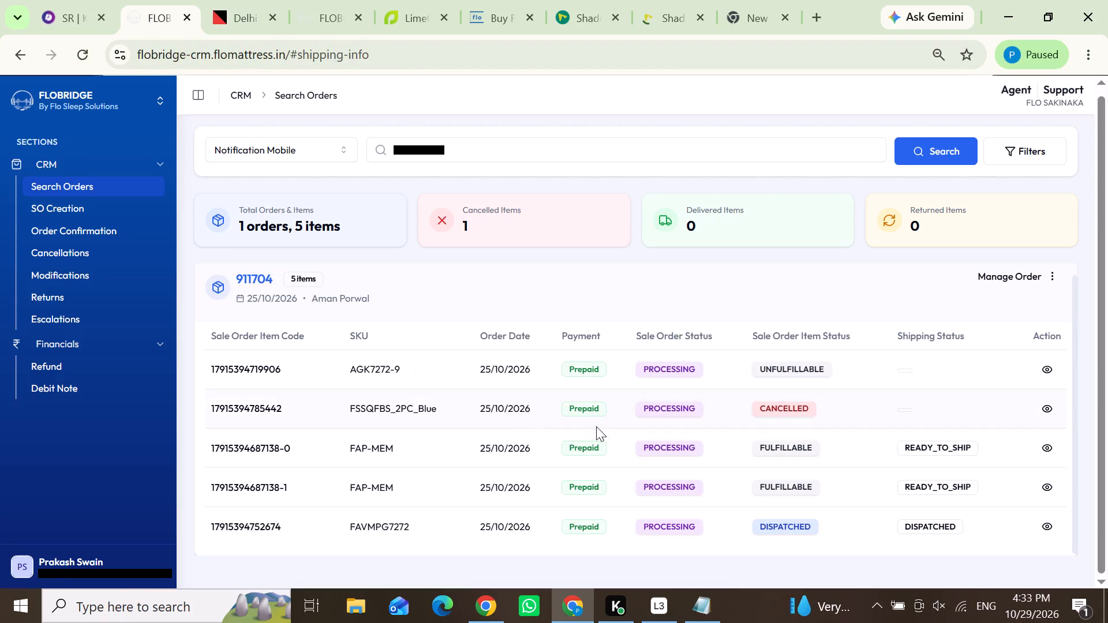
click(1048, 414)
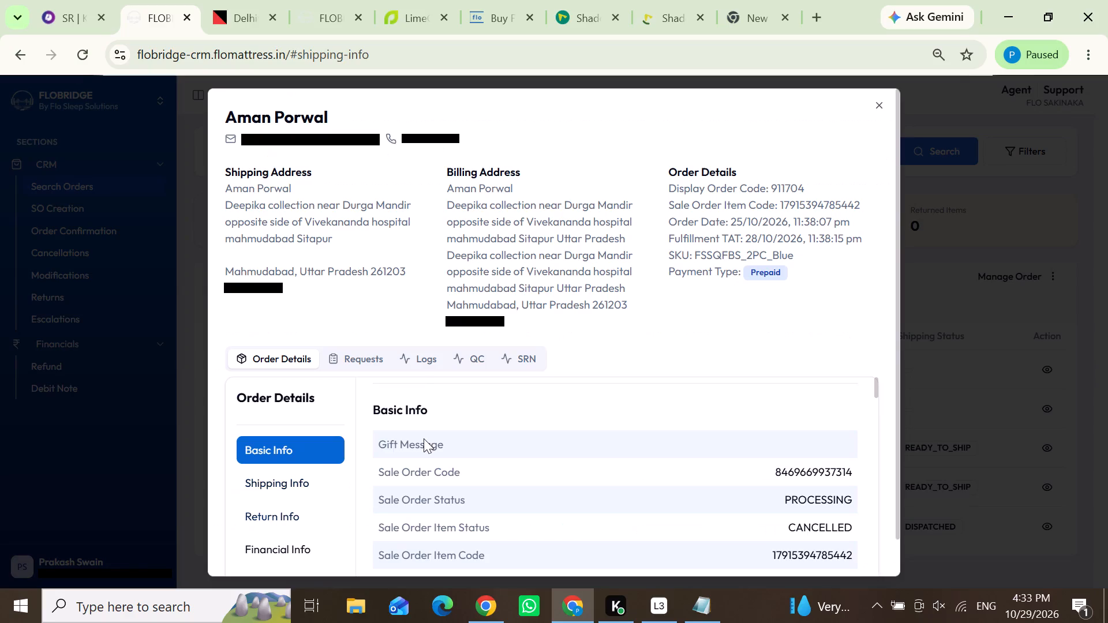
click(418, 361)
scroll(464, 468, down, 3)
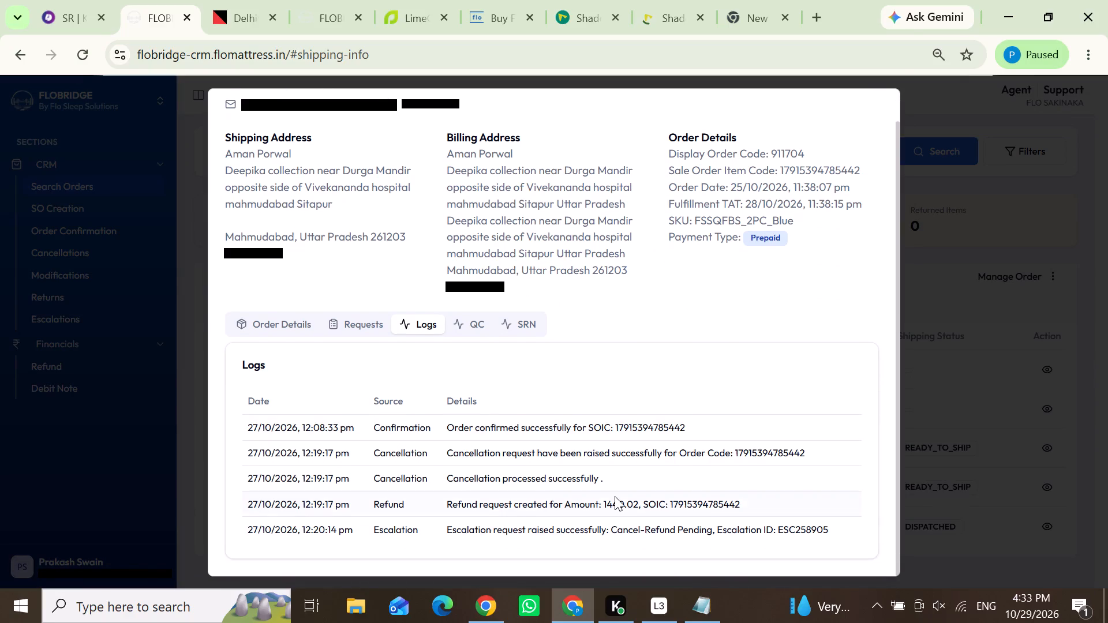
scroll(652, 476, down, 3)
click(1018, 442)
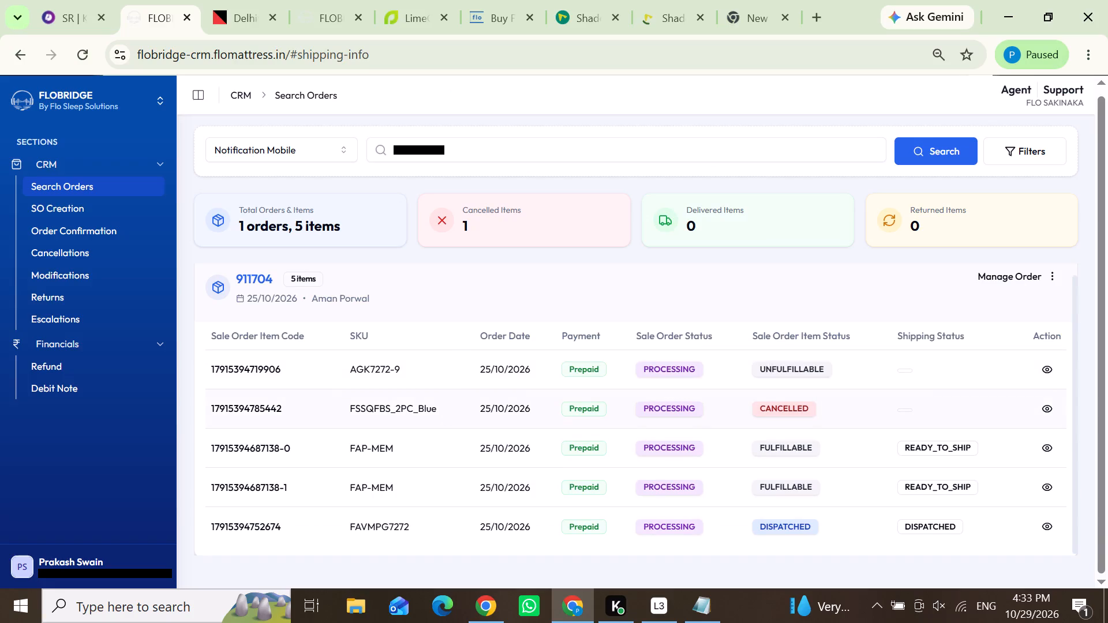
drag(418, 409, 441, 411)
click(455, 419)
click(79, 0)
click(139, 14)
Reload the Delhivery tracking page for the shipment, and return to the CRM order search.
click(234, 18)
click(90, 53)
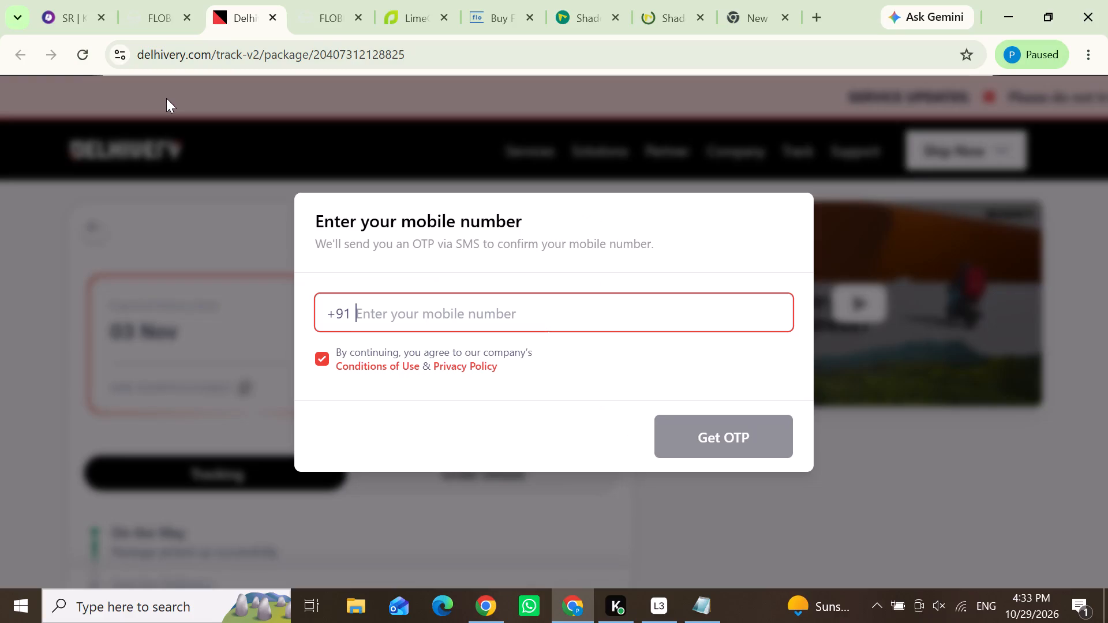
click(145, 11)
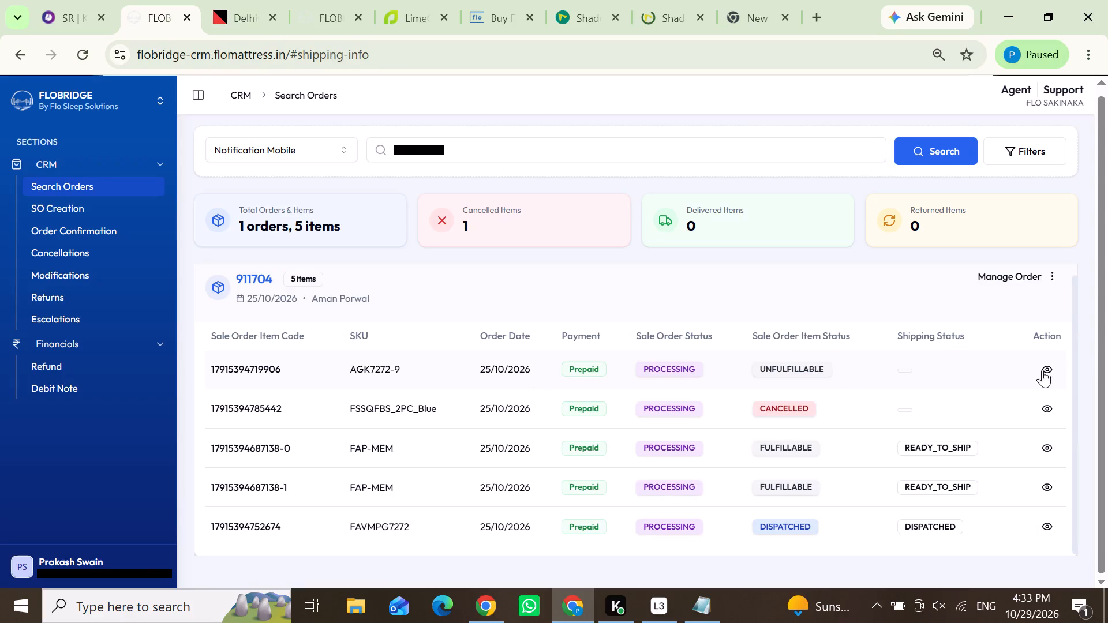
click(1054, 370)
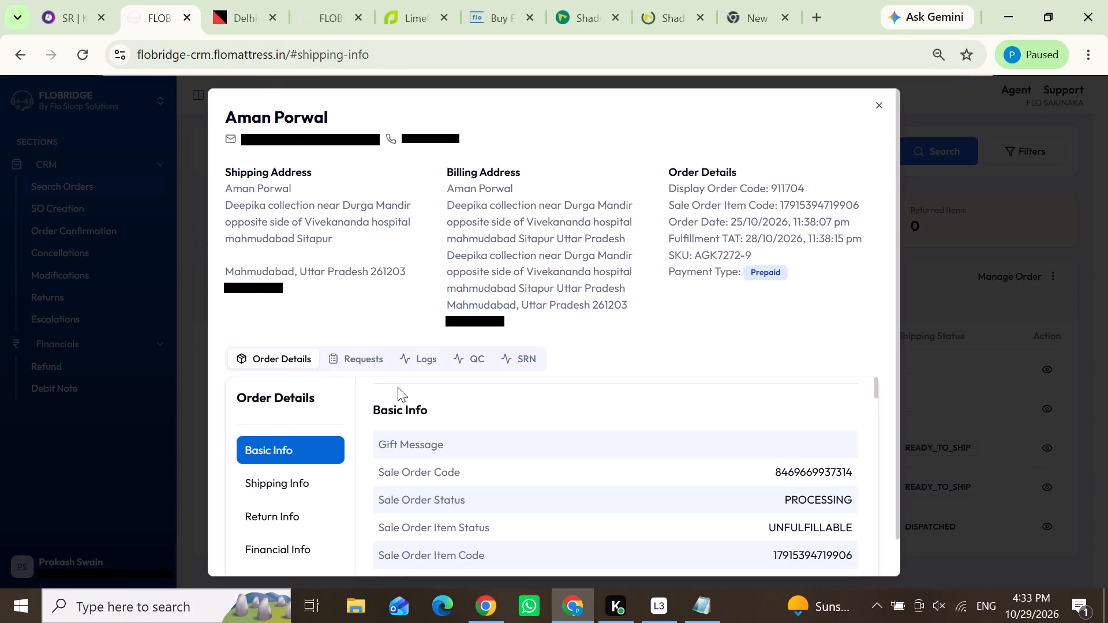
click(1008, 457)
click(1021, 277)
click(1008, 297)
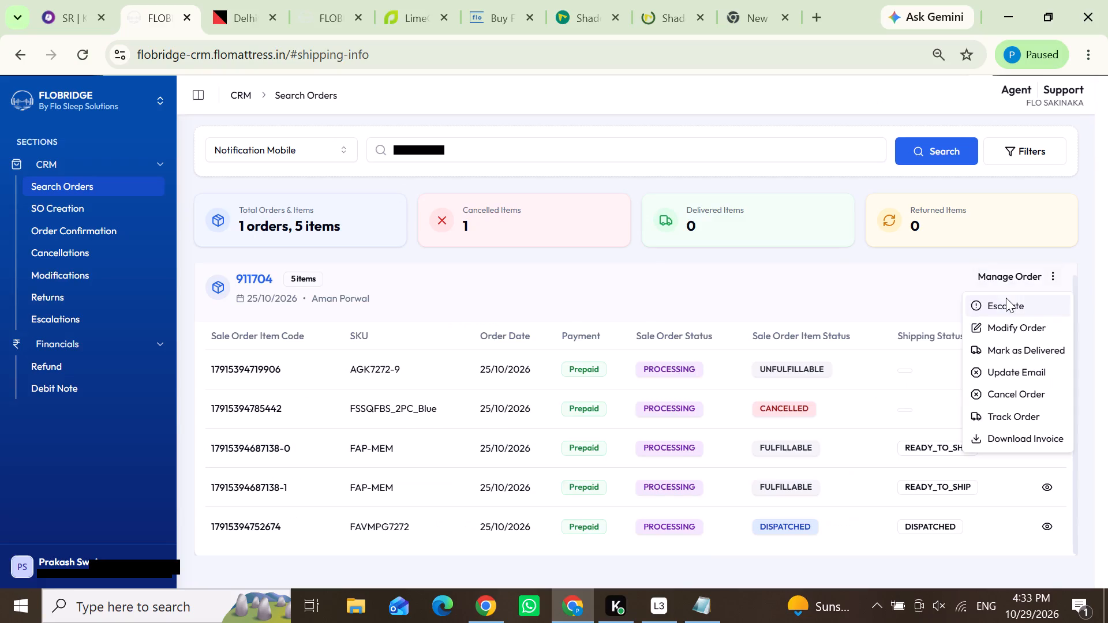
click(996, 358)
click(1042, 366)
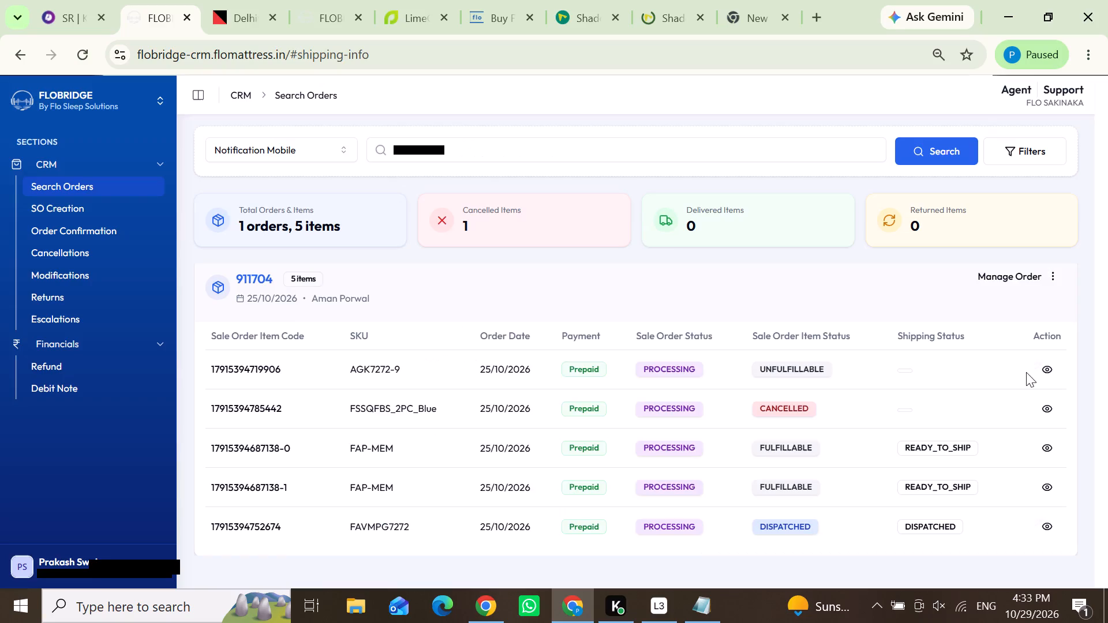
click(417, 355)
scroll(548, 463, down, 3)
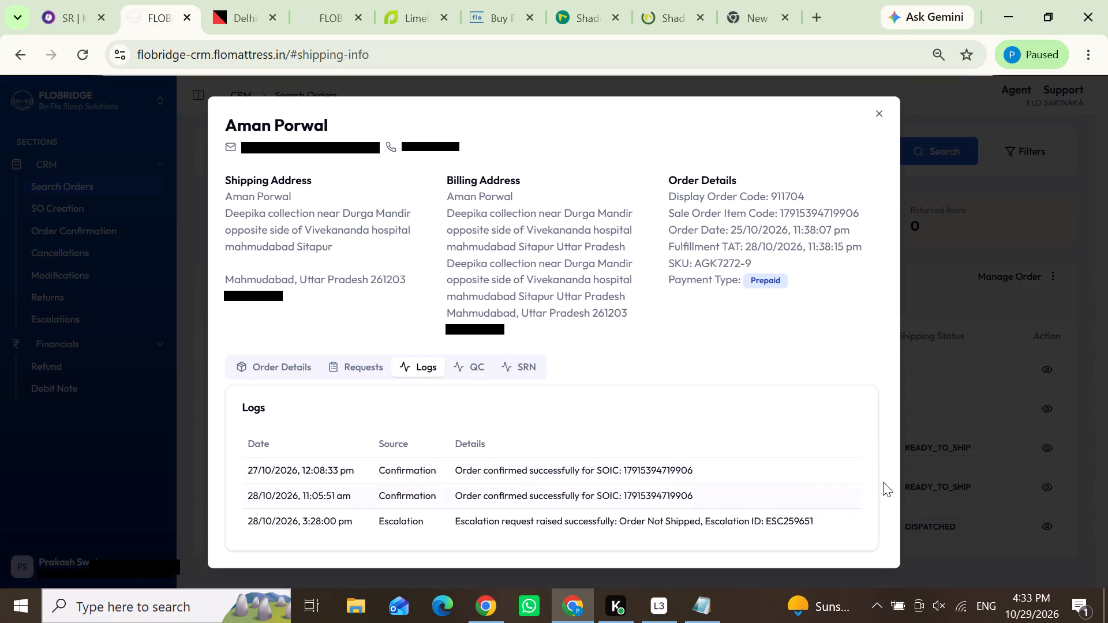
click(987, 455)
drag(273, 276, 238, 280)
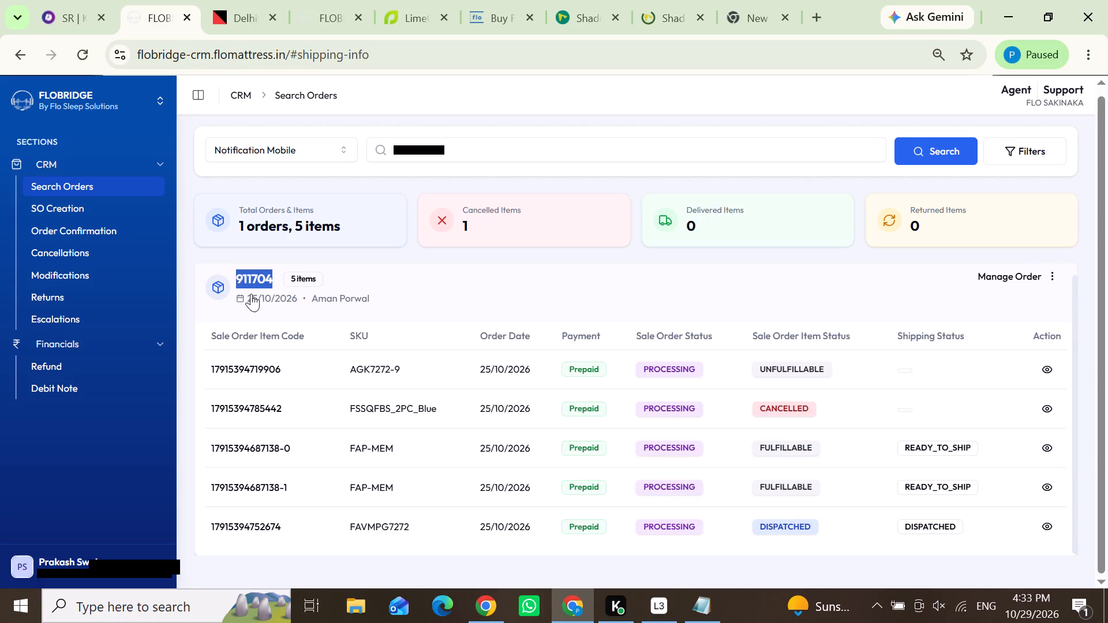
key(ctrl+c)
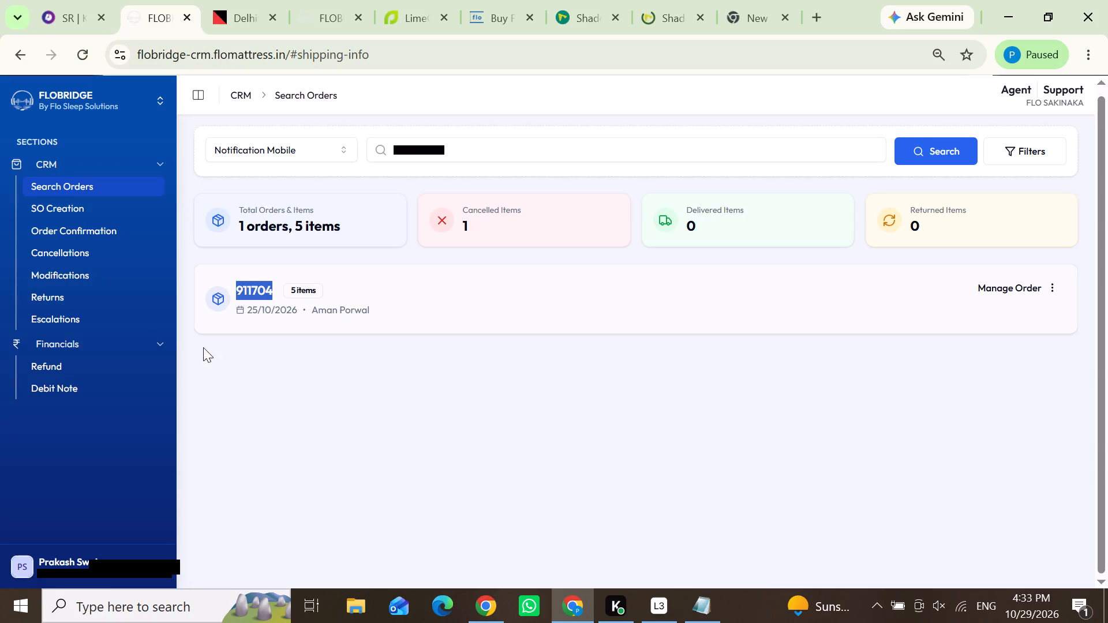
click(95, 321)
click(340, 373)
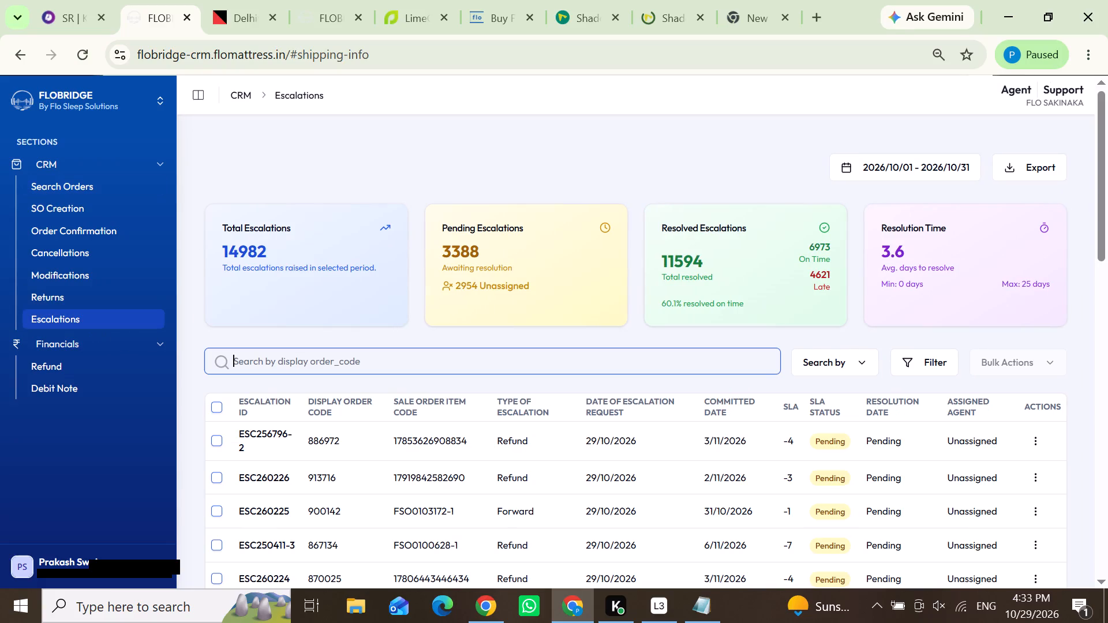
key(ctrl+v)
key(Return)
key(Return)
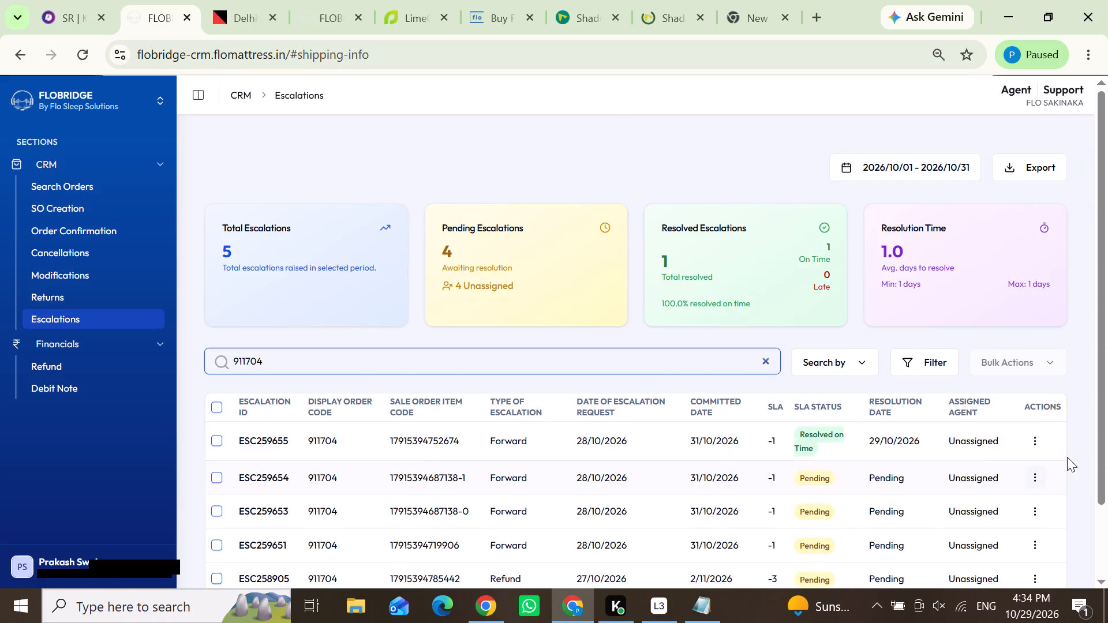
drag(1107, 413, 1107, 486)
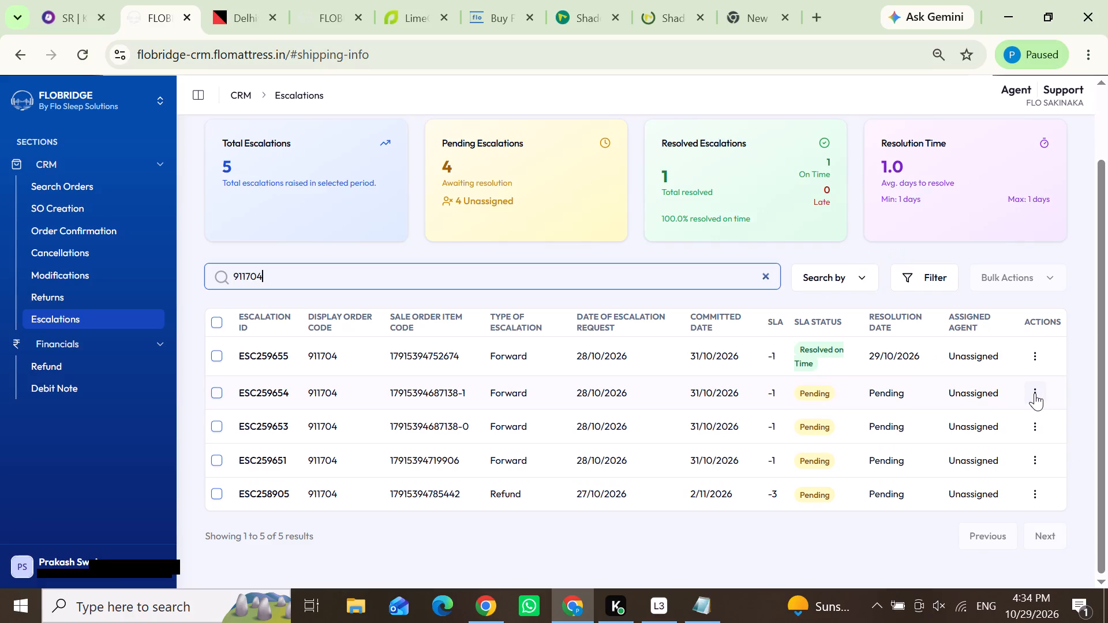
click(1034, 393)
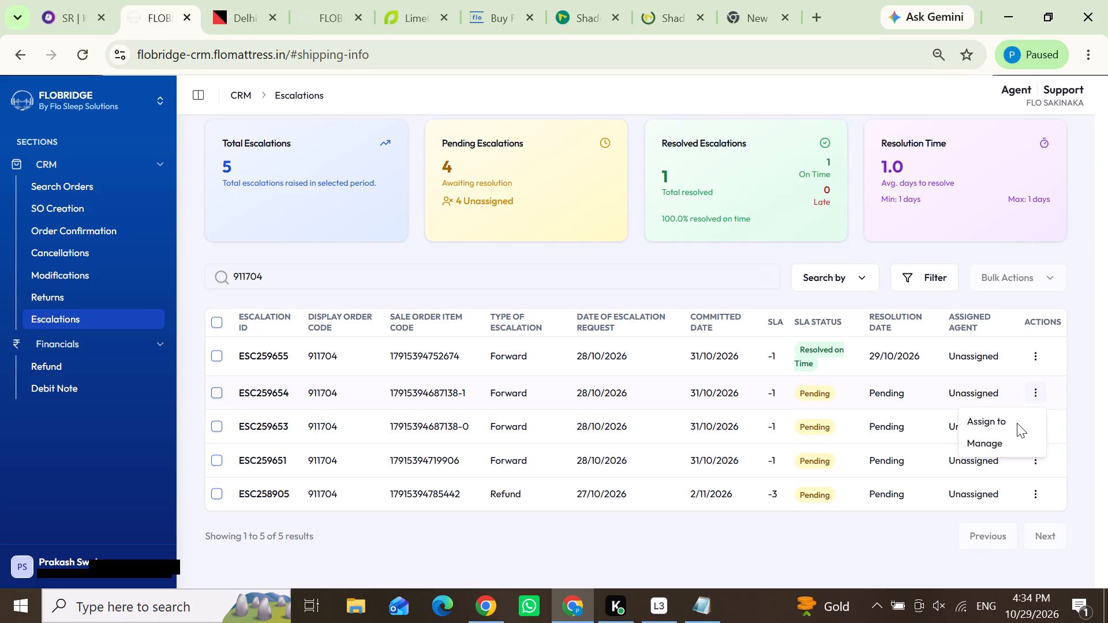
click(982, 444)
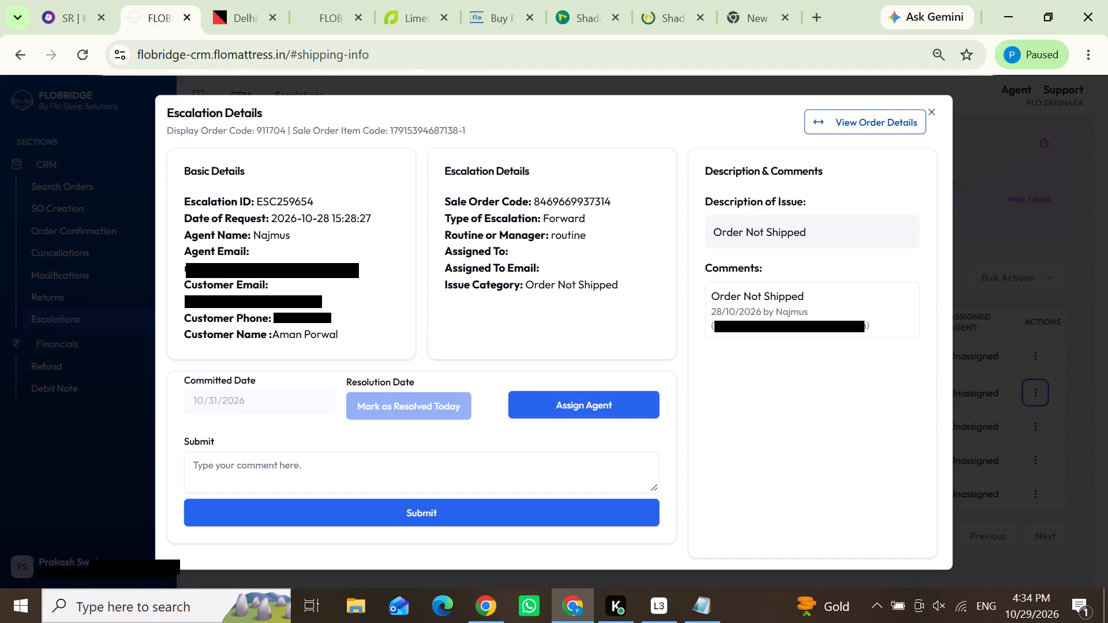
click(981, 388)
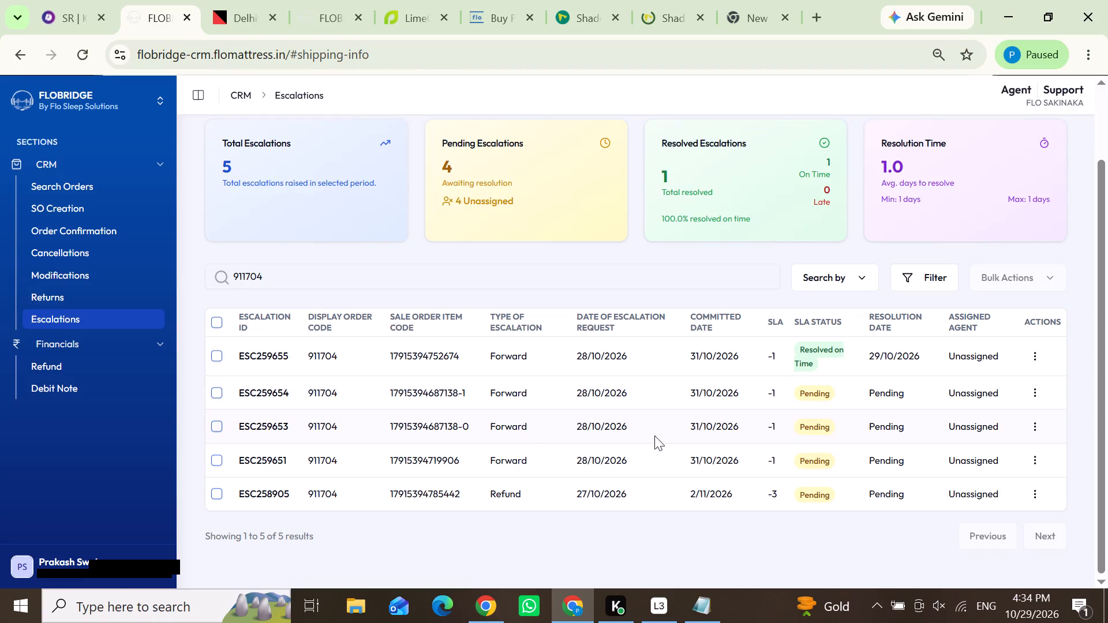
drag(662, 427, 562, 427)
click(560, 445)
drag(634, 452, 568, 452)
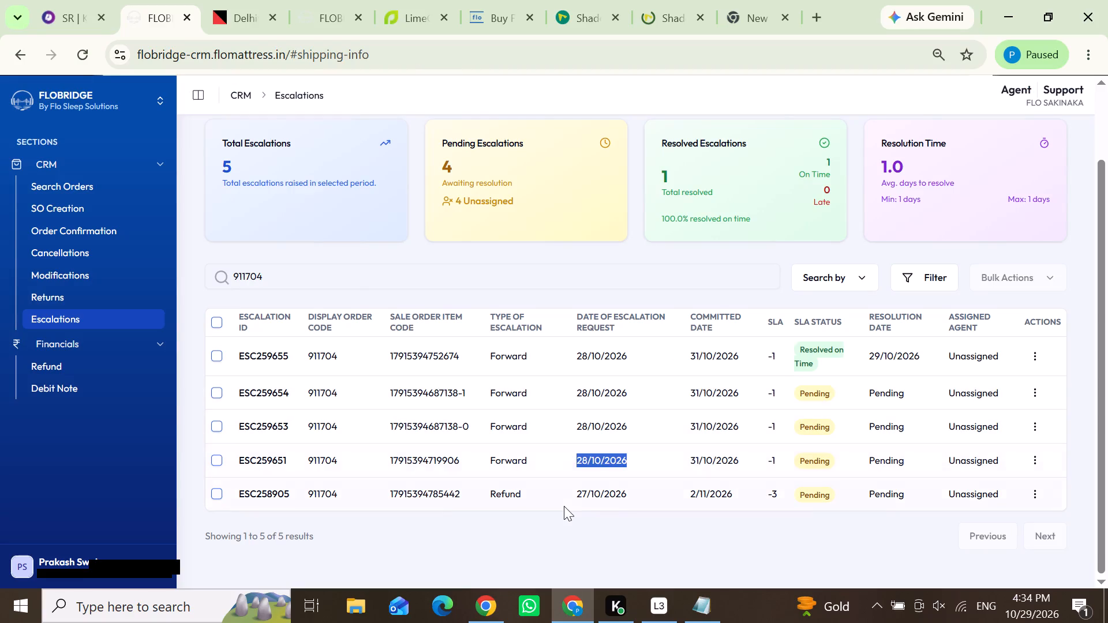
click(564, 506)
drag(634, 489, 555, 488)
click(669, 500)
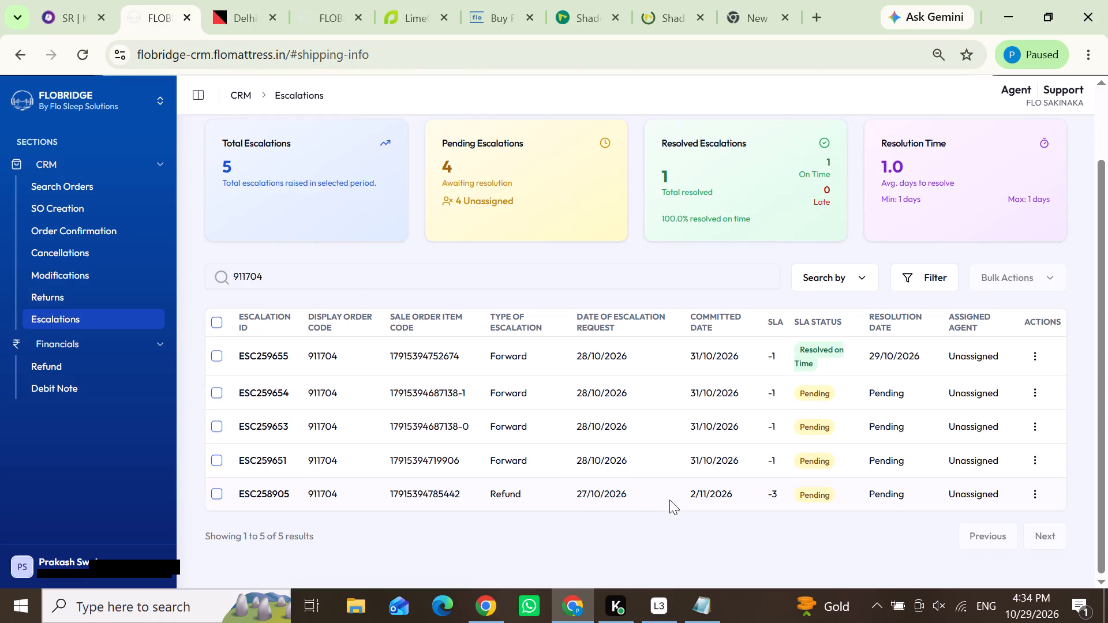
scroll(642, 389, up, 1)
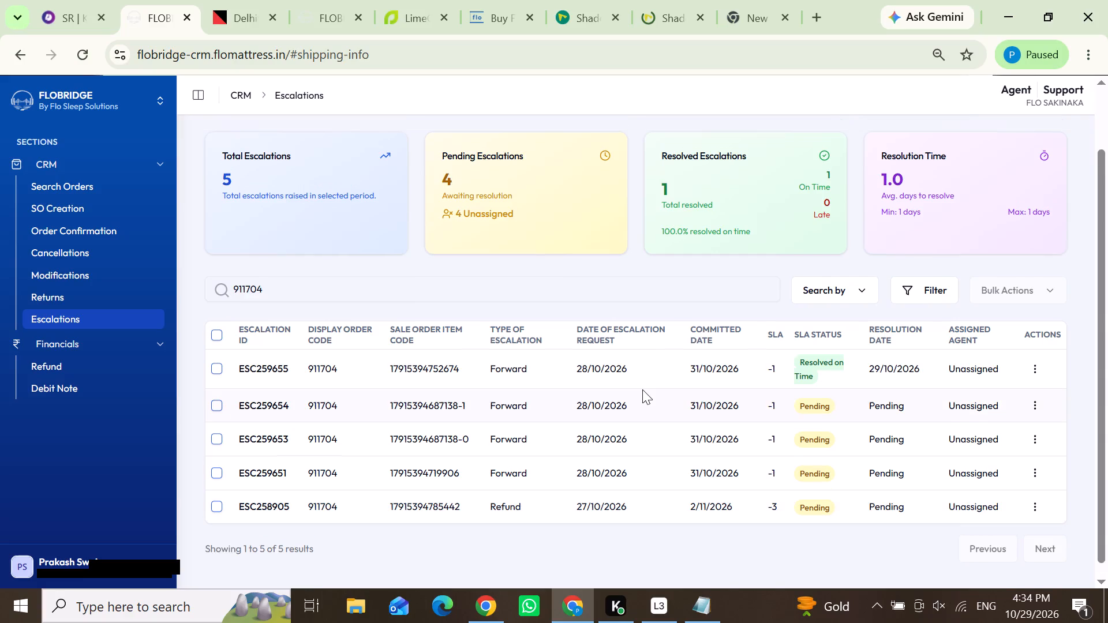
scroll(639, 395, down, 2)
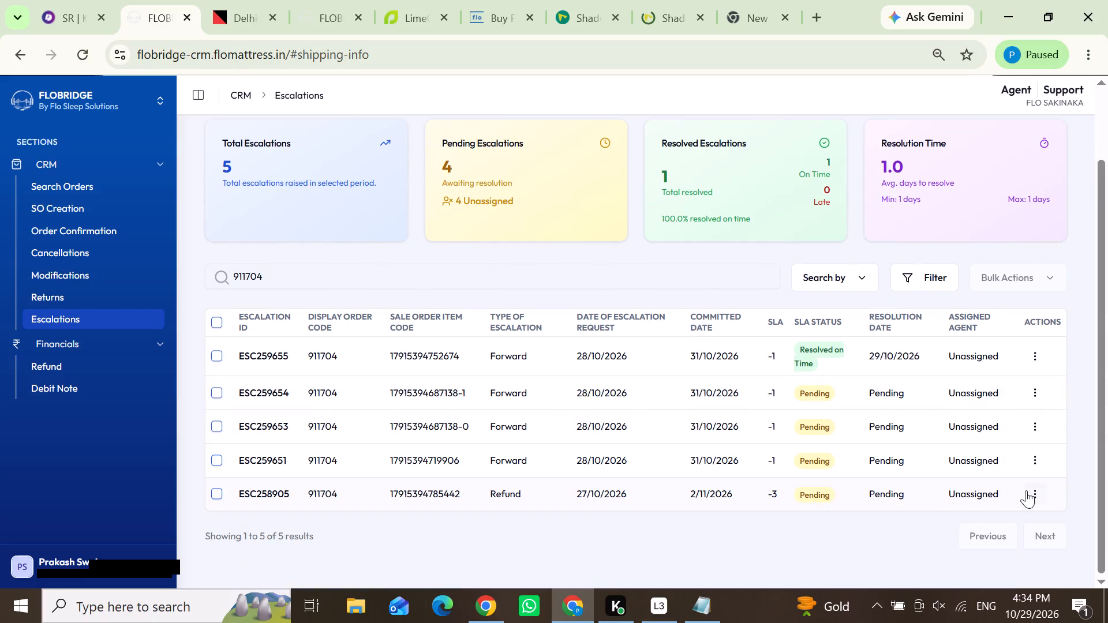
click(1026, 490)
click(984, 538)
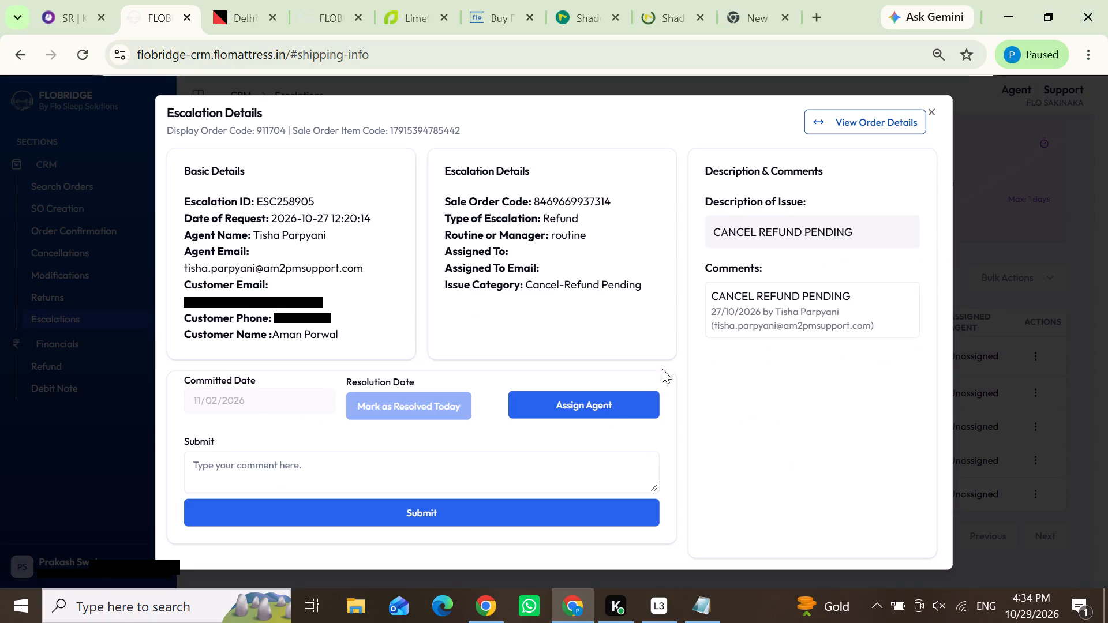
click(1107, 401)
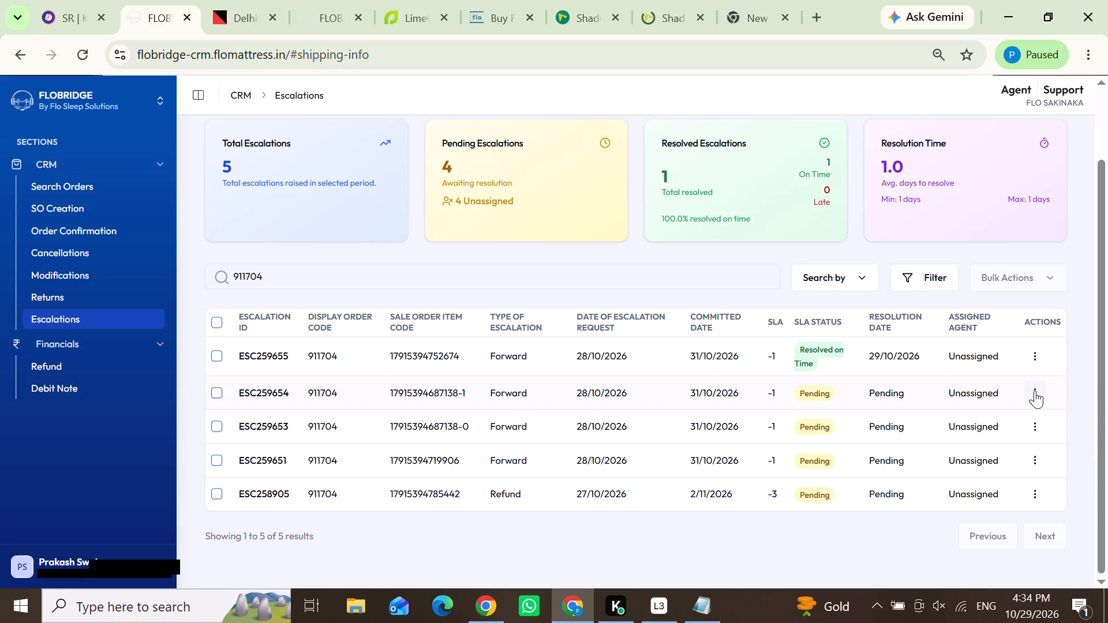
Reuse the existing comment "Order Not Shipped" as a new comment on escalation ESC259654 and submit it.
click(1035, 391)
click(991, 421)
click(994, 421)
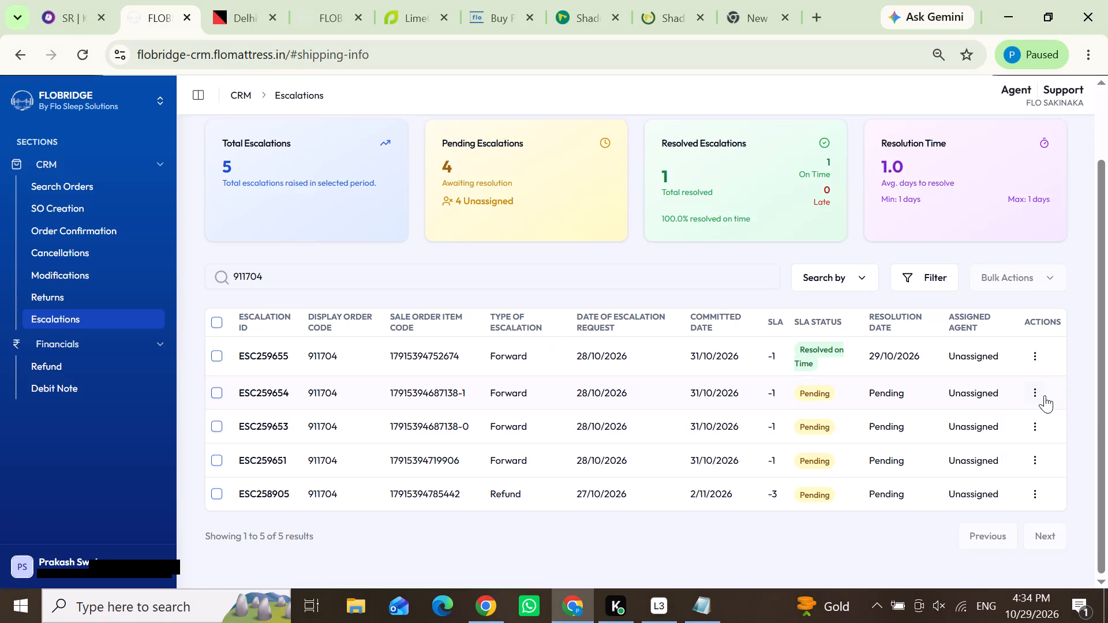
click(1043, 391)
click(1006, 440)
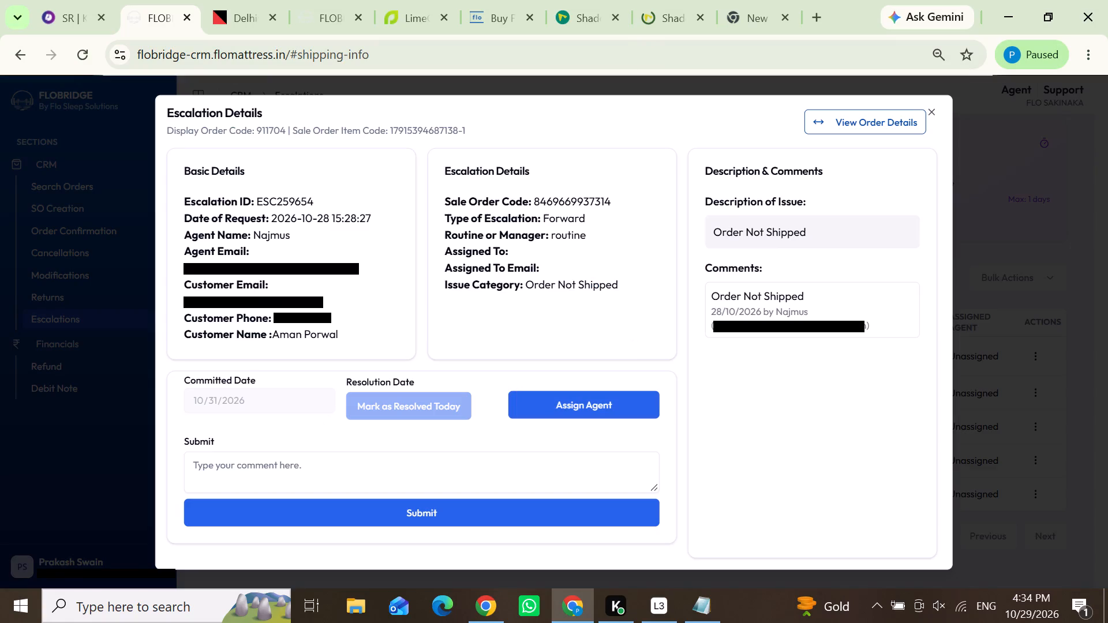
drag(712, 295, 859, 299)
key(ctrl+c)
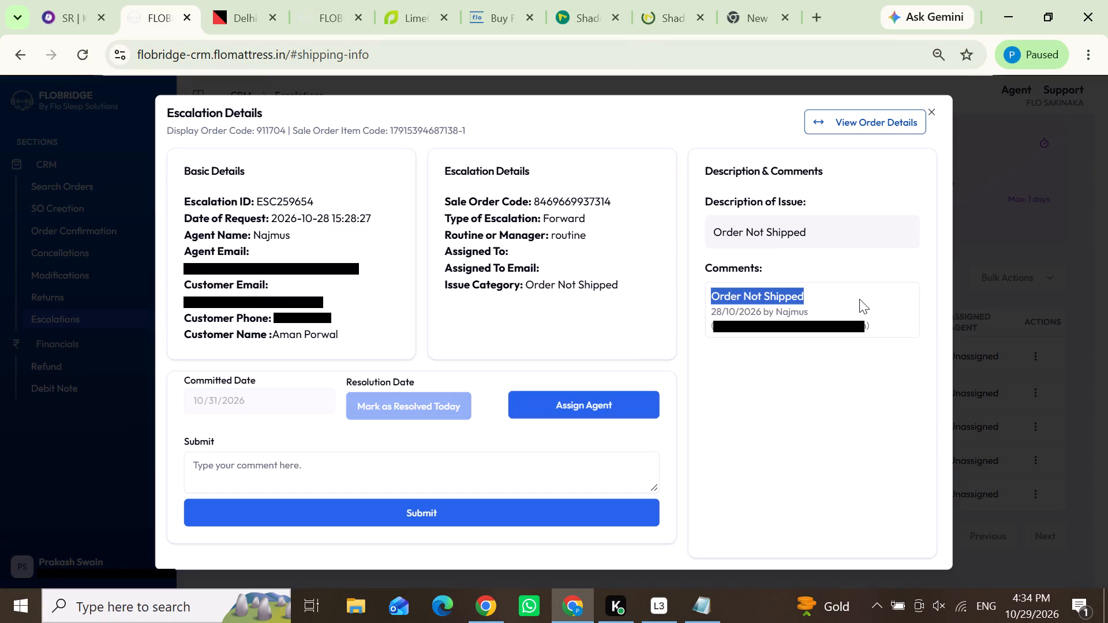
click(358, 481)
key(ctrl+v)
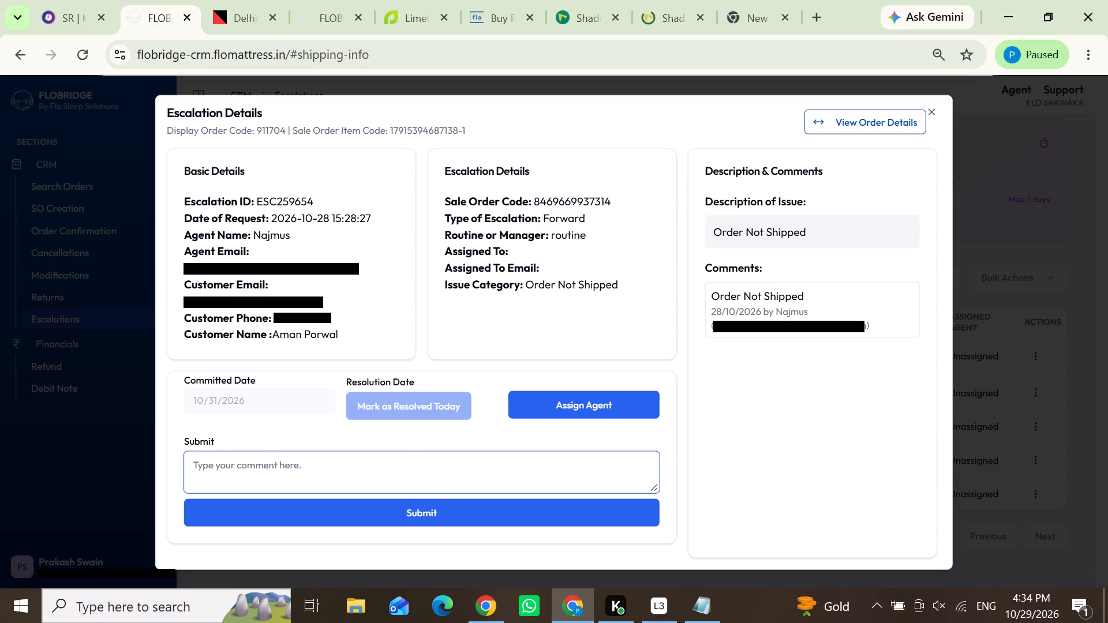
click(361, 503)
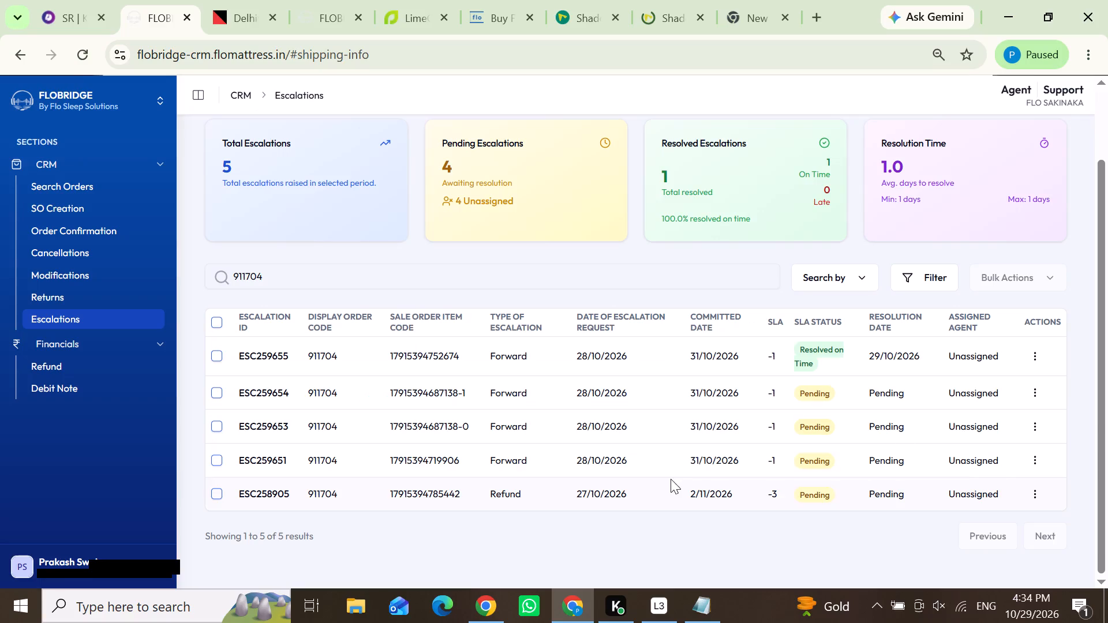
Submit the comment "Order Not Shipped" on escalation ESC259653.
click(1040, 422)
click(986, 470)
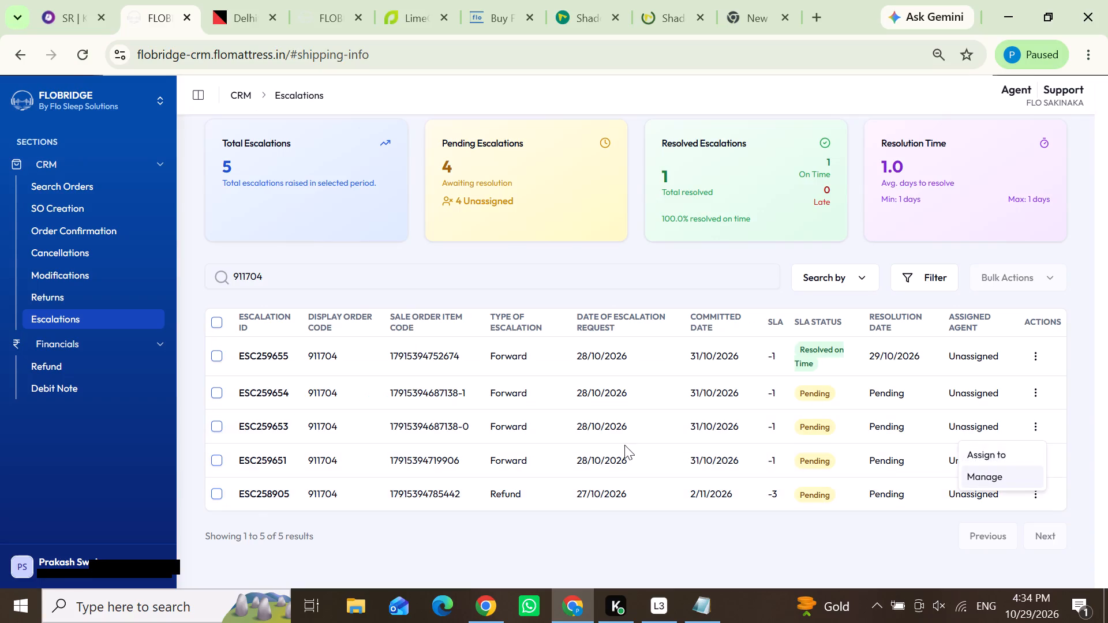
click(316, 475)
key(ctrl+v)
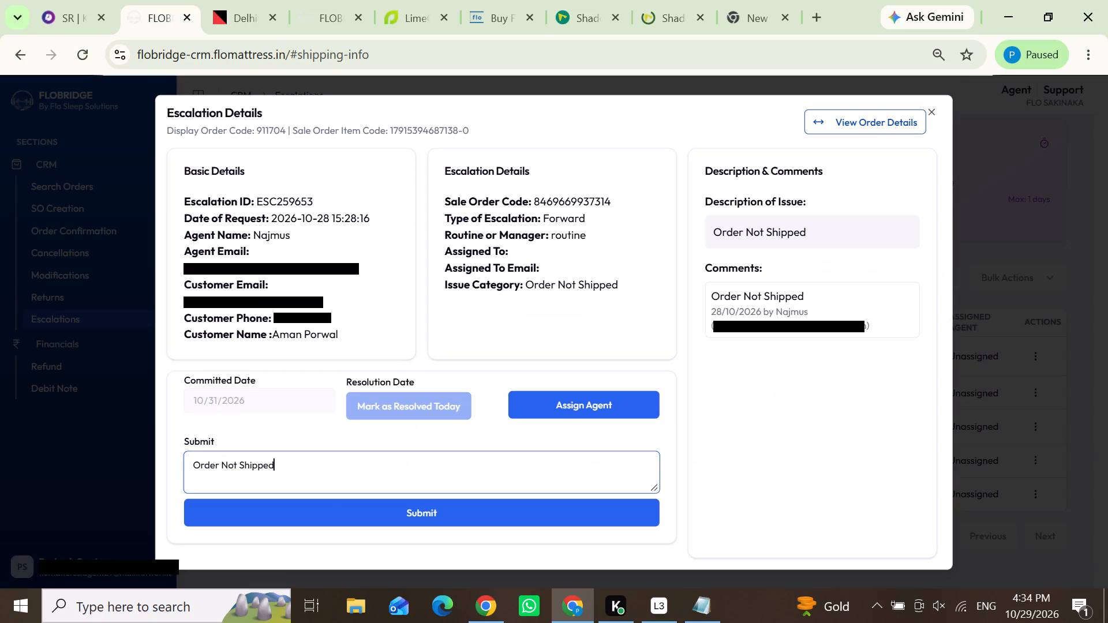
click(327, 511)
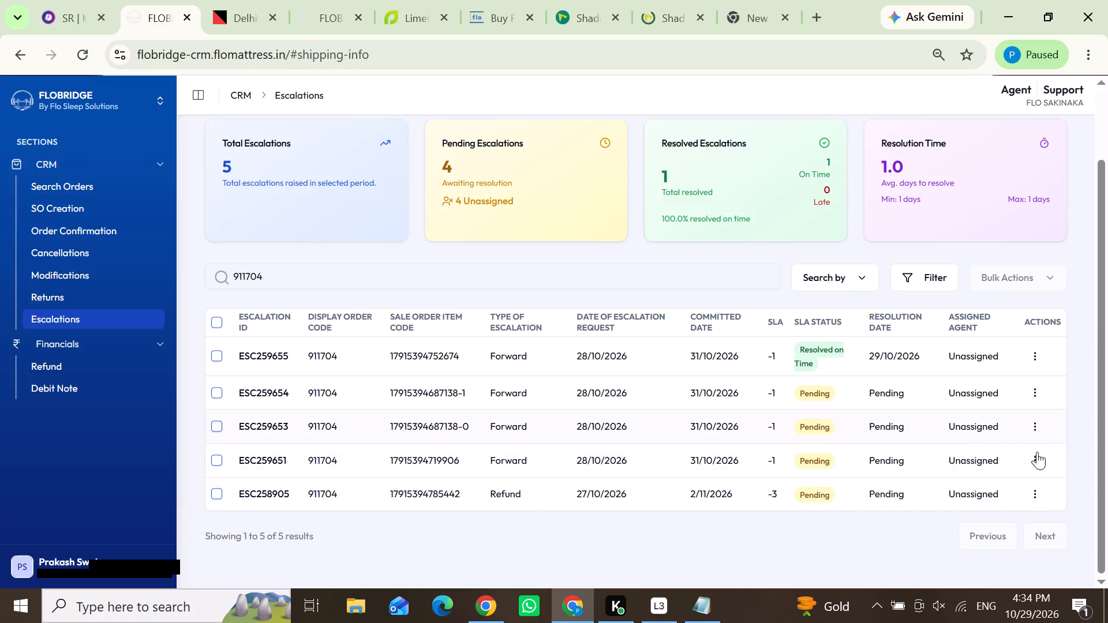
click(1037, 456)
click(976, 523)
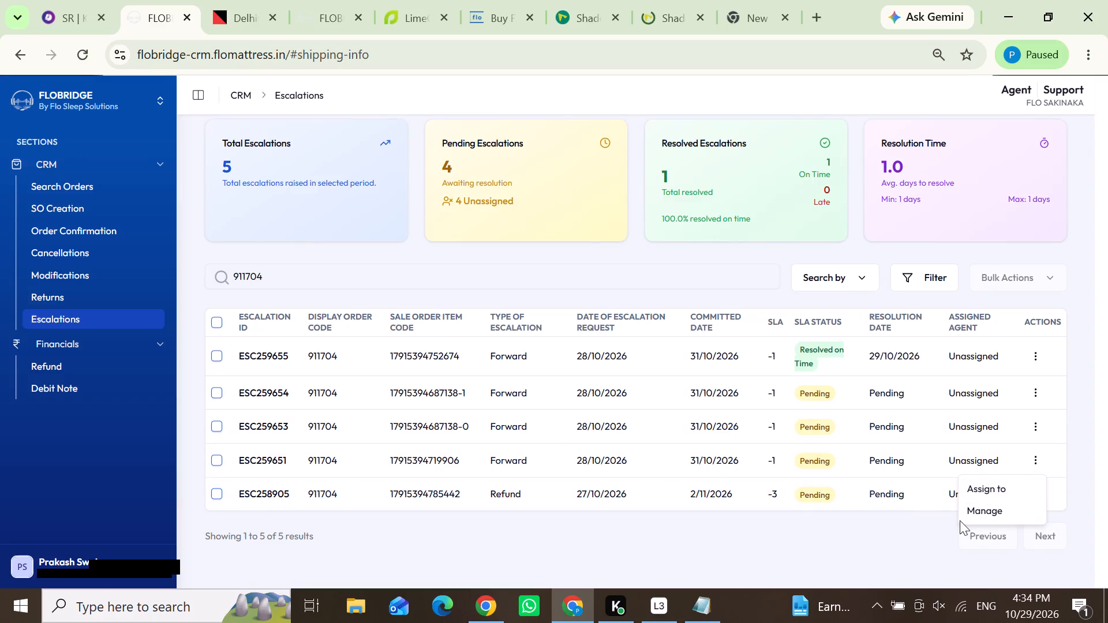
click(971, 513)
click(486, 468)
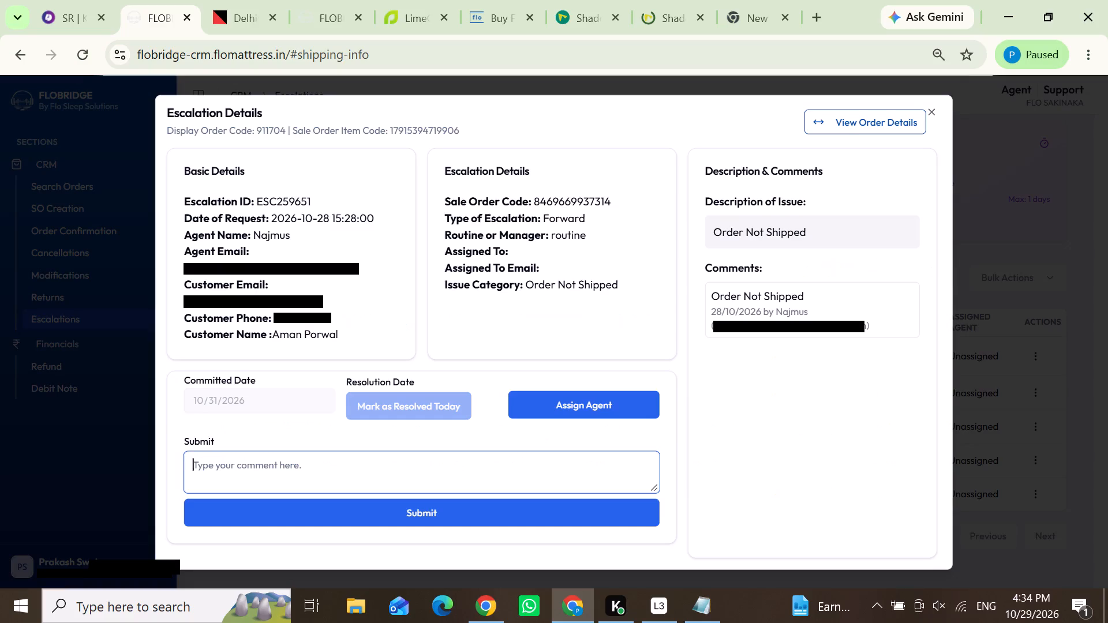
key(ctrl+v)
click(465, 508)
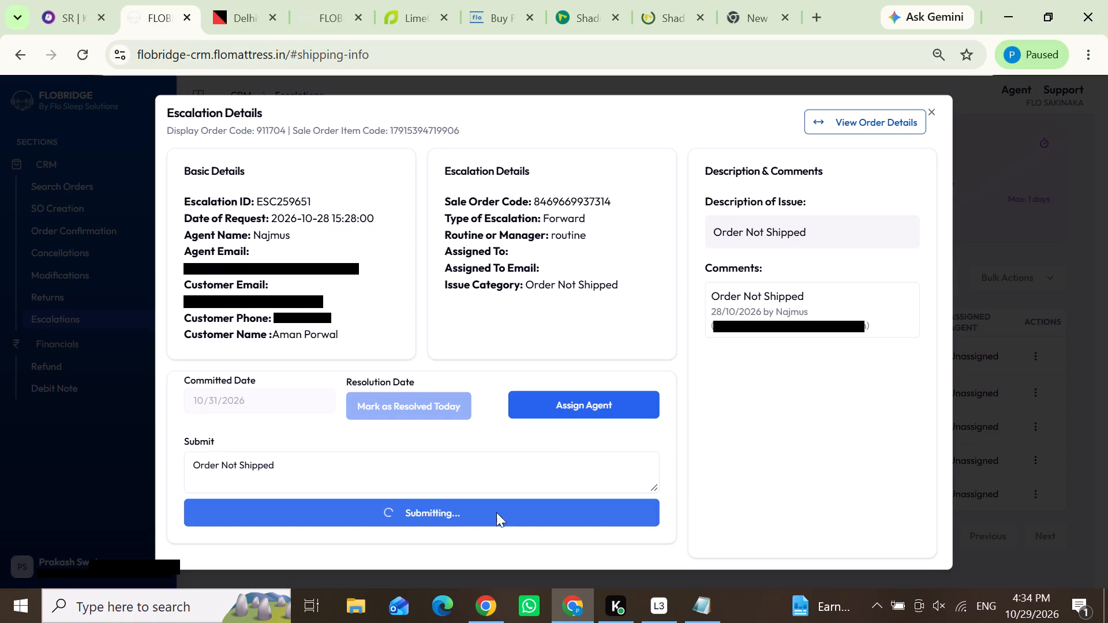
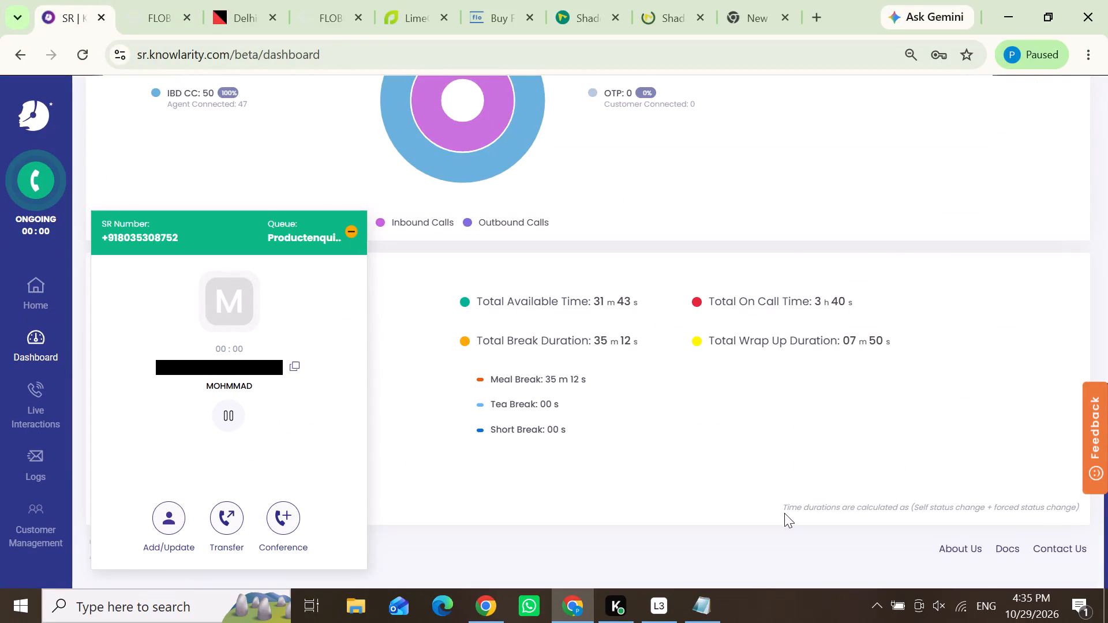
Copy the caller's number and search the CRM orders by notification mobile, using the number without its country prefix.
click(295, 366)
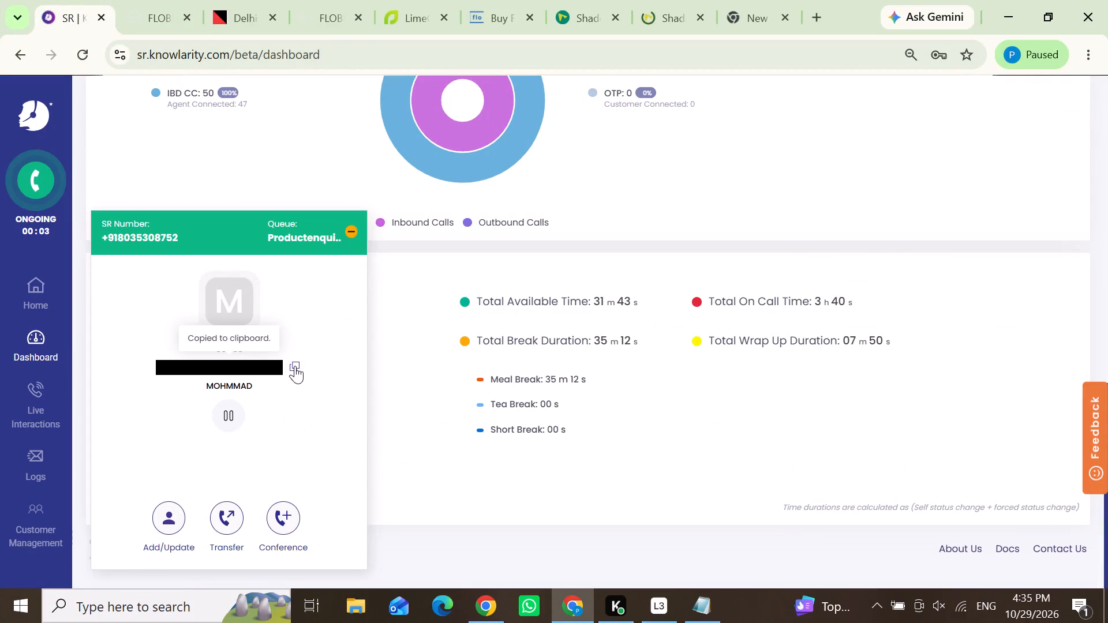
click(172, 17)
click(77, 185)
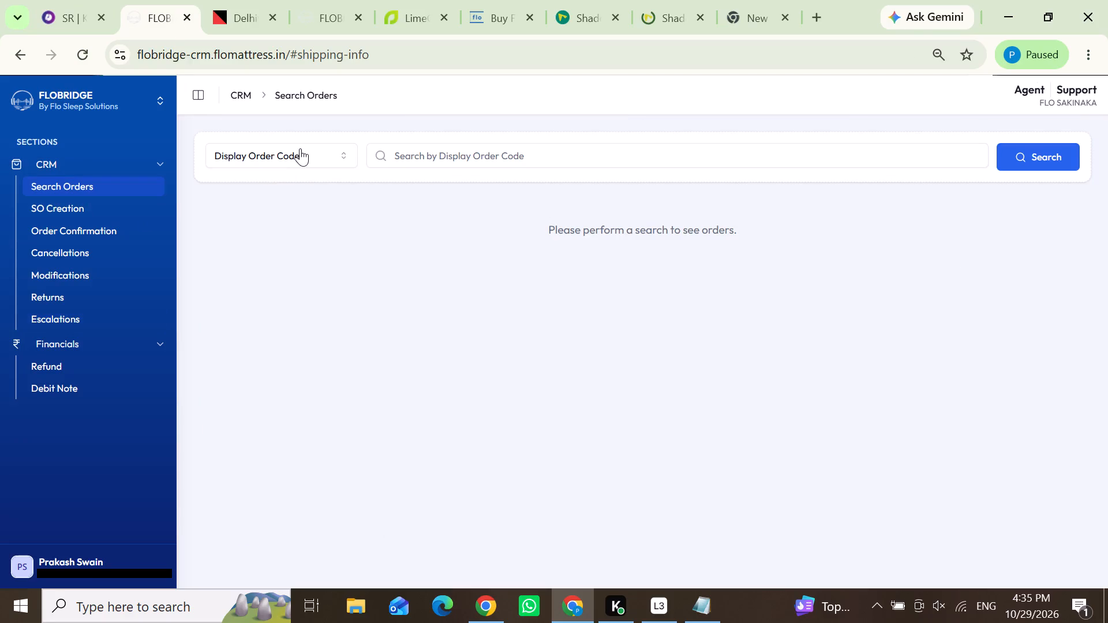
click(301, 147)
click(302, 211)
key(ctrl+v)
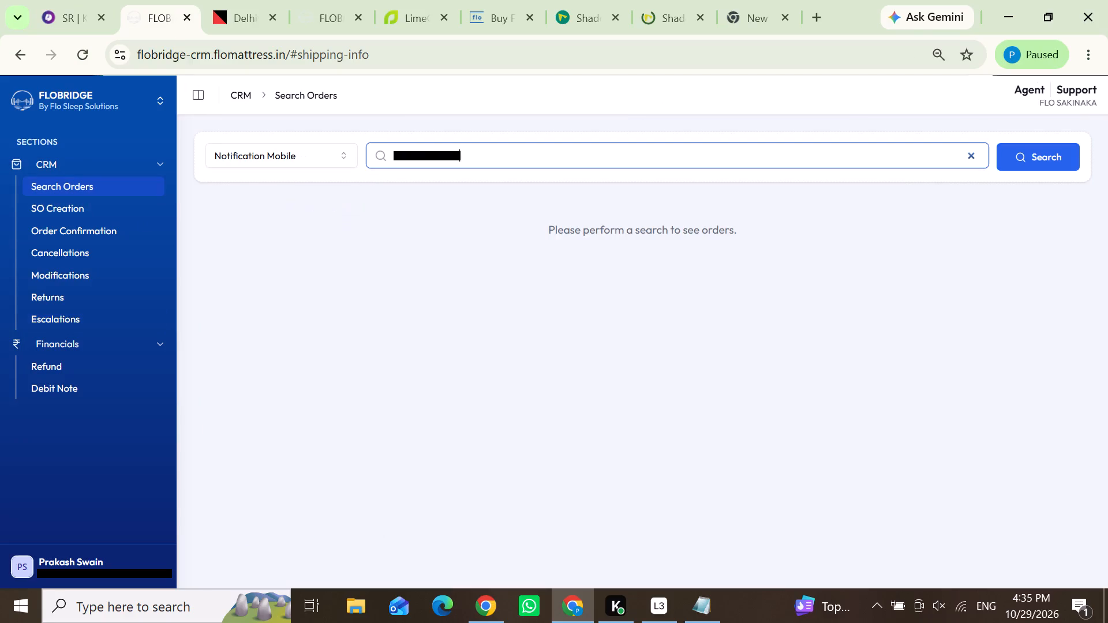
drag(409, 156, 399, 156)
key(BackSpace)
key(BackSpace)
key(BackSpace)
click(1049, 160)
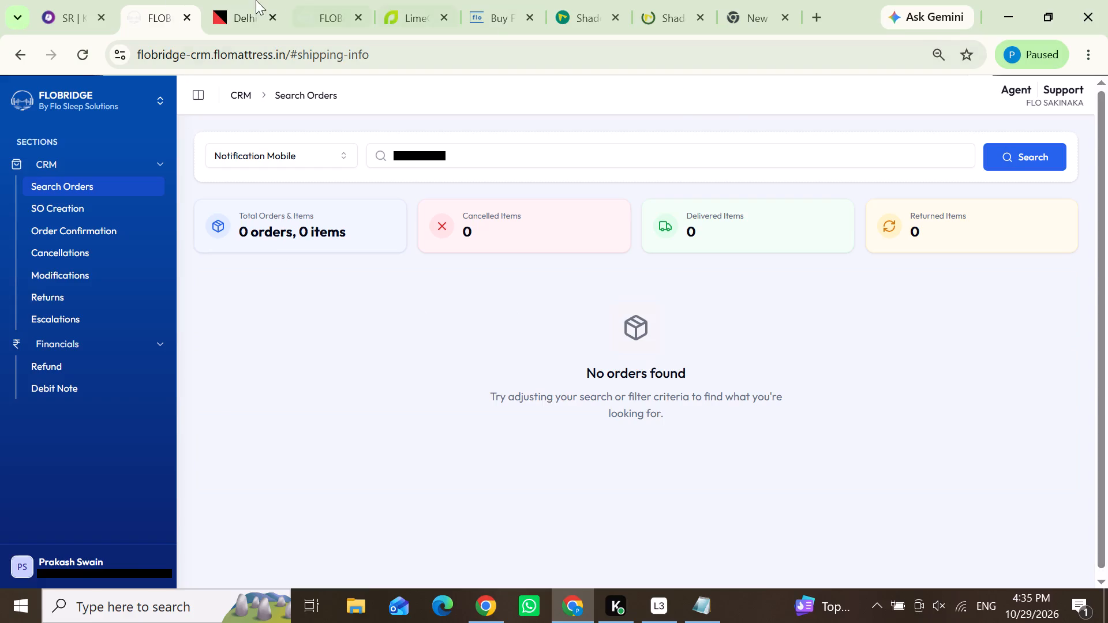
Set the ongoing caller's disposition to the product option in the customer details and save the record.
click(70, 0)
click(167, 523)
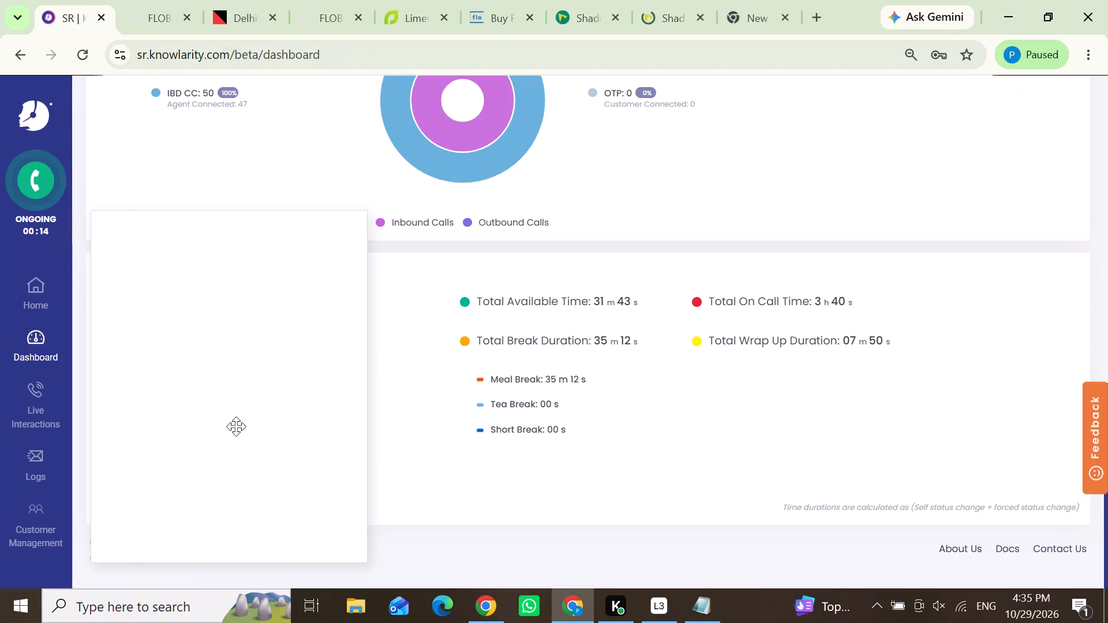
scroll(236, 426, down, 1)
click(190, 459)
click(166, 540)
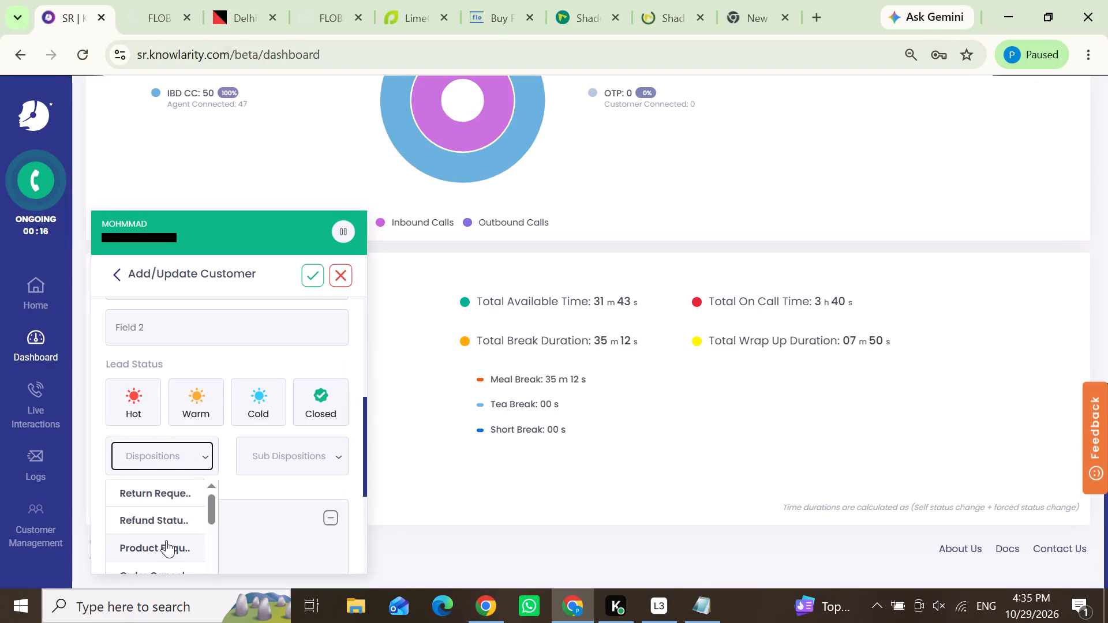
click(313, 277)
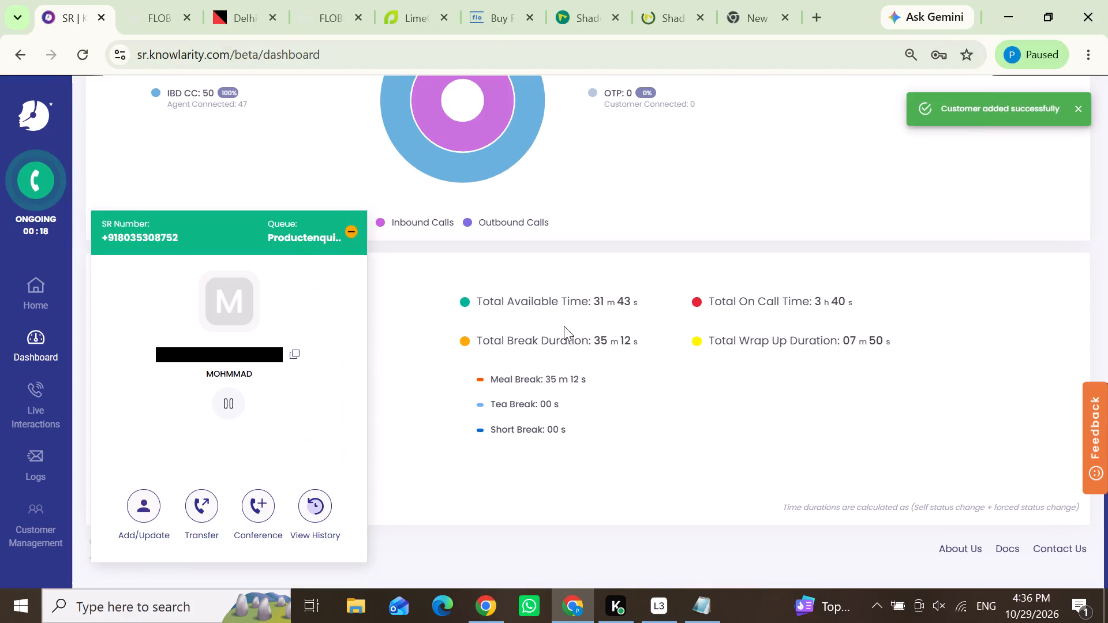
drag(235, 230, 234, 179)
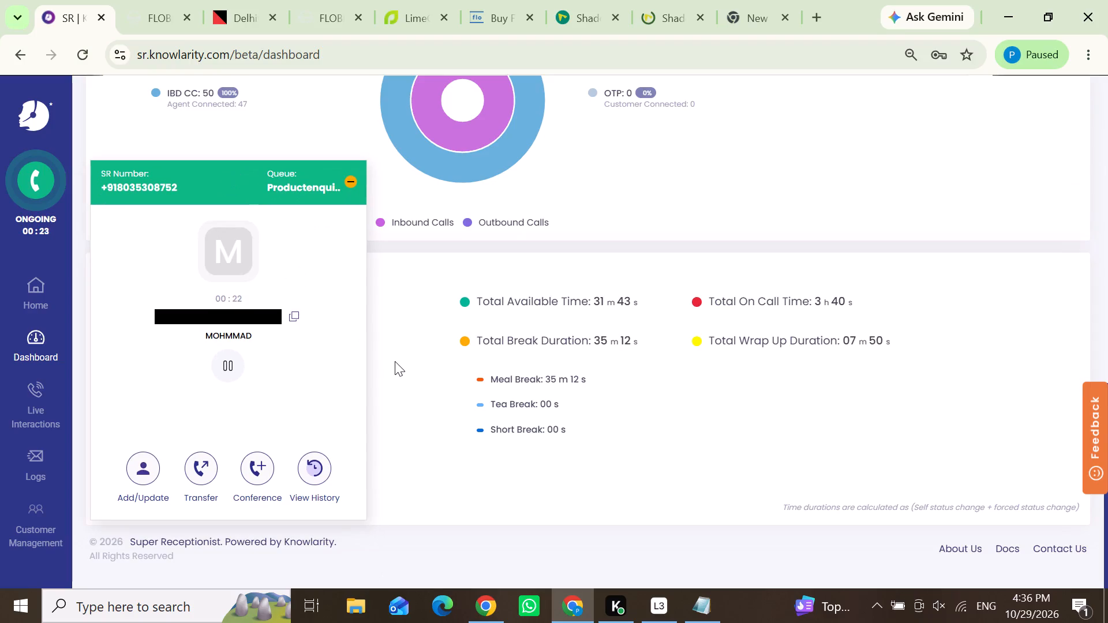